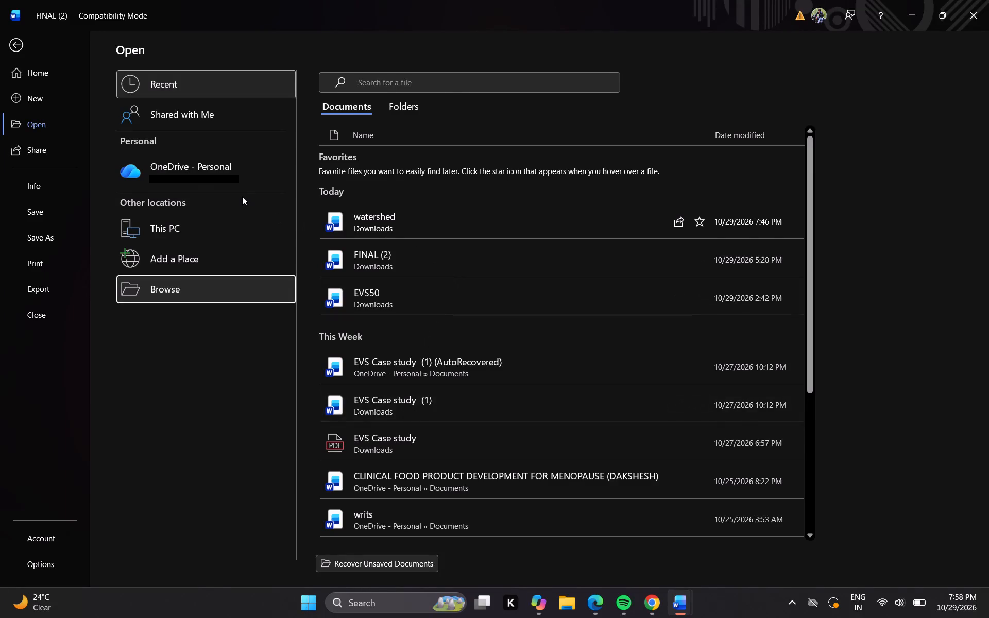
Open the Forest_Conservation_Western_Ghats_Case_Study document from the Downloads folder.
click(185, 294)
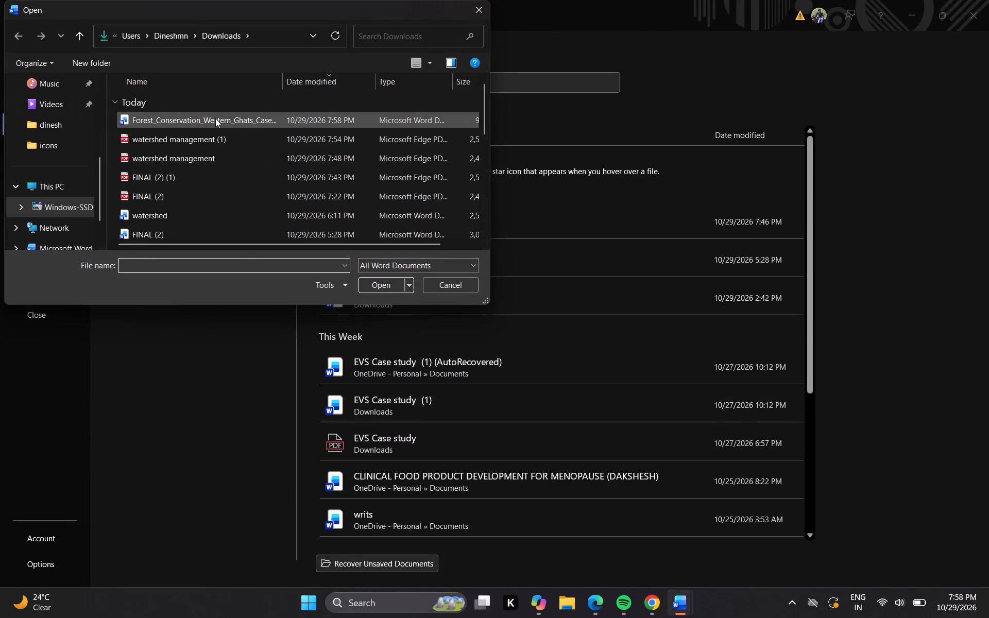
click(215, 118)
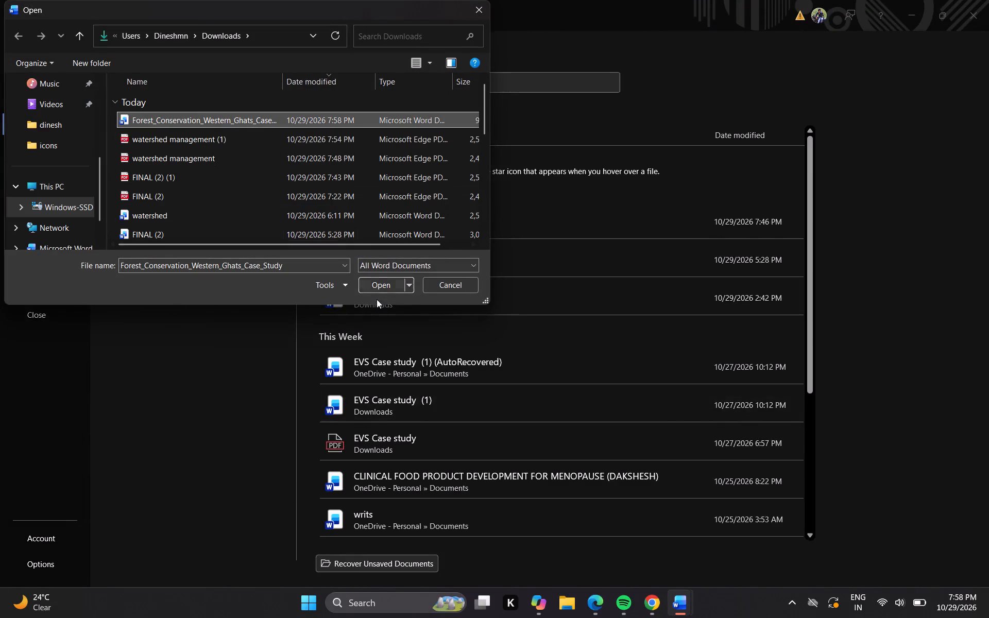
click(389, 279)
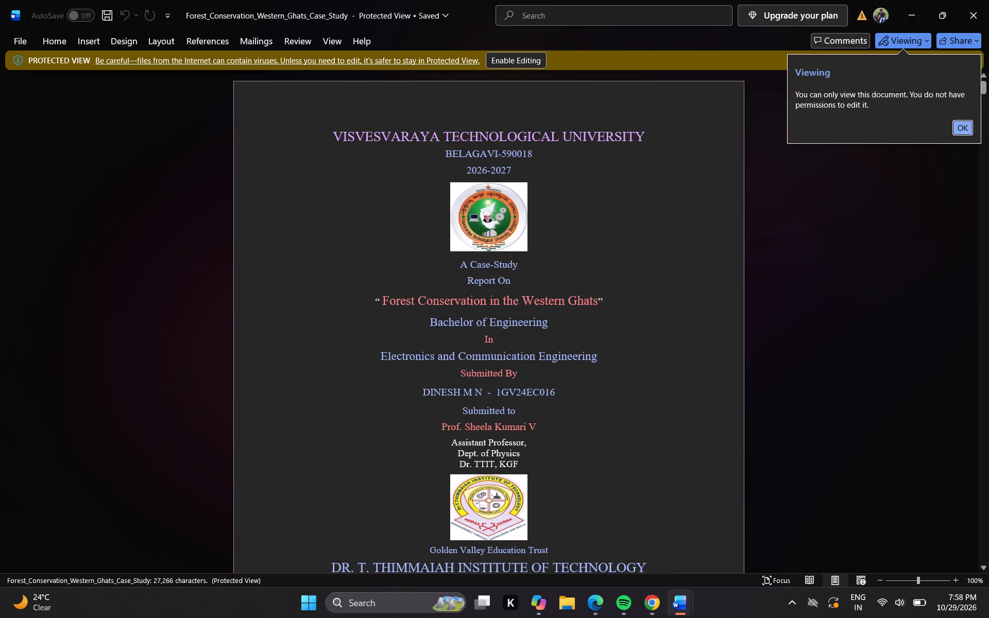
Compare the student name line under Submitted By on the cover pages of FINAL (2) and the Forest Conservation case study.
click(681, 604)
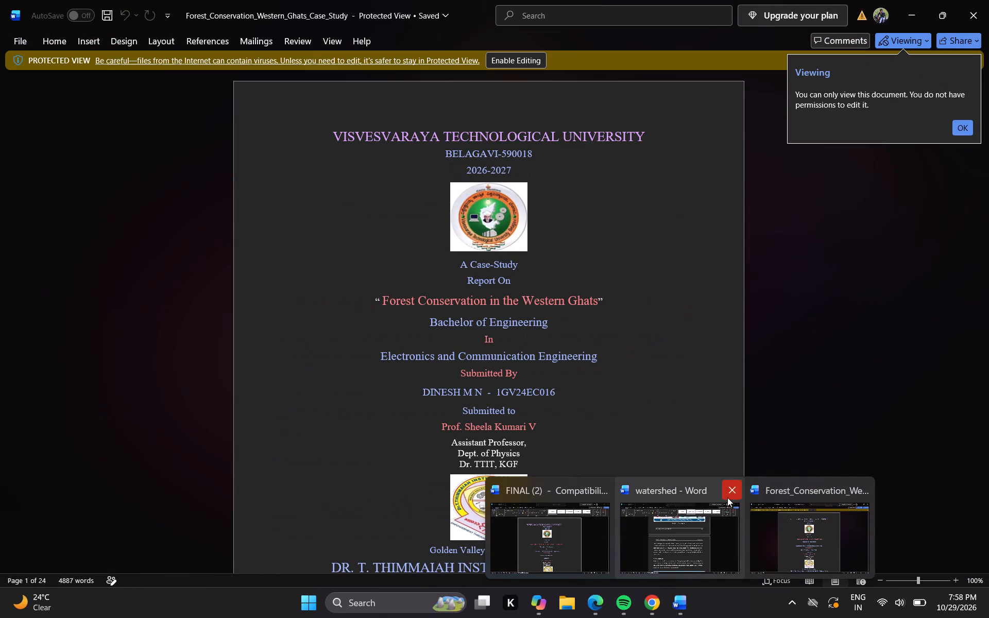
click(783, 536)
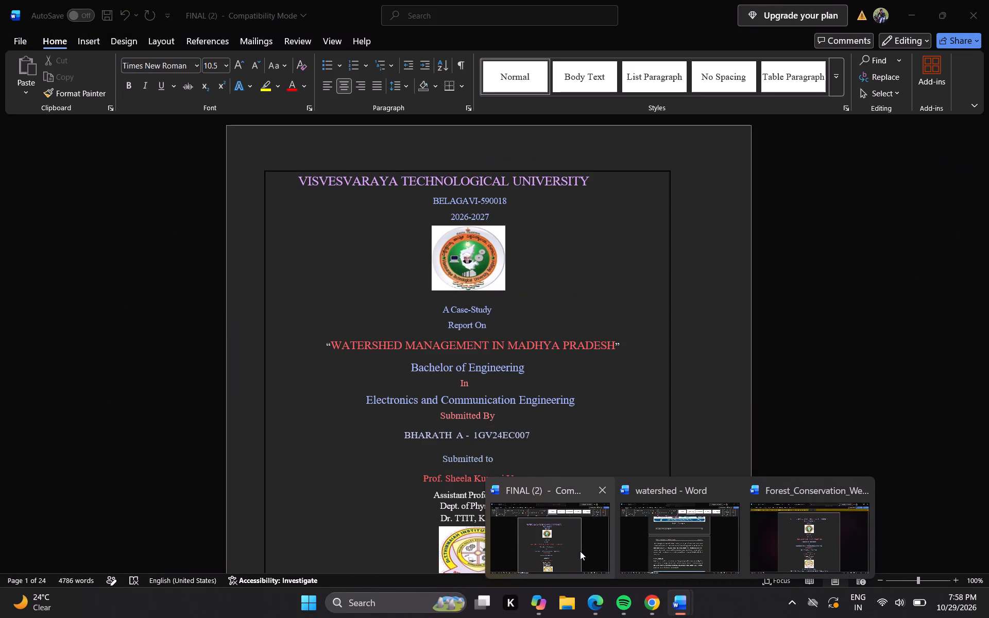
click(580, 551)
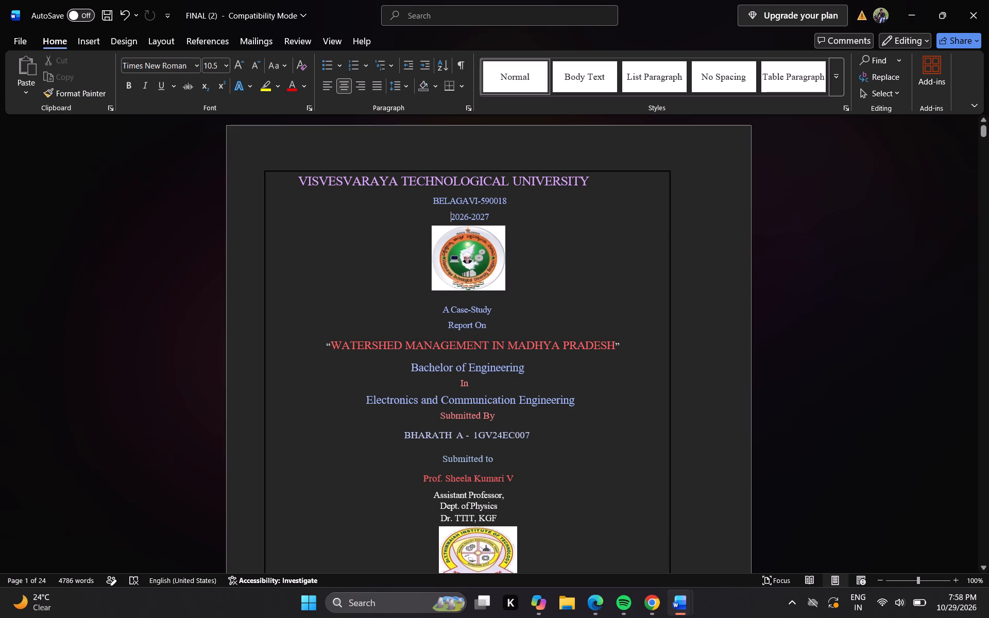
double_click(428, 436)
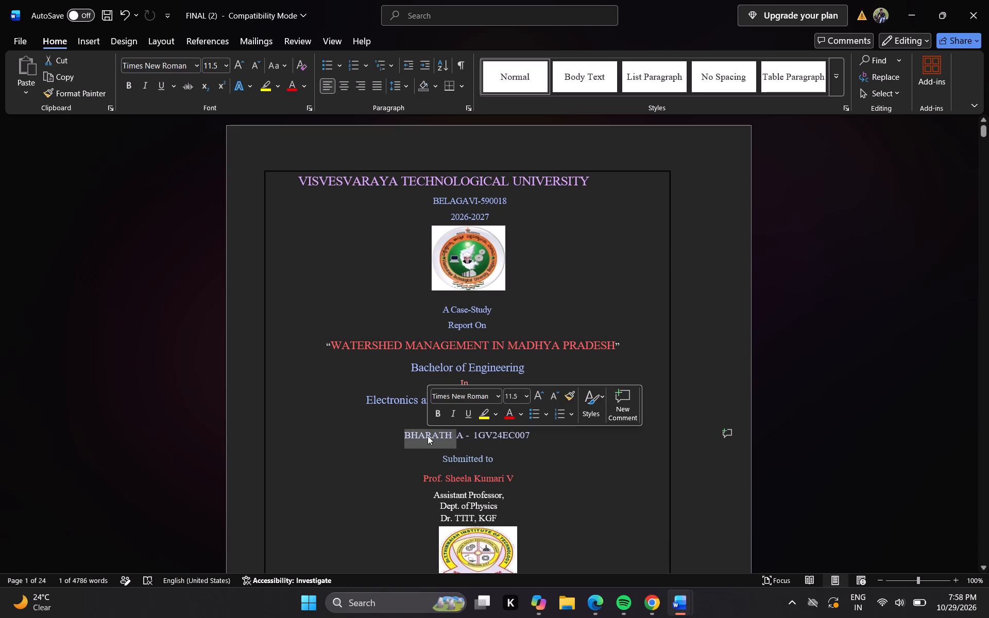
click(675, 609)
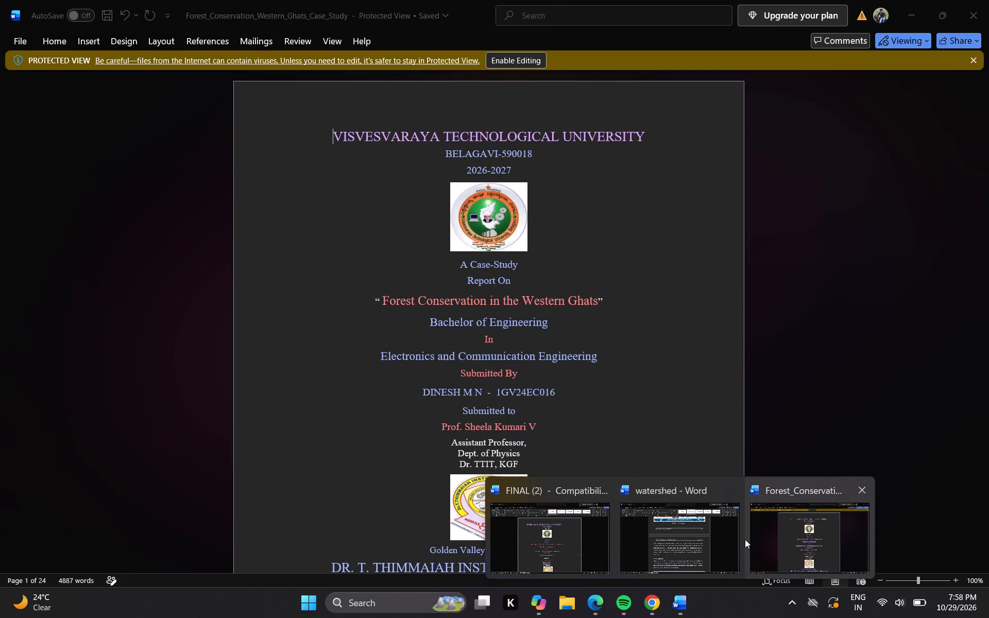
click(761, 538)
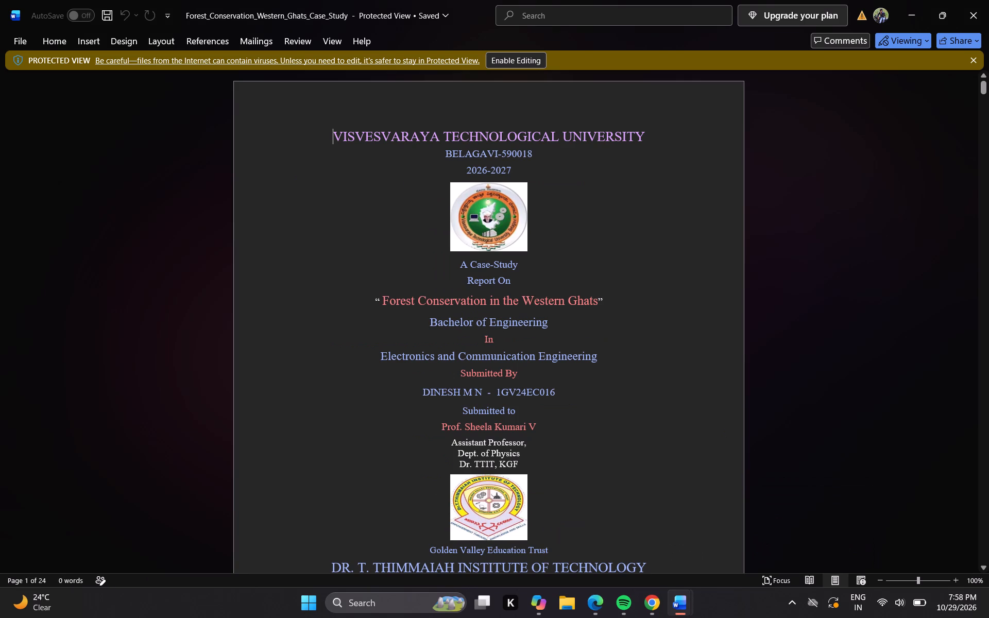
double_click(441, 387)
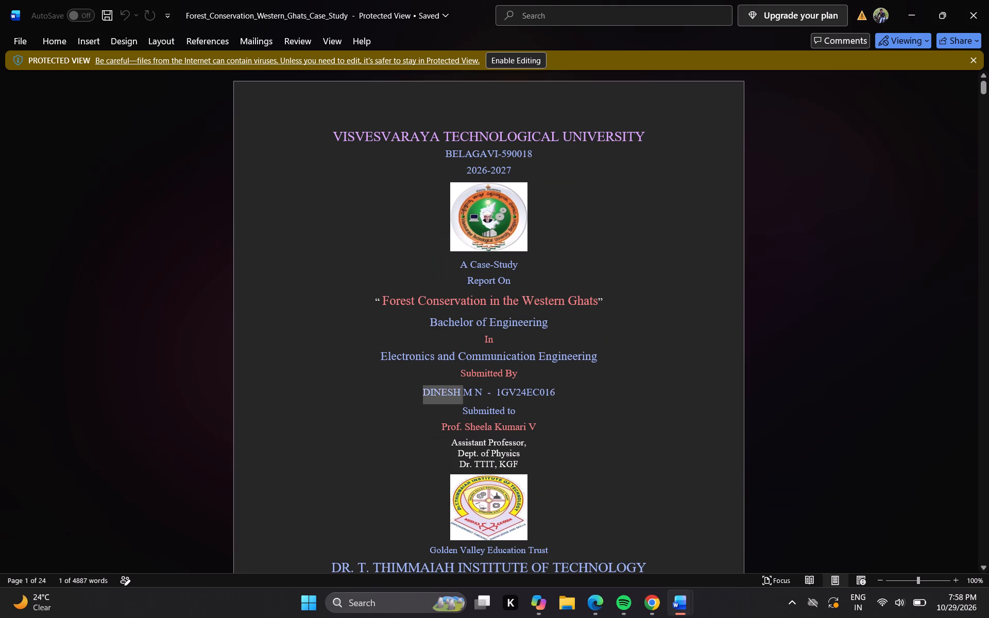
click(401, 392)
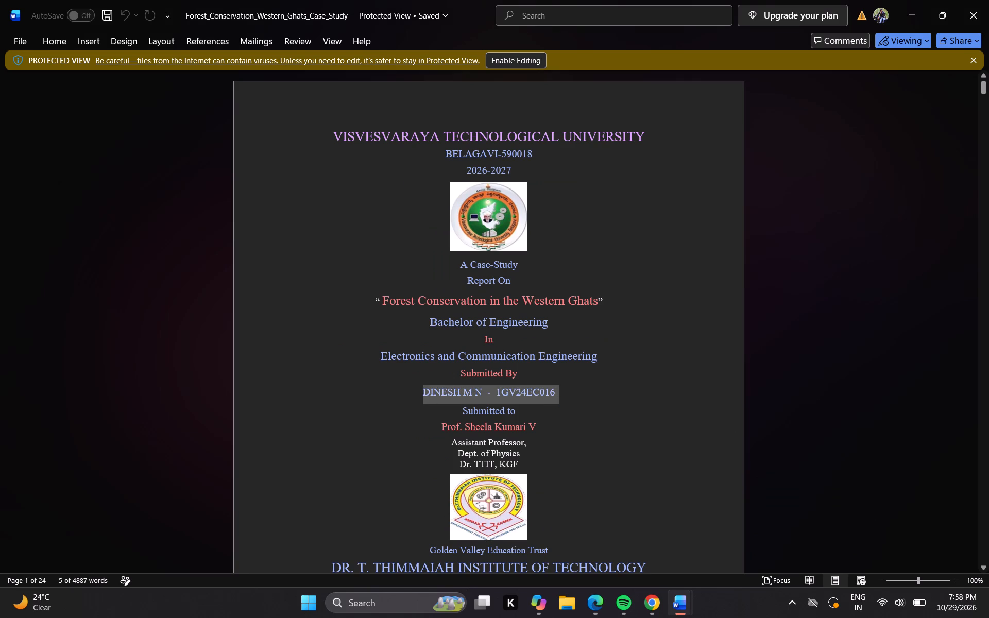
click(415, 391)
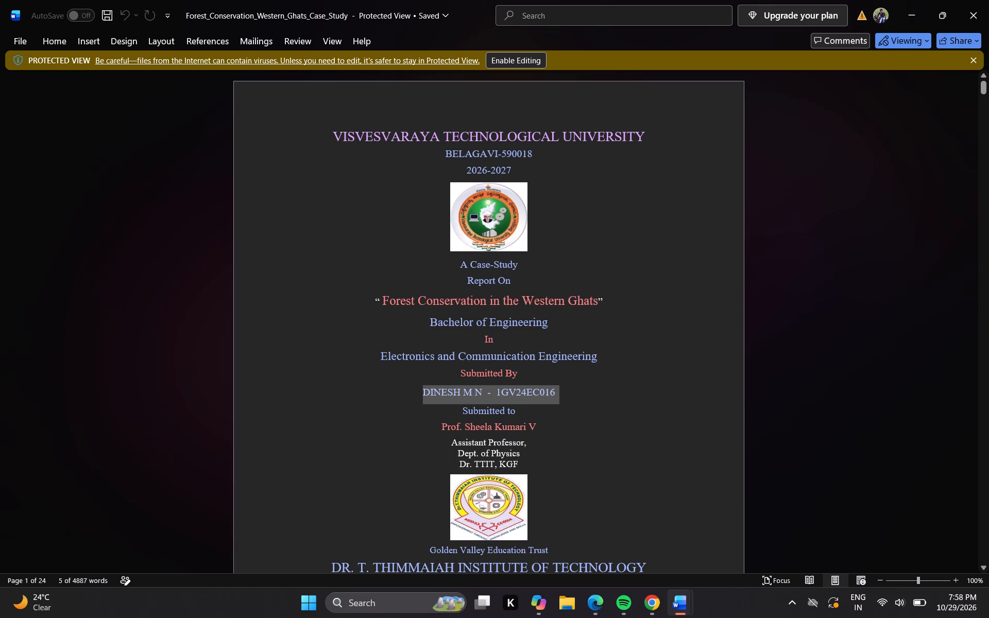
click(397, 401)
click(603, 382)
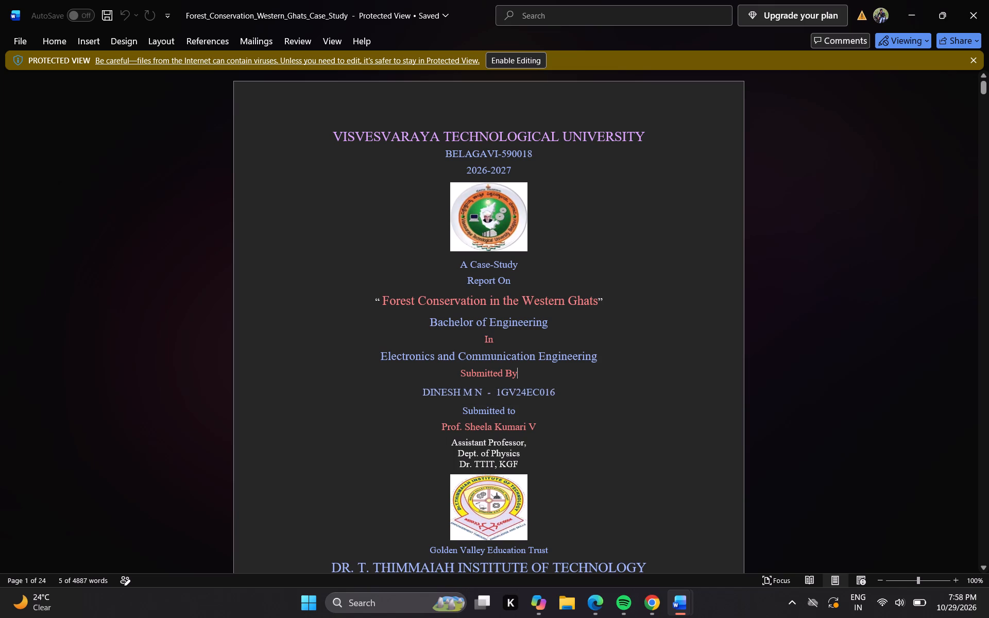
click(458, 389)
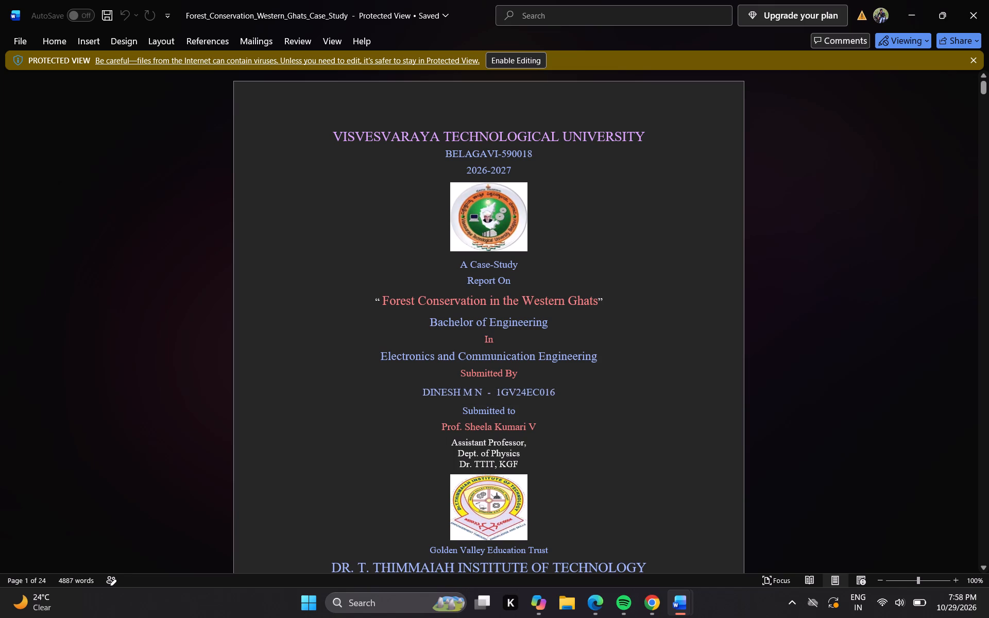
double_click(452, 391)
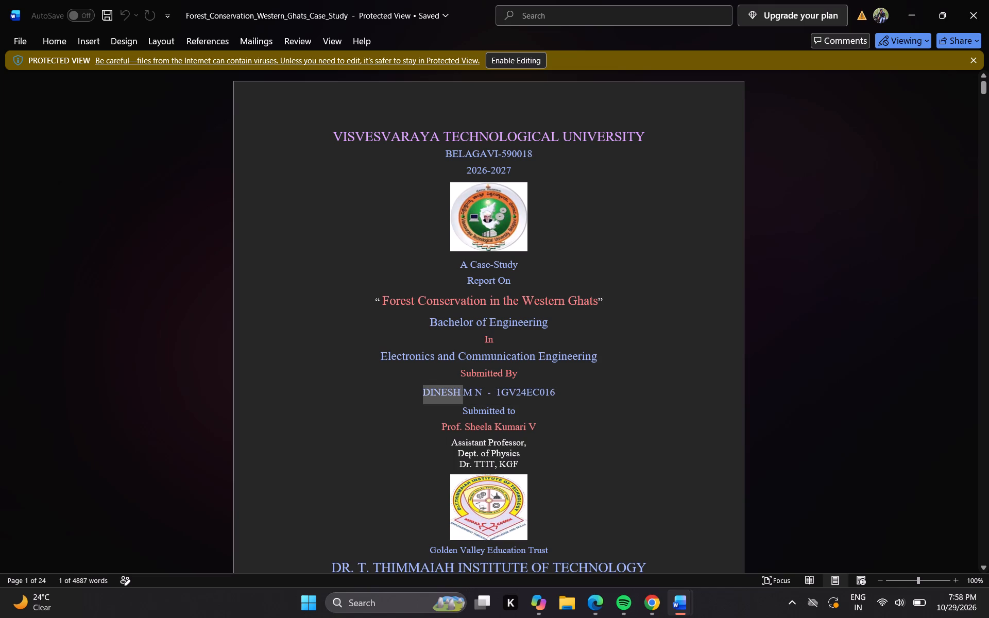
Enable editing for the Forest Conservation case study.
click(519, 53)
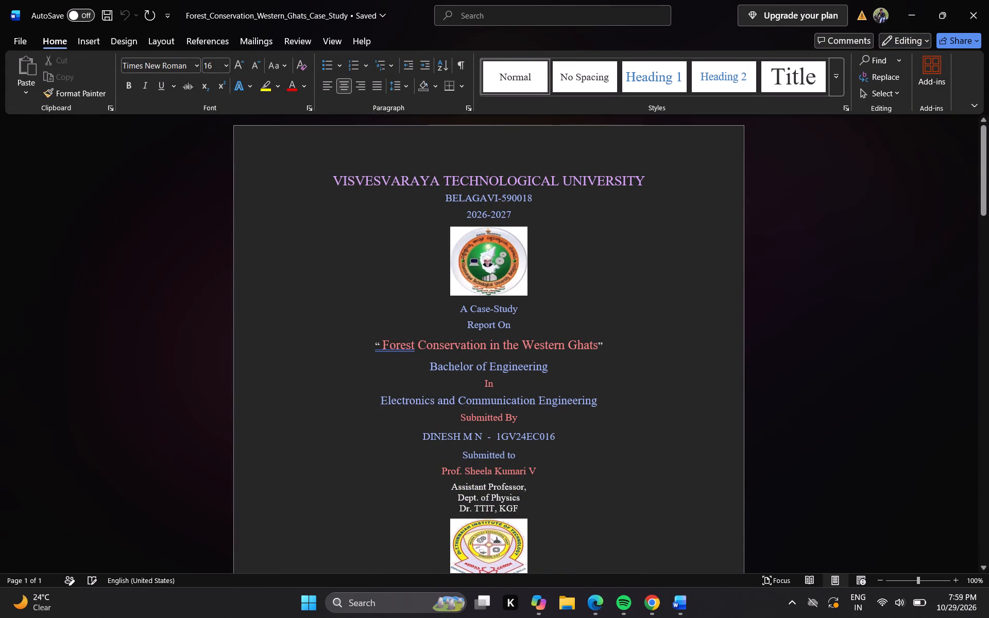
Check the font and size of the student name and USN line on the Forest Conservation cover page.
double_click(442, 435)
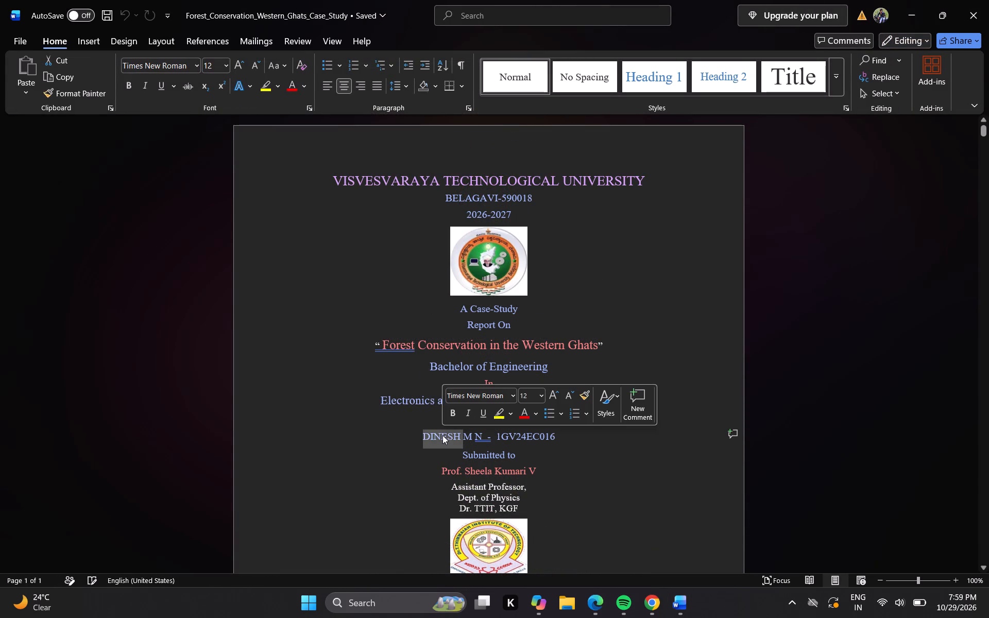
click(395, 440)
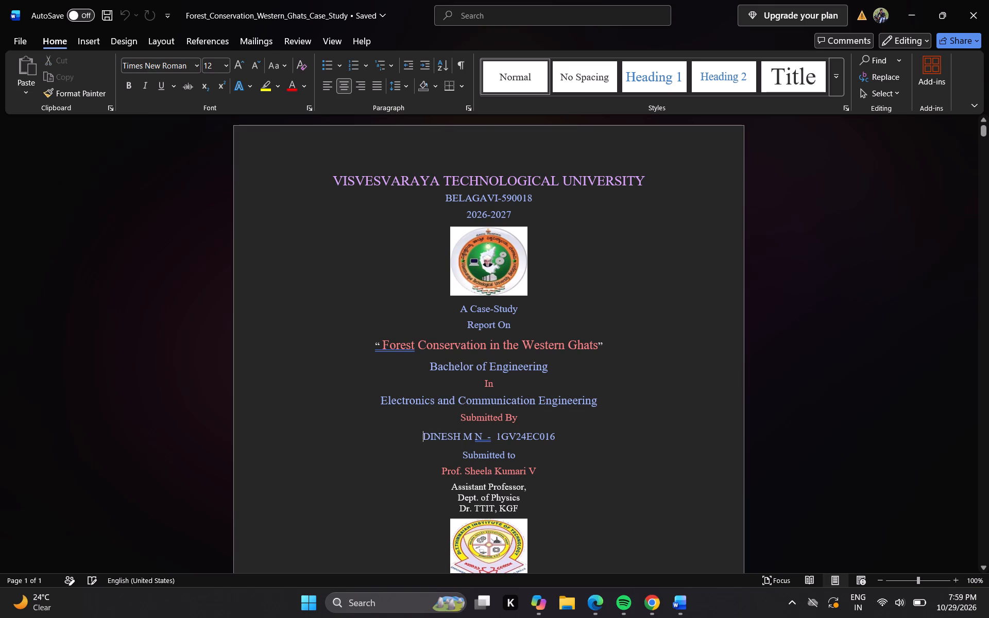
drag(415, 431, 548, 430)
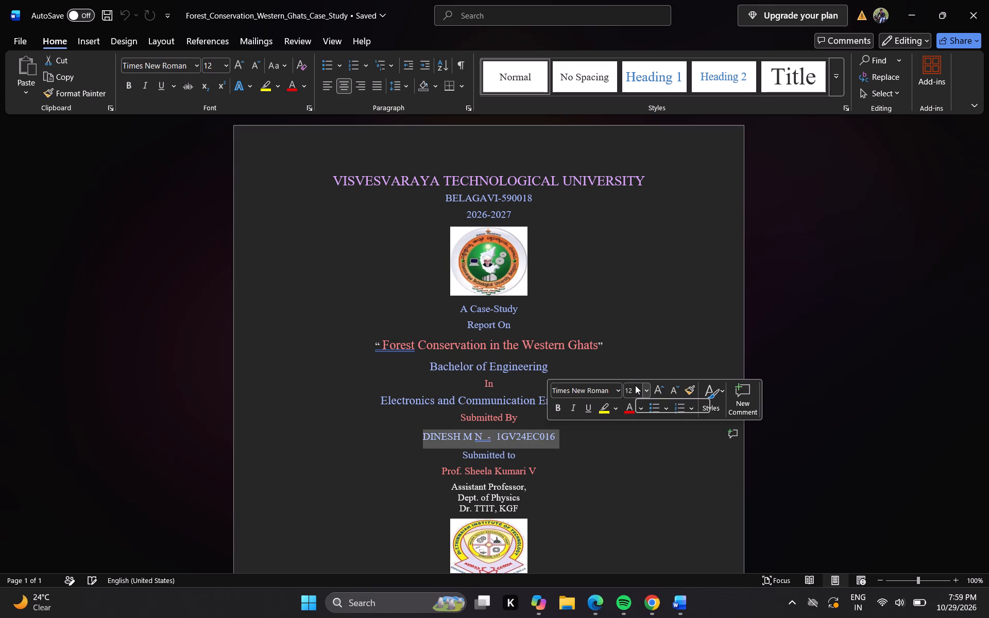
click(690, 483)
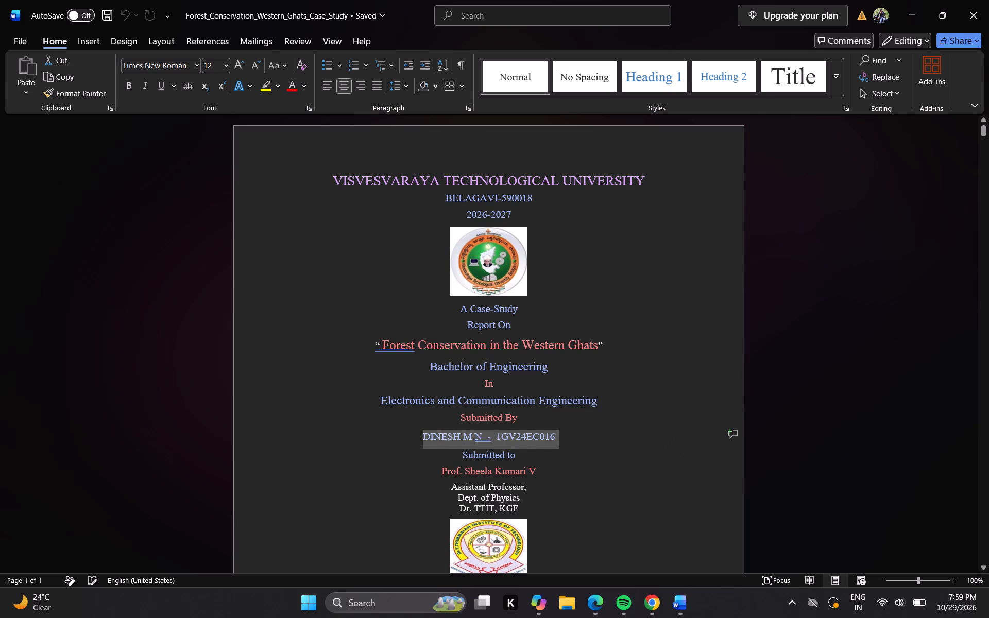
Review the Forest Conservation case study from the cover through the marks page to the student details below the Acknowledgement.
click(983, 563)
click(983, 563)
click(983, 563)
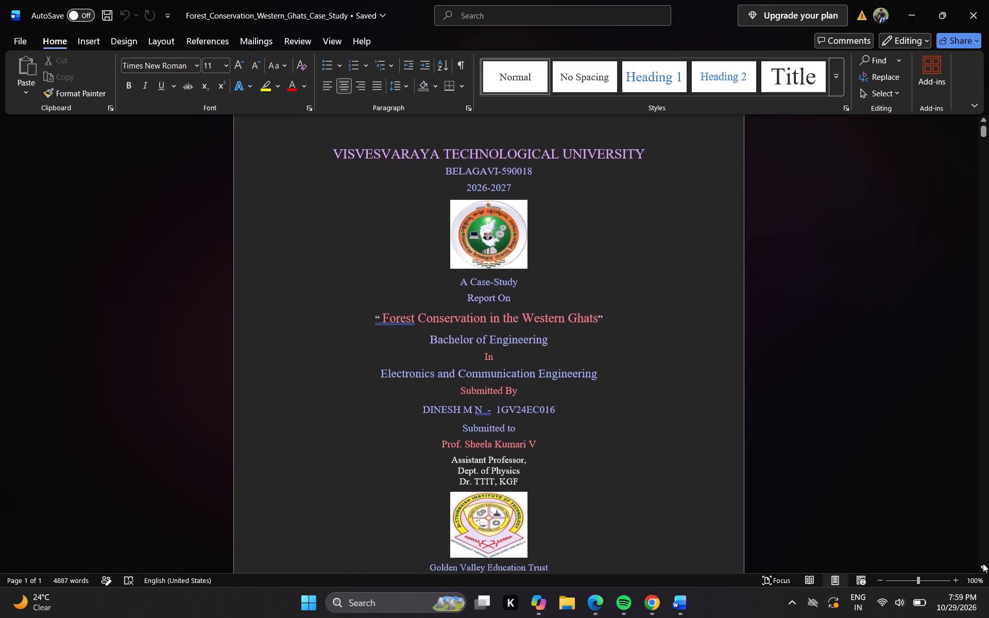
triple_click(983, 563)
triple_click(983, 563)
triple_click(983, 563)
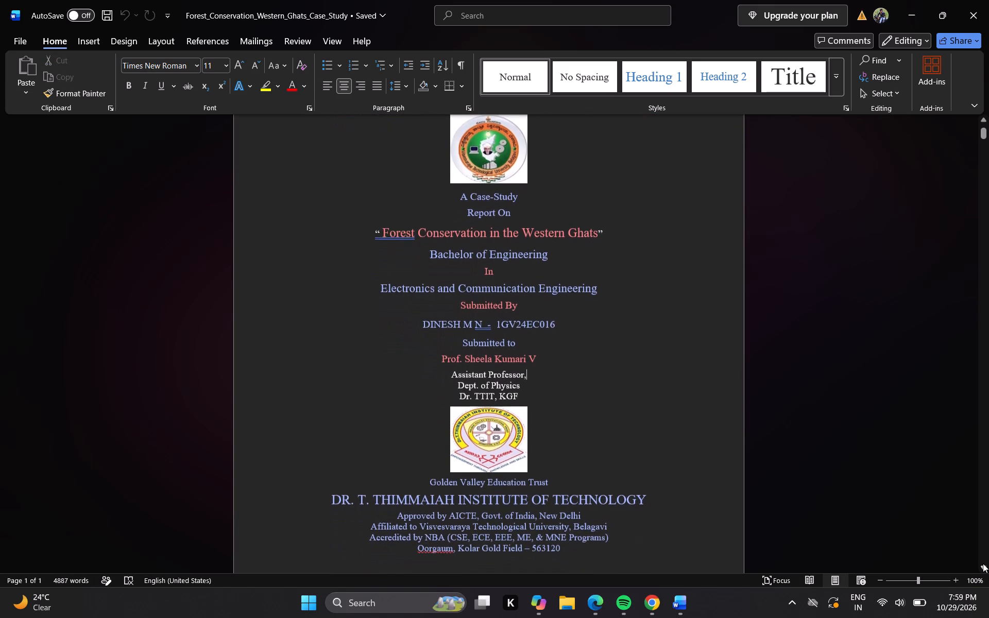
triple_click(983, 563)
triple_click(983, 563)
double_click(983, 563)
drag(983, 563, 979, 562)
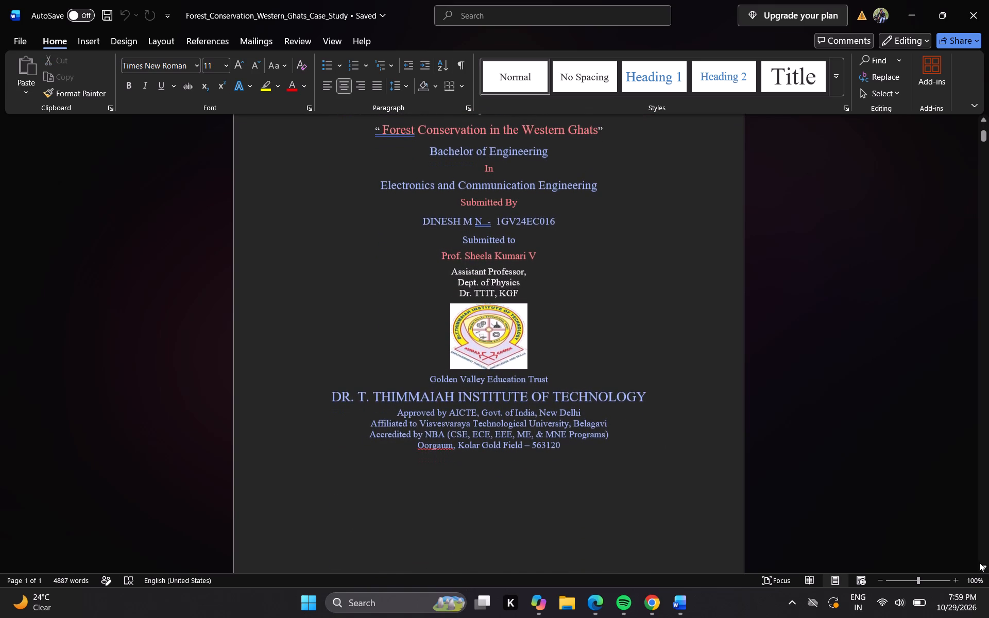
drag(979, 562, 975, 560)
triple_click(984, 560)
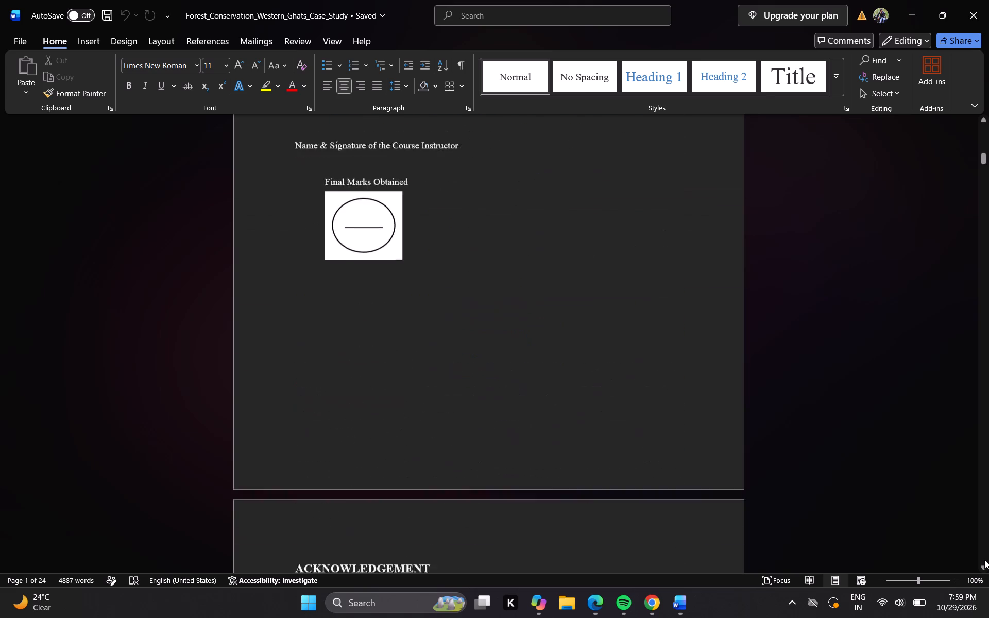
click(981, 130)
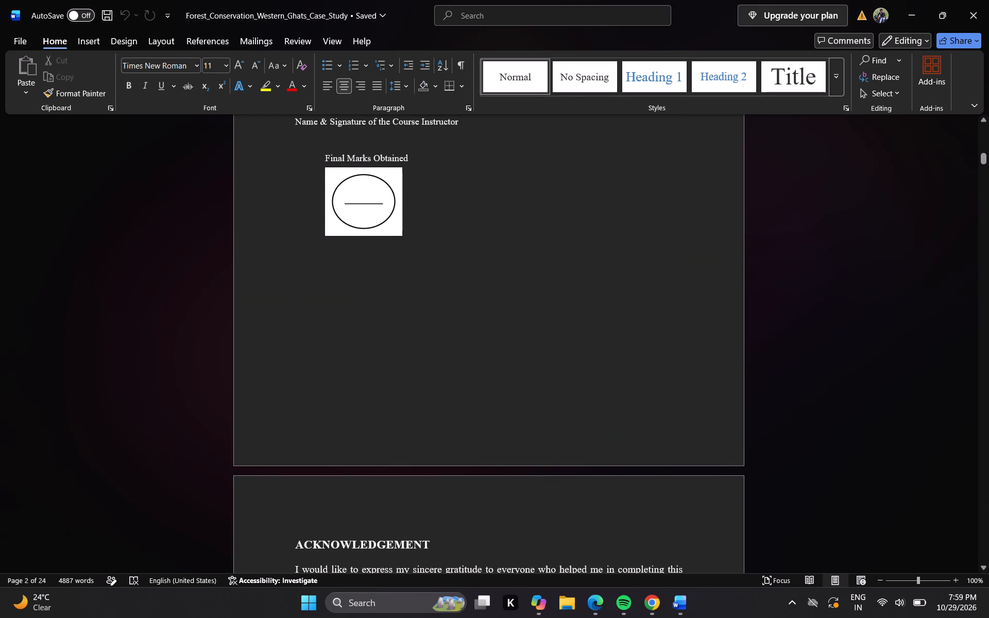
click(983, 553)
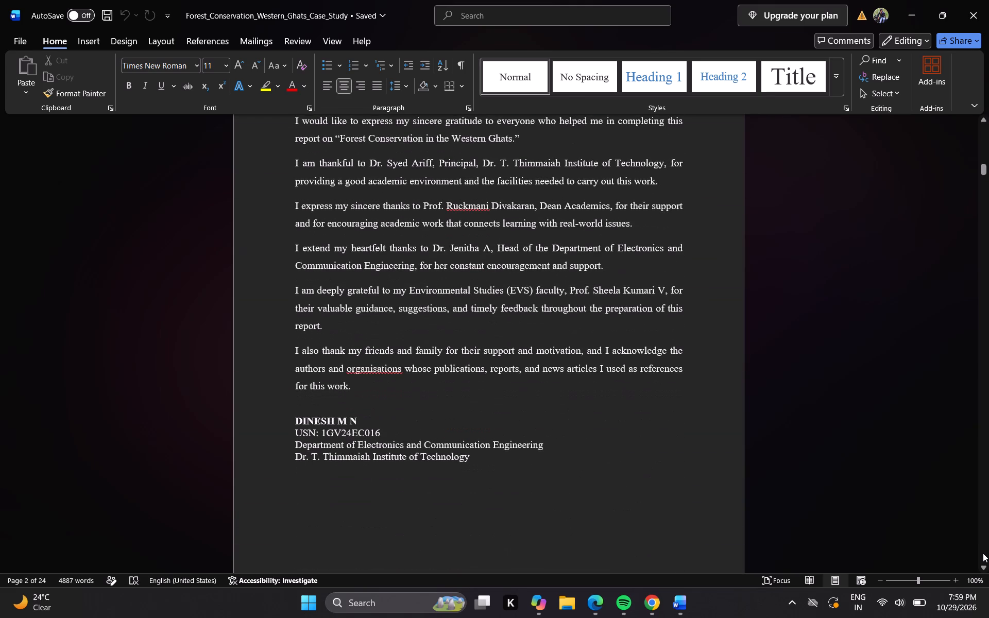
In FINAL (2), examine the font formatting of the name, USN, department and institute lines at the end of the acknowledgement.
click(685, 602)
click(595, 554)
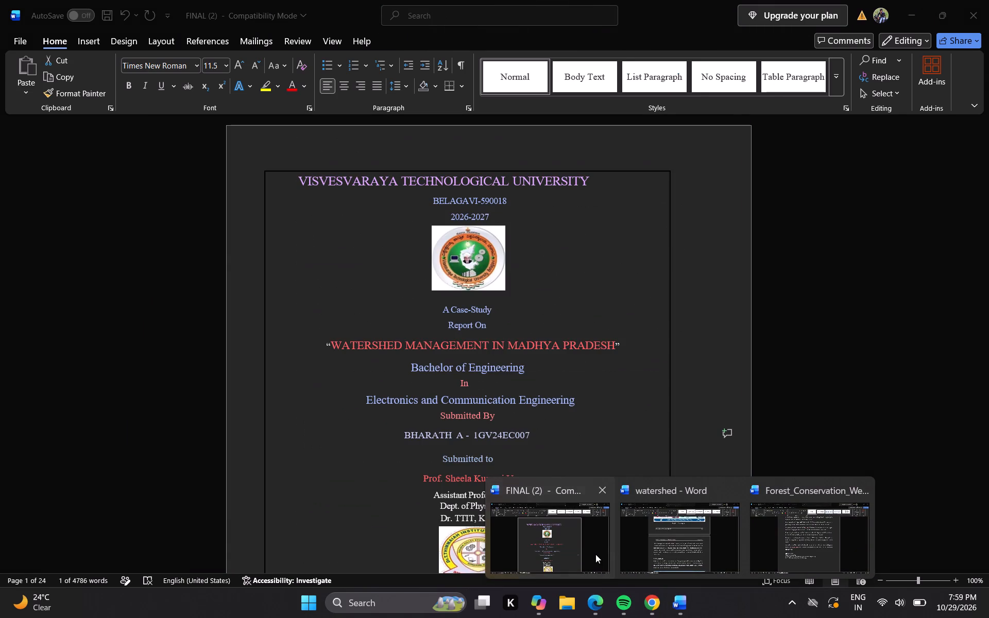
click(984, 303)
click(984, 303)
click(984, 303)
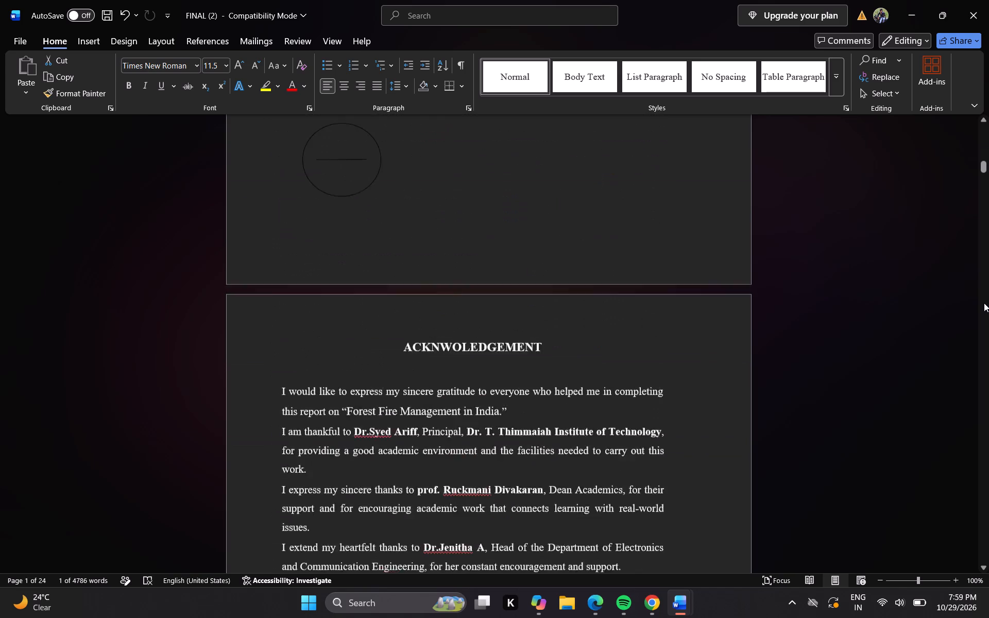
click(984, 303)
click(984, 303)
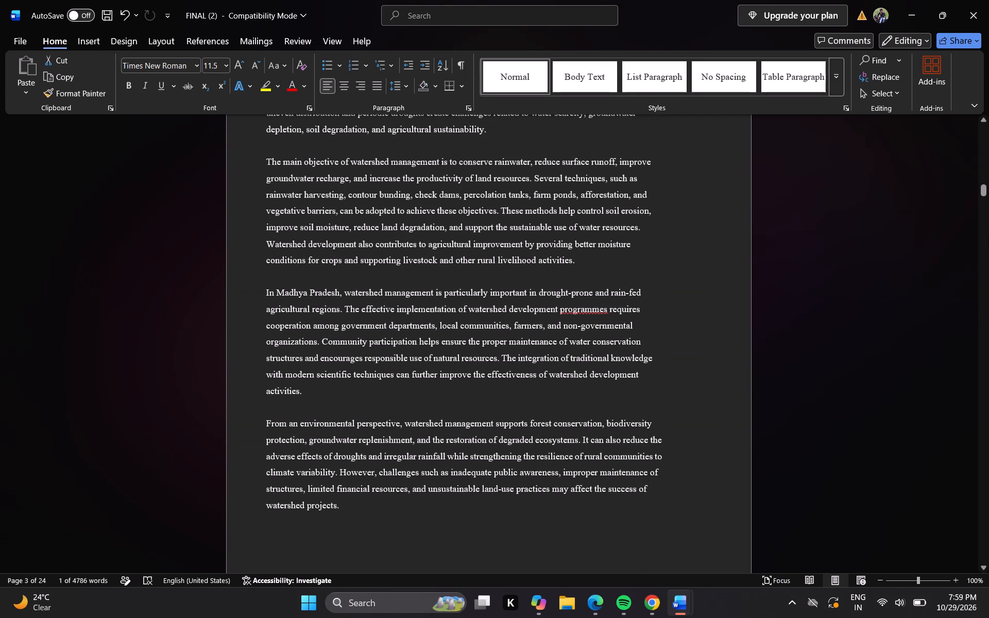
click(982, 161)
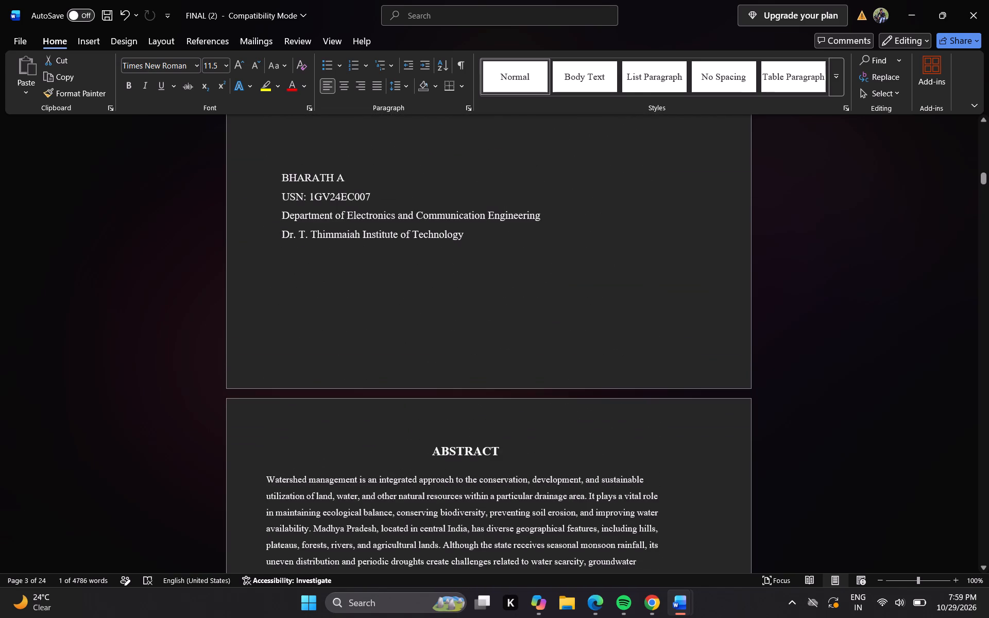
double_click(312, 176)
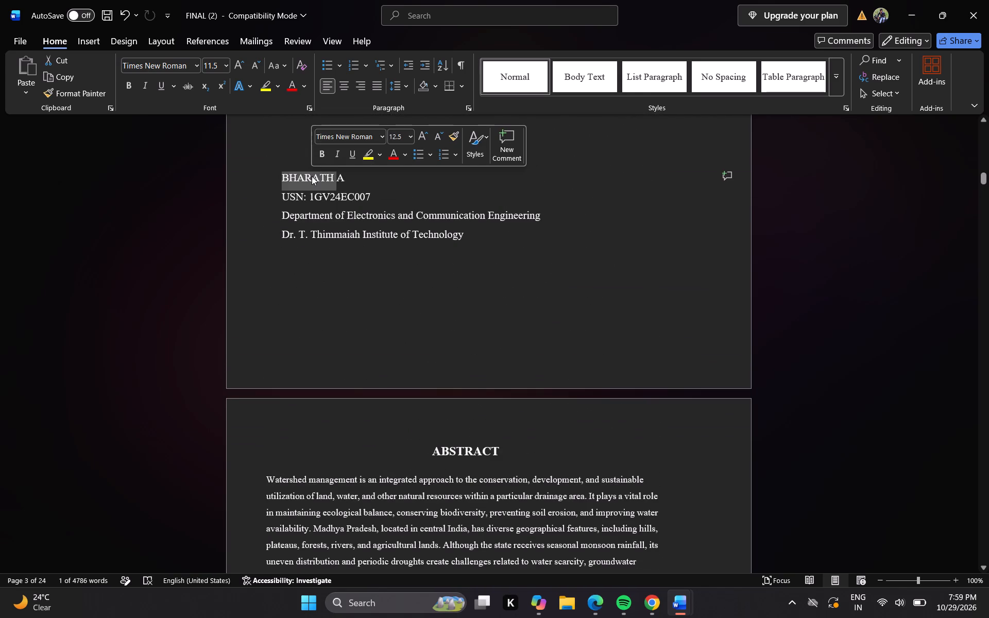
double_click(339, 198)
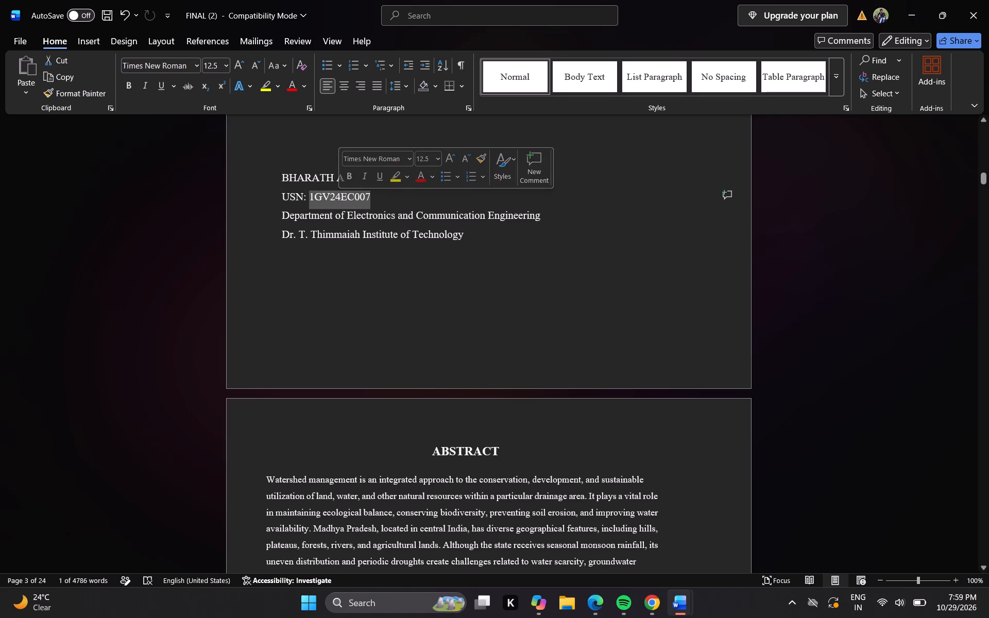
double_click(318, 215)
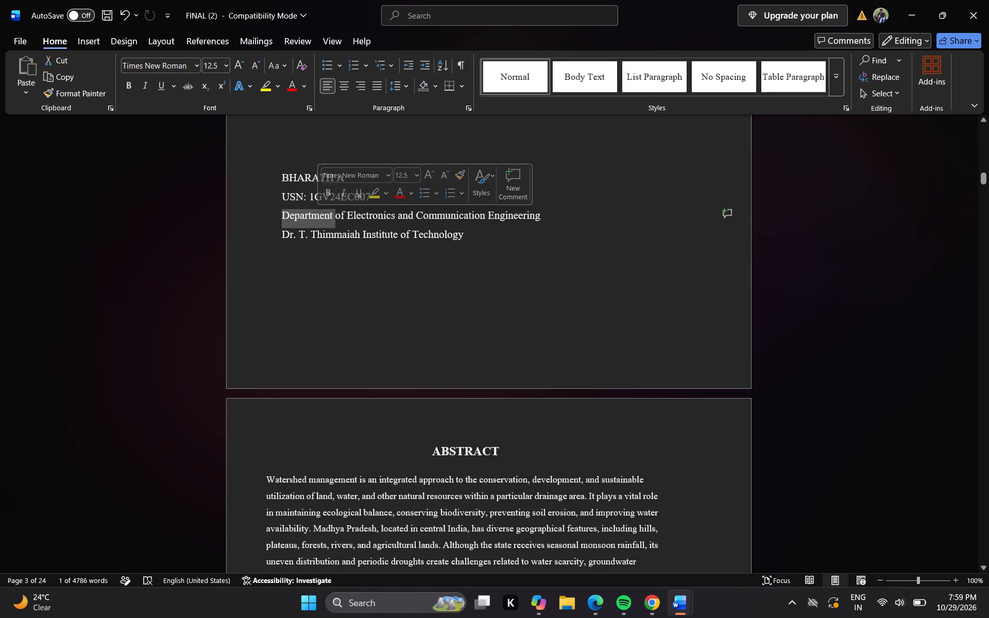
double_click(342, 241)
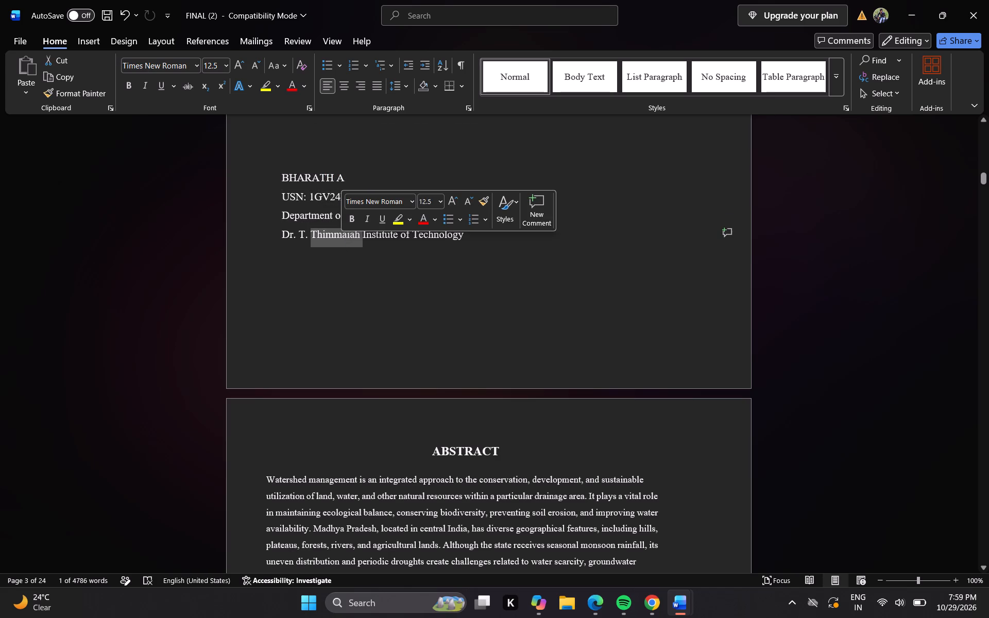
Switch to the Forest Conservation case study and set the first word of the student name below the Acknowledgement to 12.5 pt.
click(679, 593)
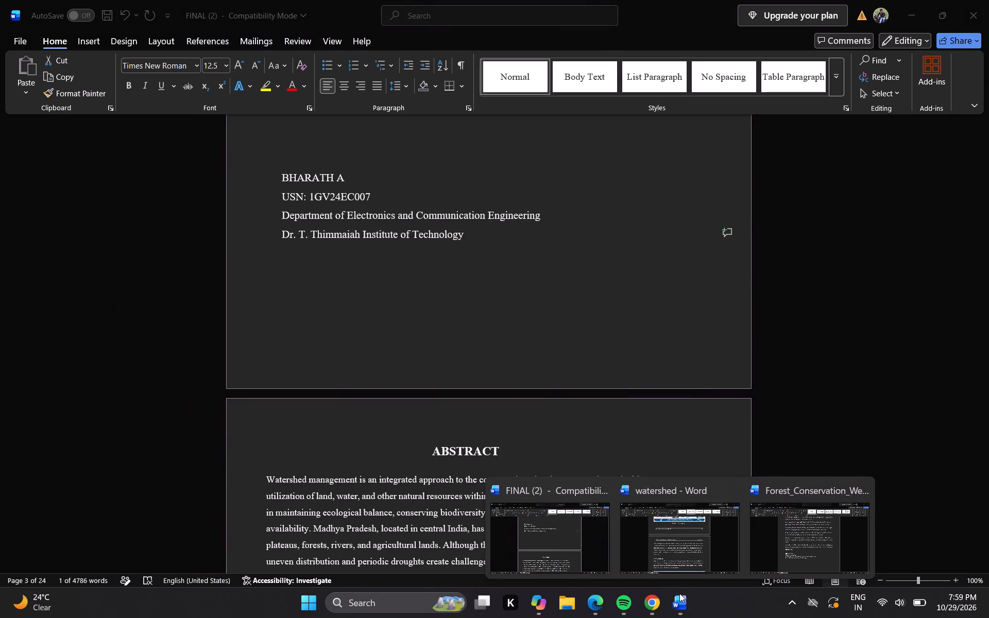
click(770, 540)
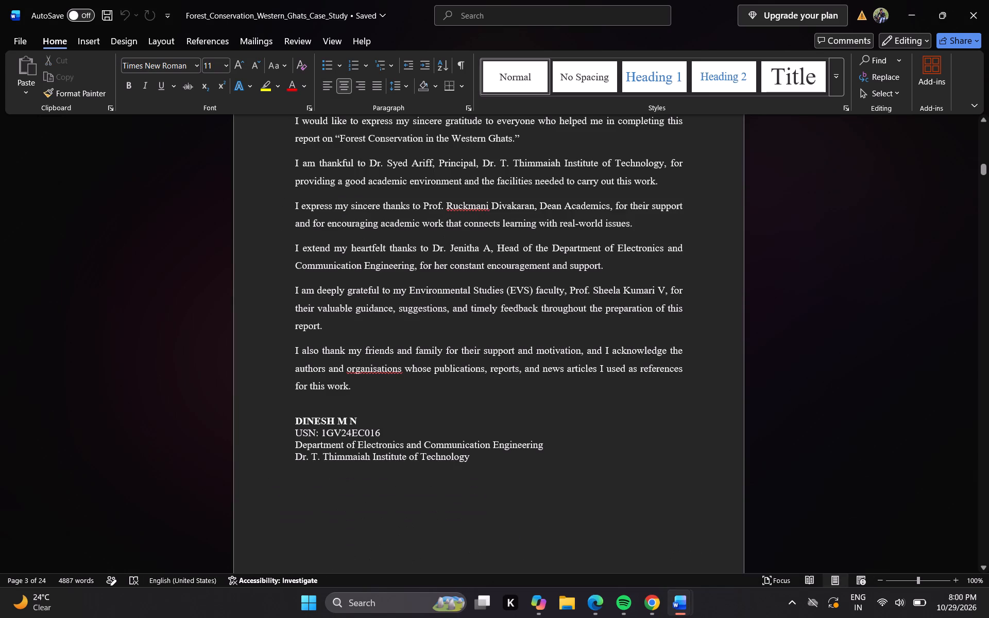
click(309, 419)
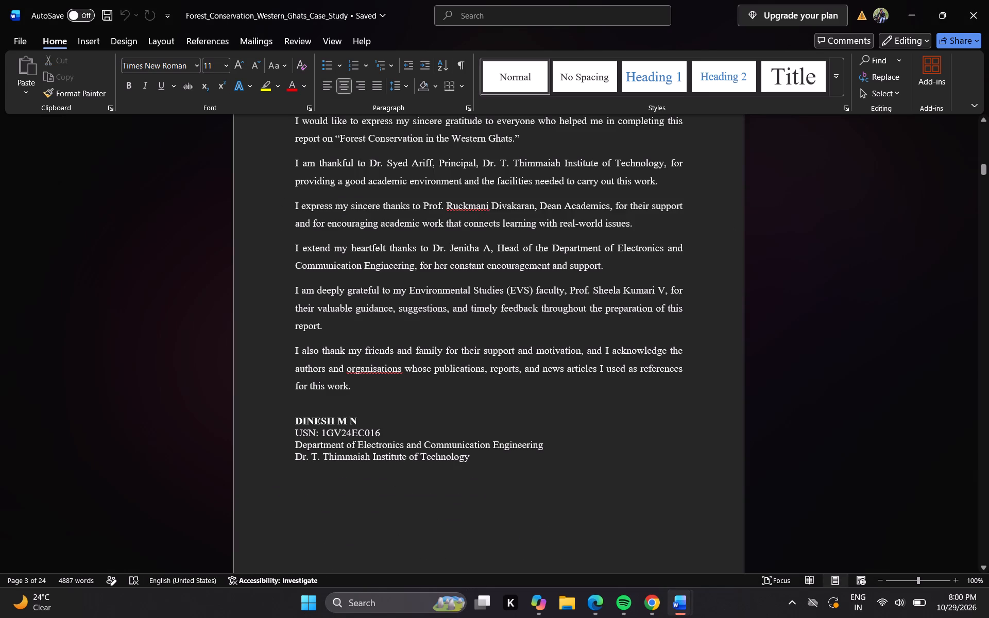
double_click(309, 419)
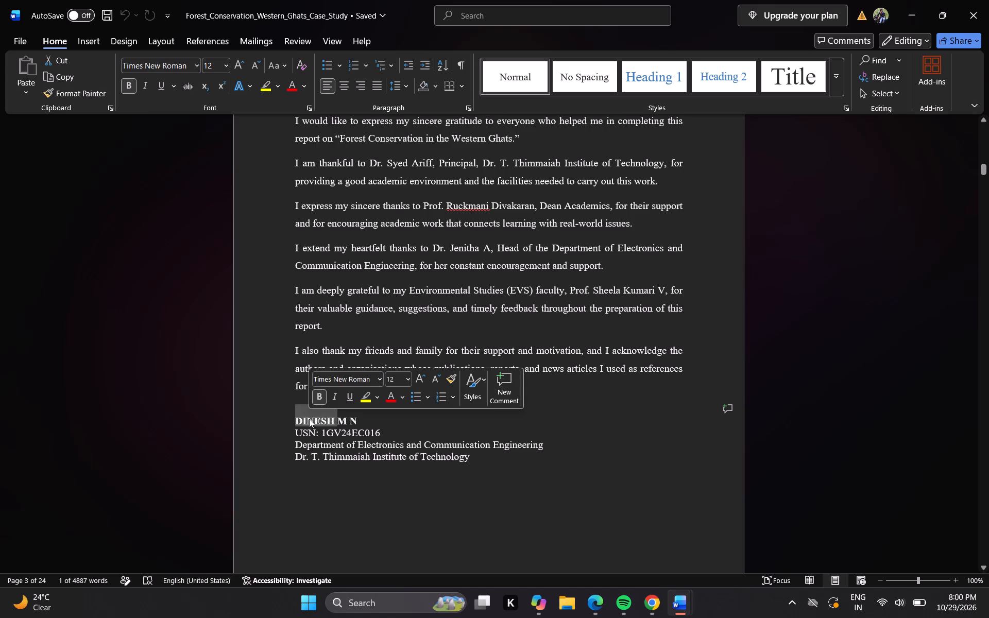
click(395, 377)
key(BackSpace)
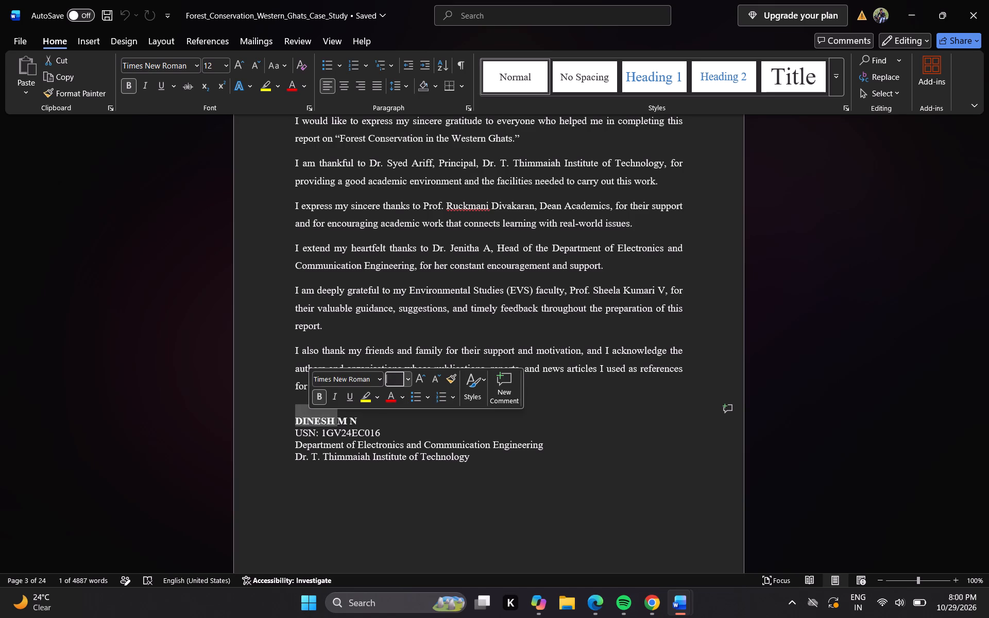
key(BackSpace)
text(12)
text(.5)
drag(395, 377, 271, 424)
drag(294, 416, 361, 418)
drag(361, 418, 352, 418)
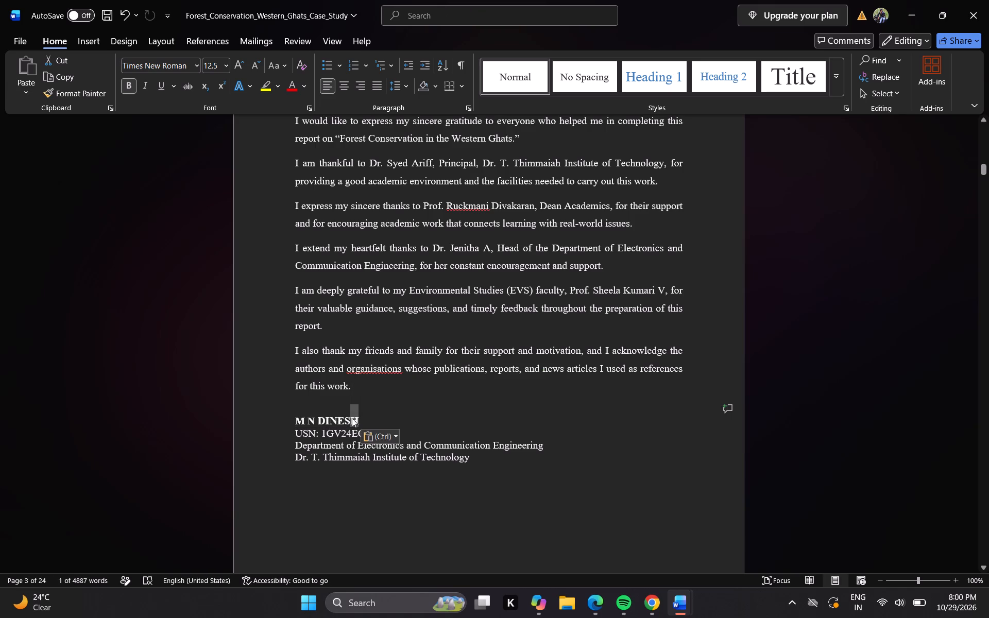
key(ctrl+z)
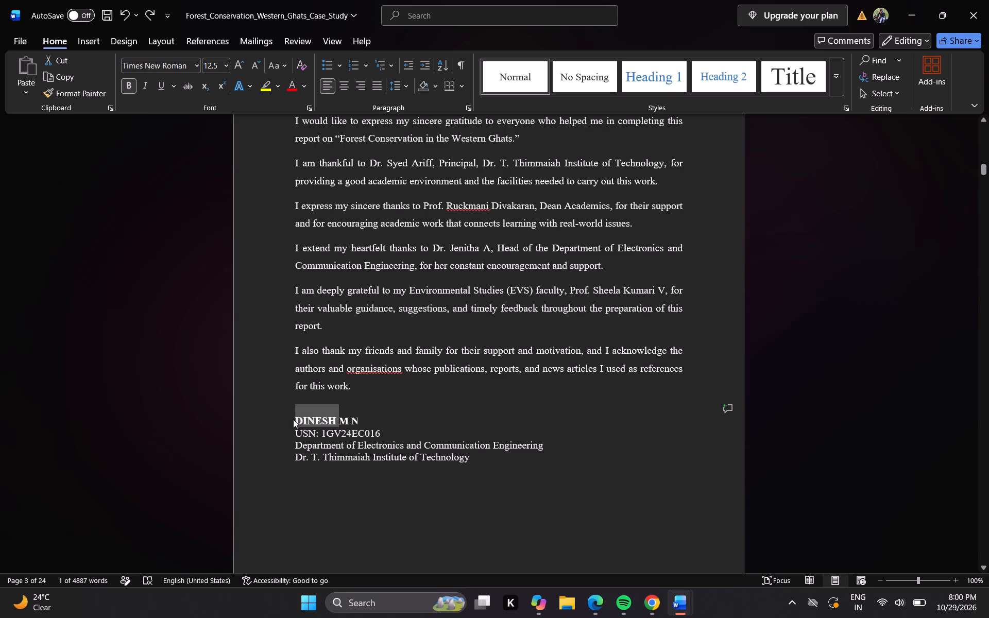
Set the name, USN, department and institute lines below the Acknowledgement to font size 12.5.
click(293, 419)
drag(293, 419, 345, 423)
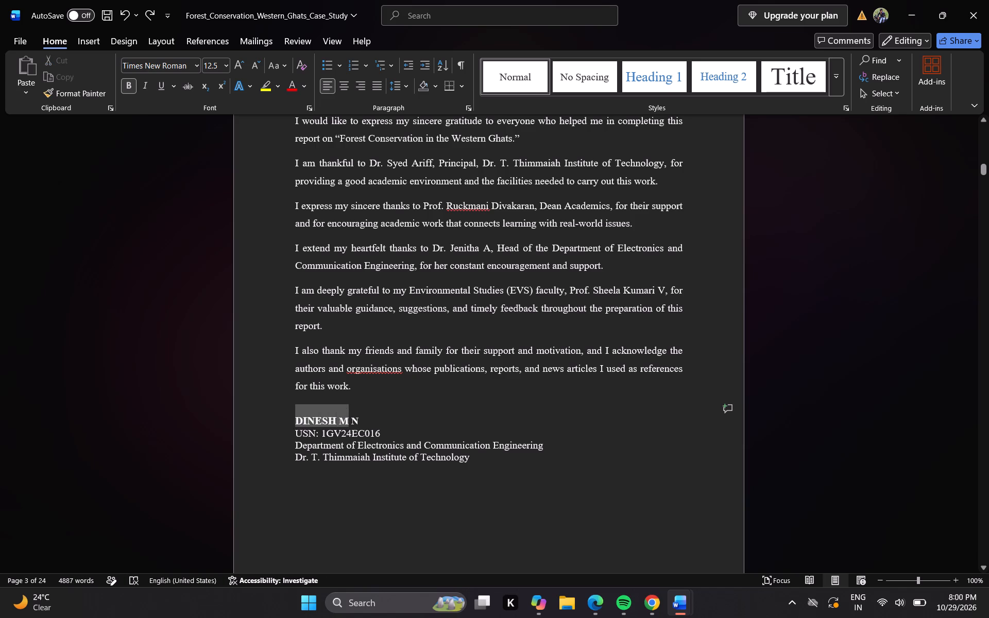
drag(345, 423, 489, 456)
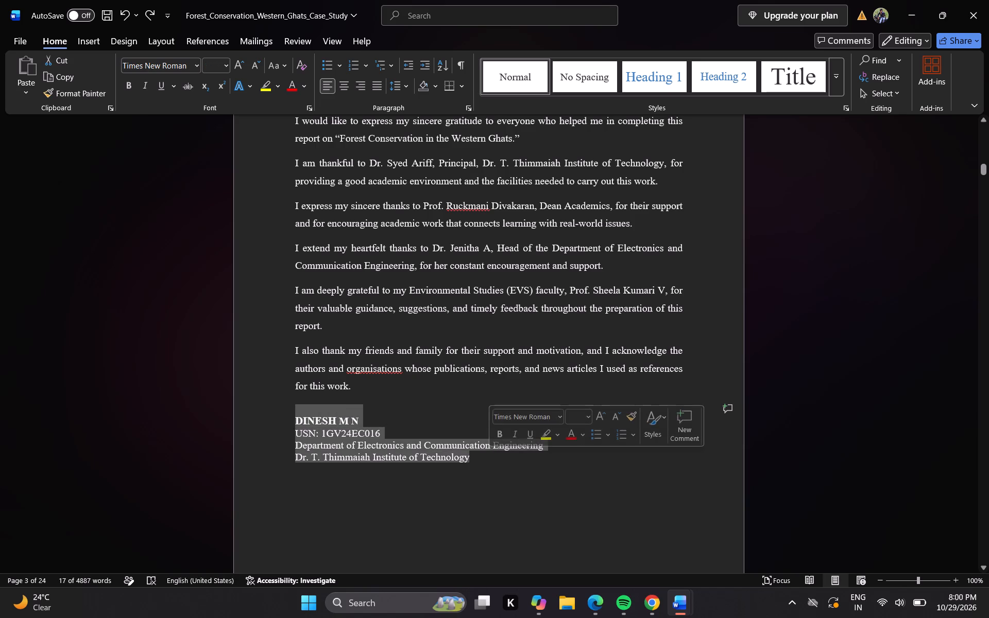
click(583, 410)
click(577, 415)
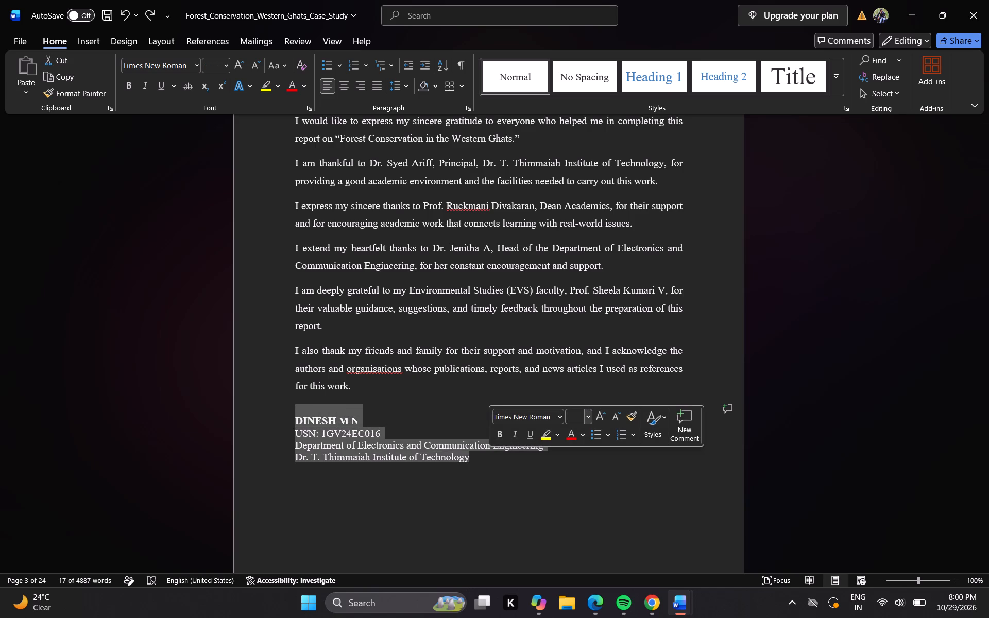
text(12)
key(period)
key(5)
key(Return)
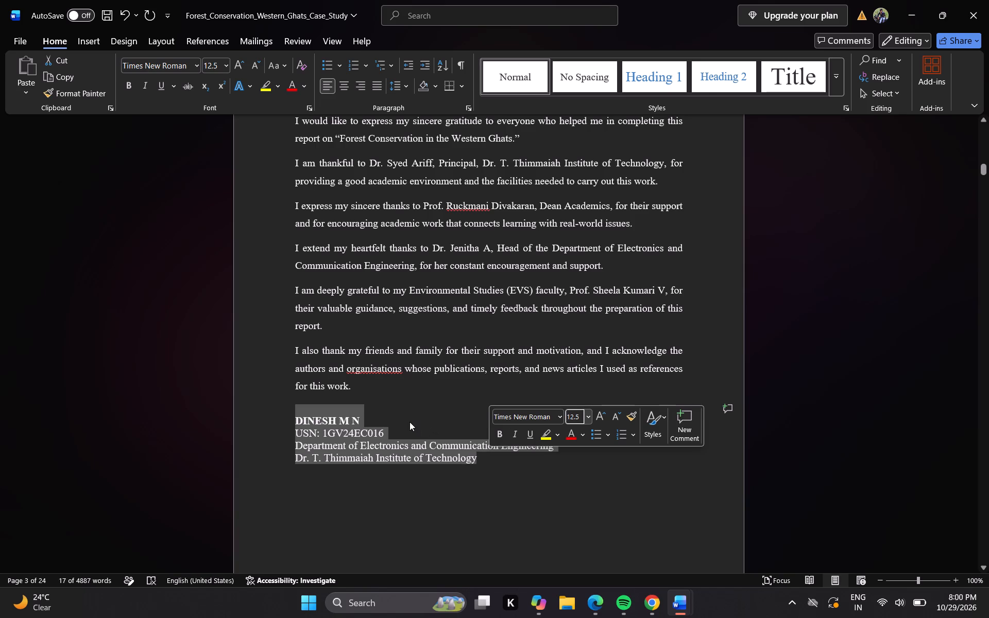
Justify the student name line below the Acknowledgement.
click(410, 422)
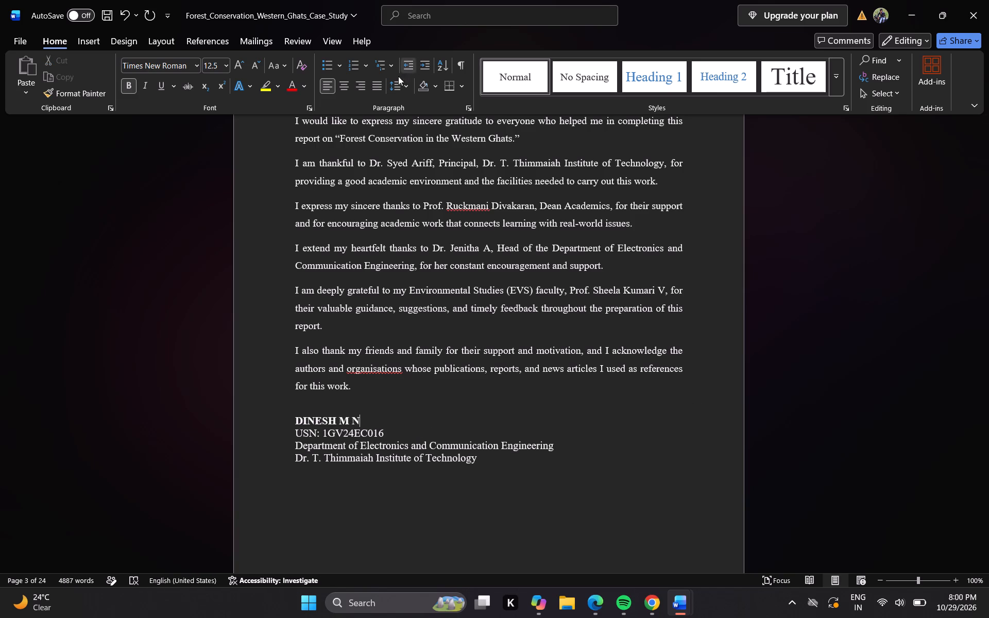
click(379, 82)
Review the layout of the Acknowledgement page from its heading down to the start of the Abstract page.
click(982, 122)
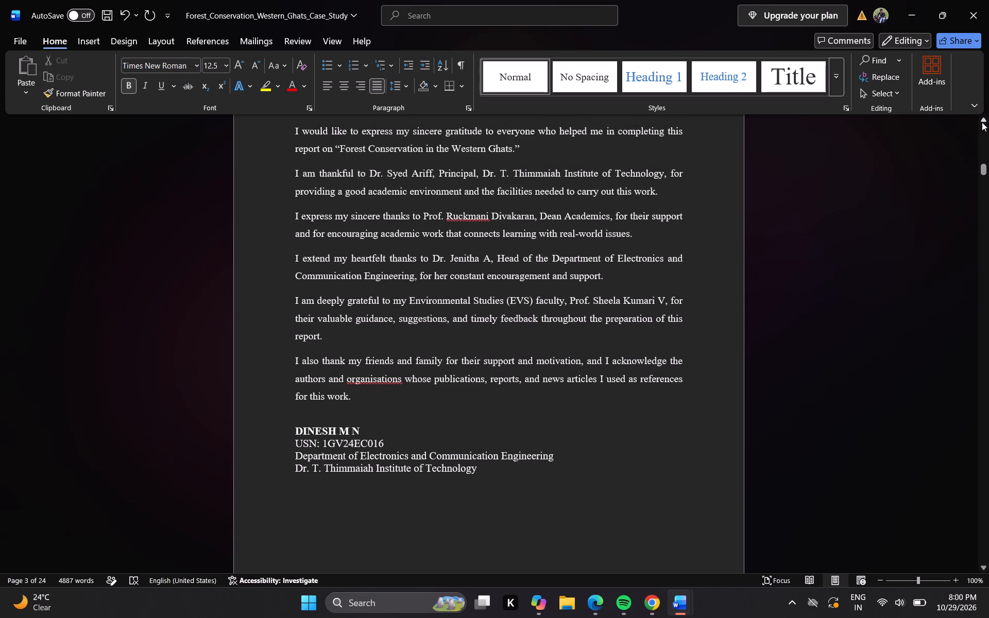
triple_click(982, 122)
triple_click(982, 122)
triple_click(982, 122)
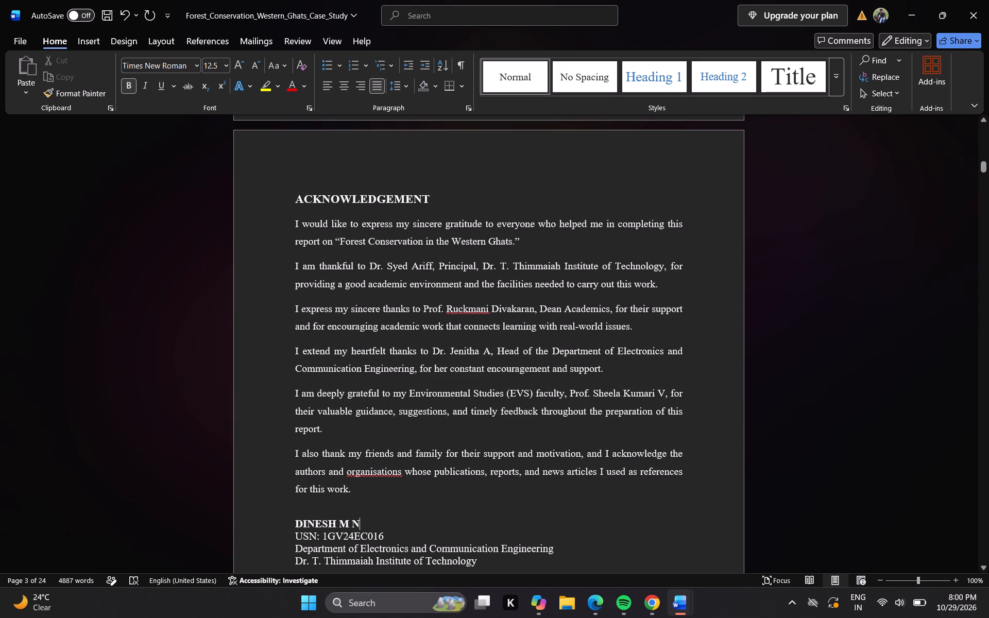
click(985, 558)
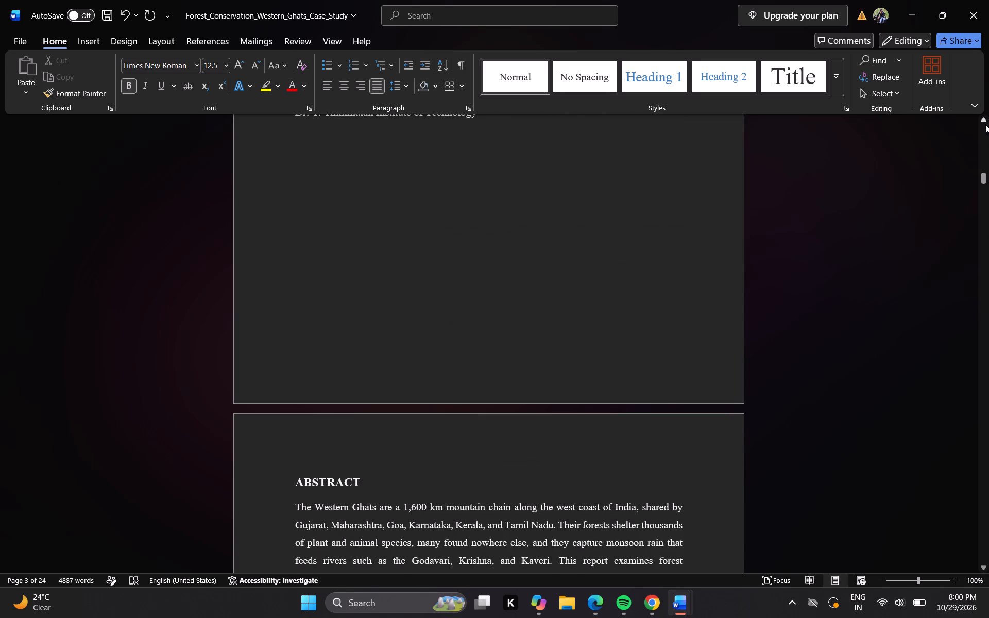
click(985, 124)
triple_click(985, 124)
triple_click(985, 124)
double_click(985, 124)
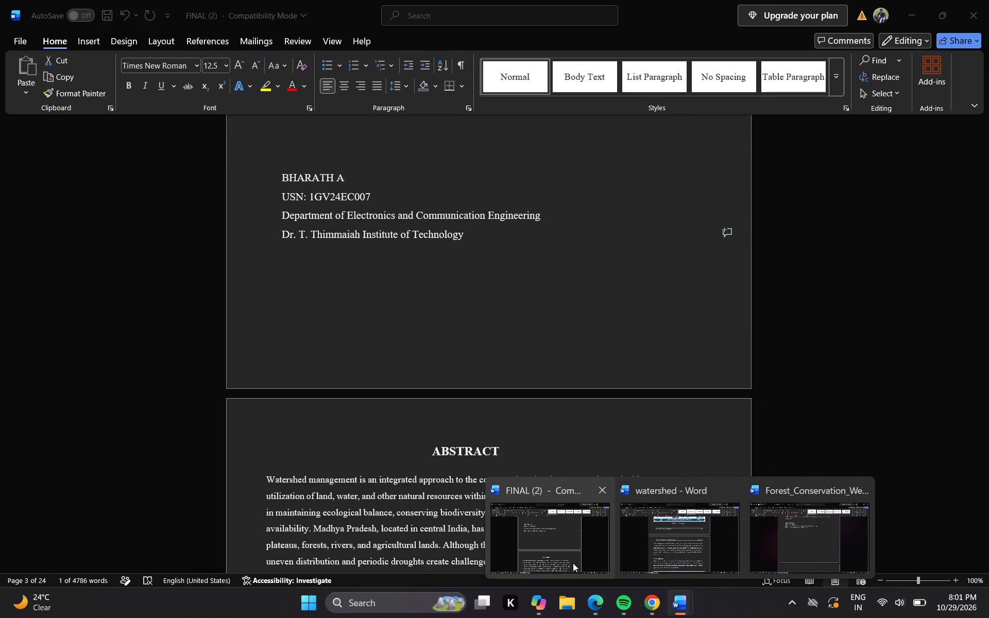
Insert four blank lines between the last Acknowledgement paragraph and the student name.
click(786, 557)
click(390, 134)
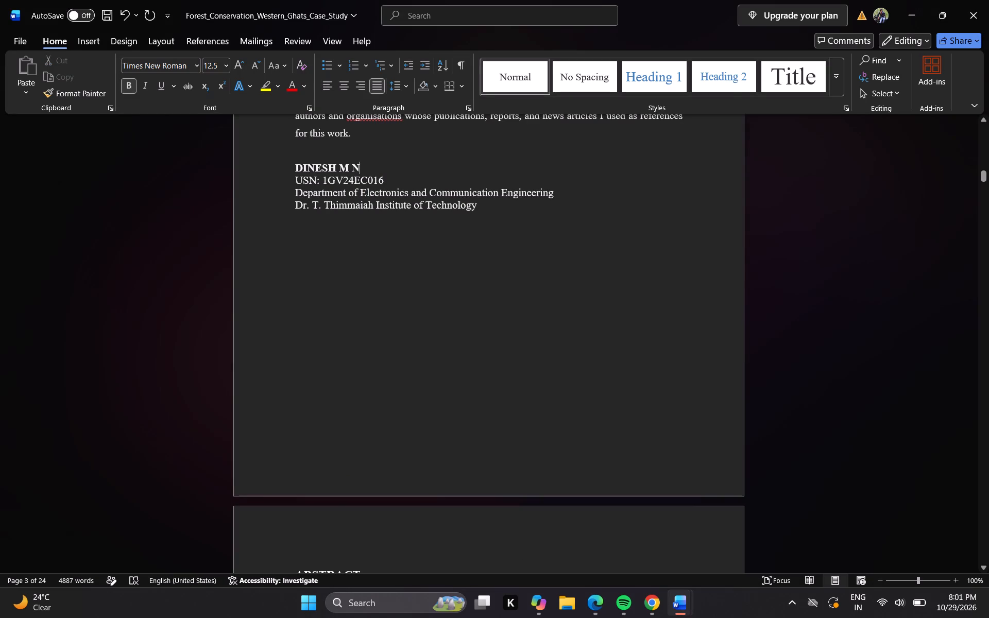
key(Return)
key(Return)
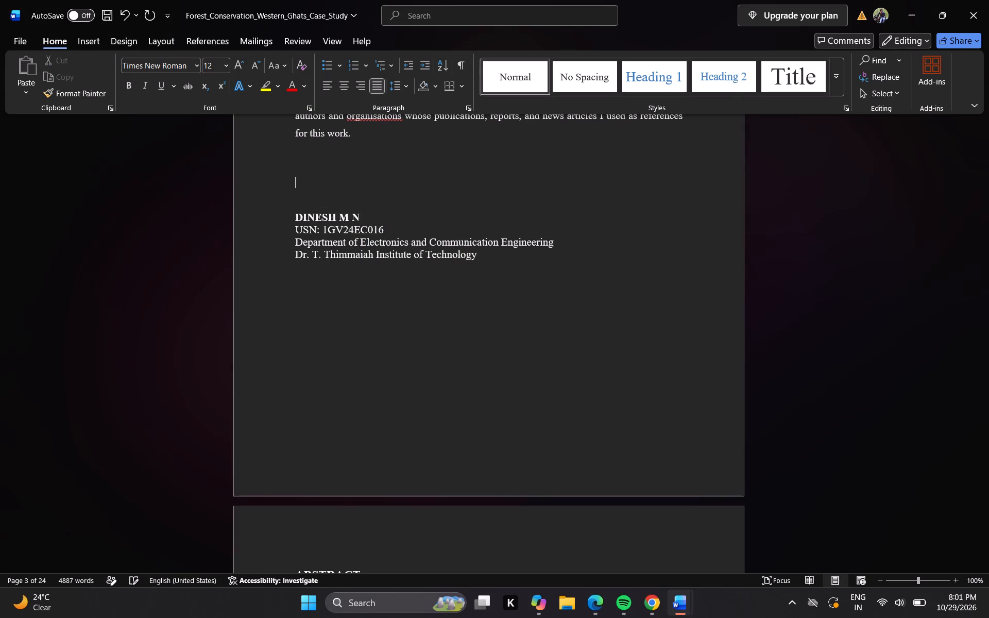
key(Return)
key(Return)
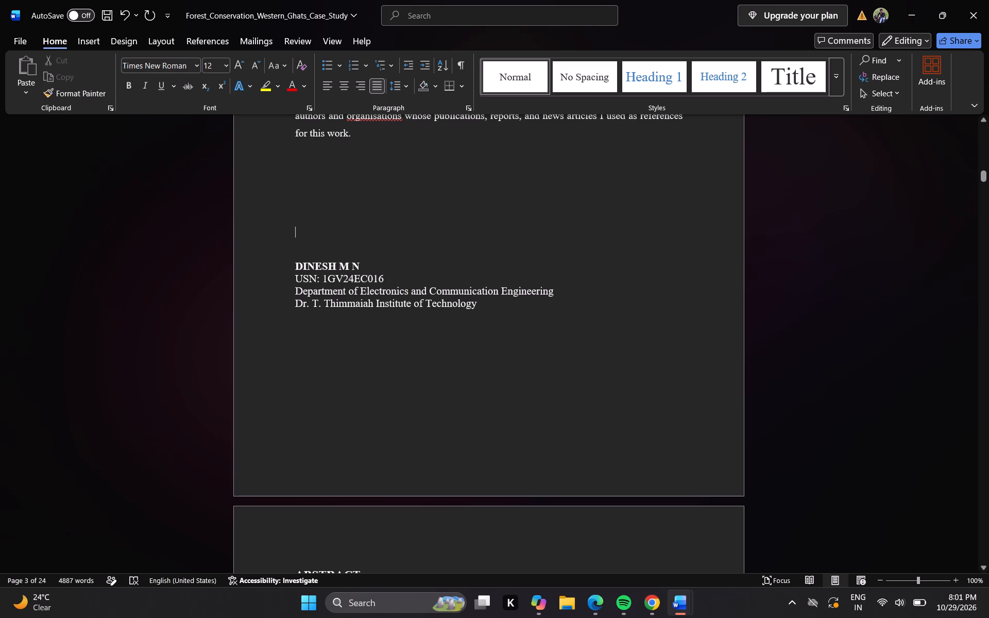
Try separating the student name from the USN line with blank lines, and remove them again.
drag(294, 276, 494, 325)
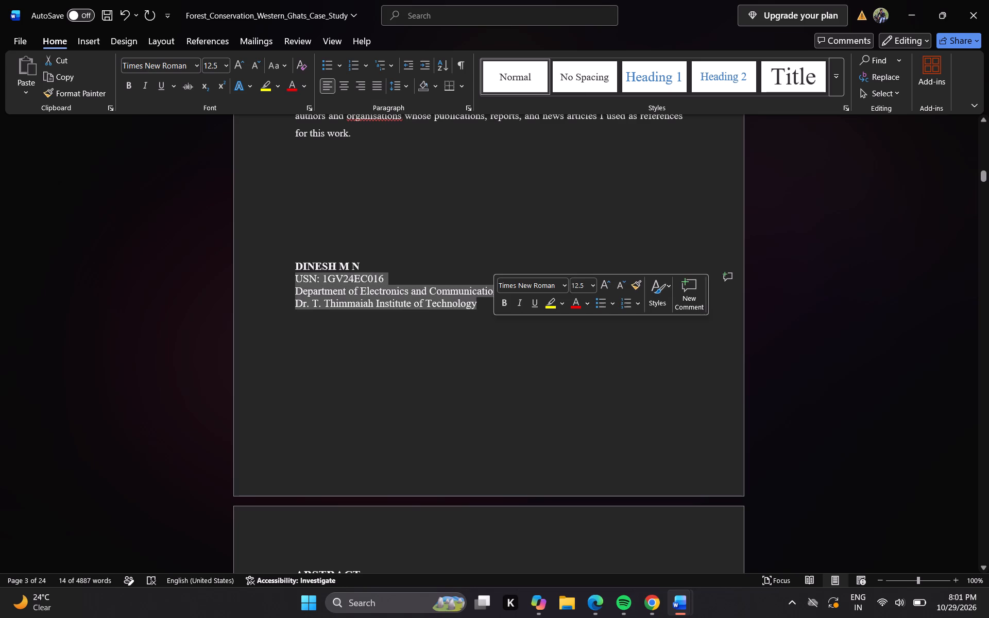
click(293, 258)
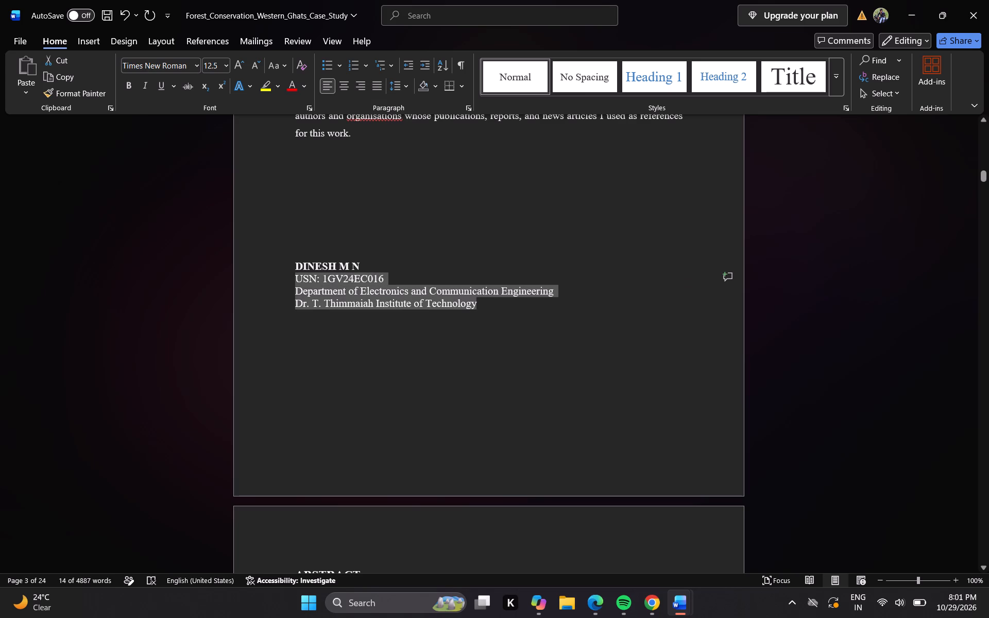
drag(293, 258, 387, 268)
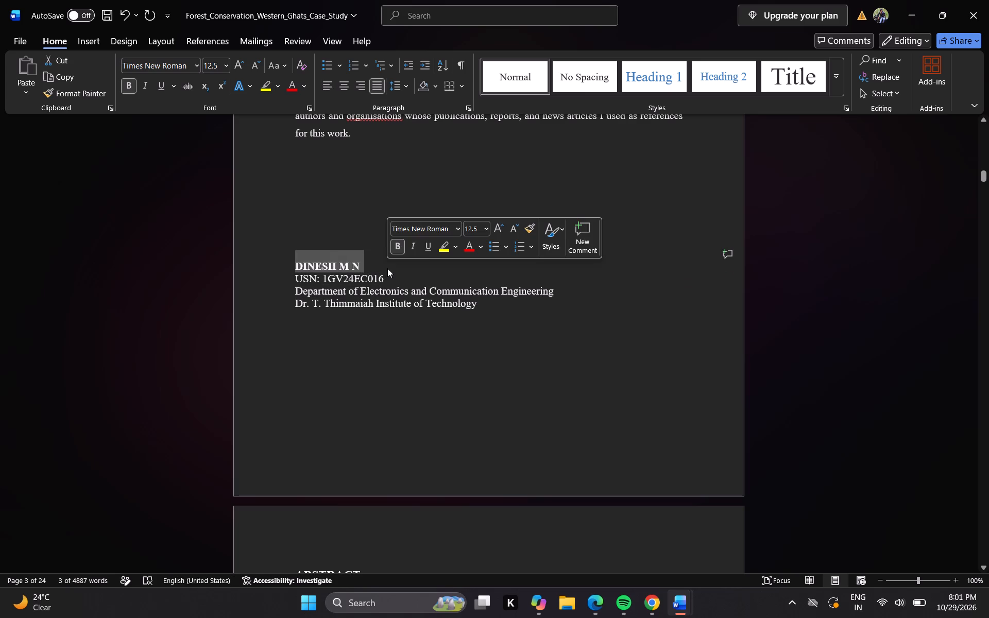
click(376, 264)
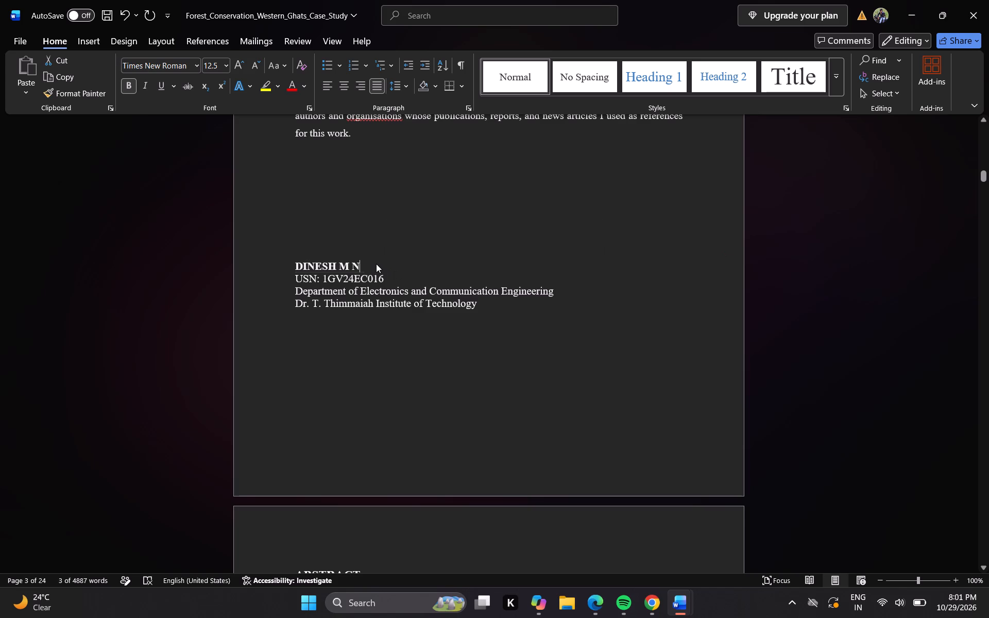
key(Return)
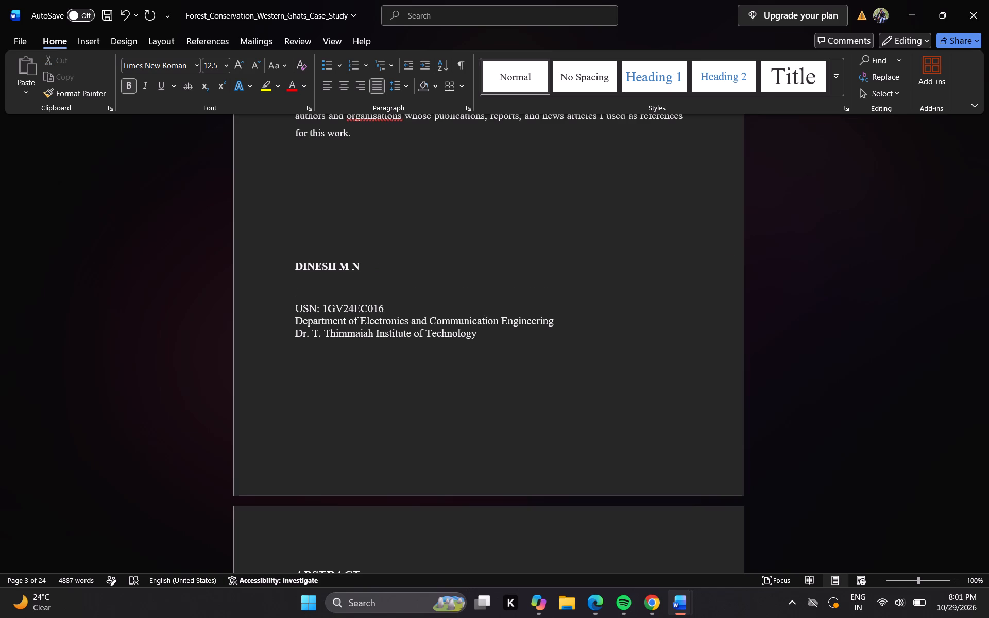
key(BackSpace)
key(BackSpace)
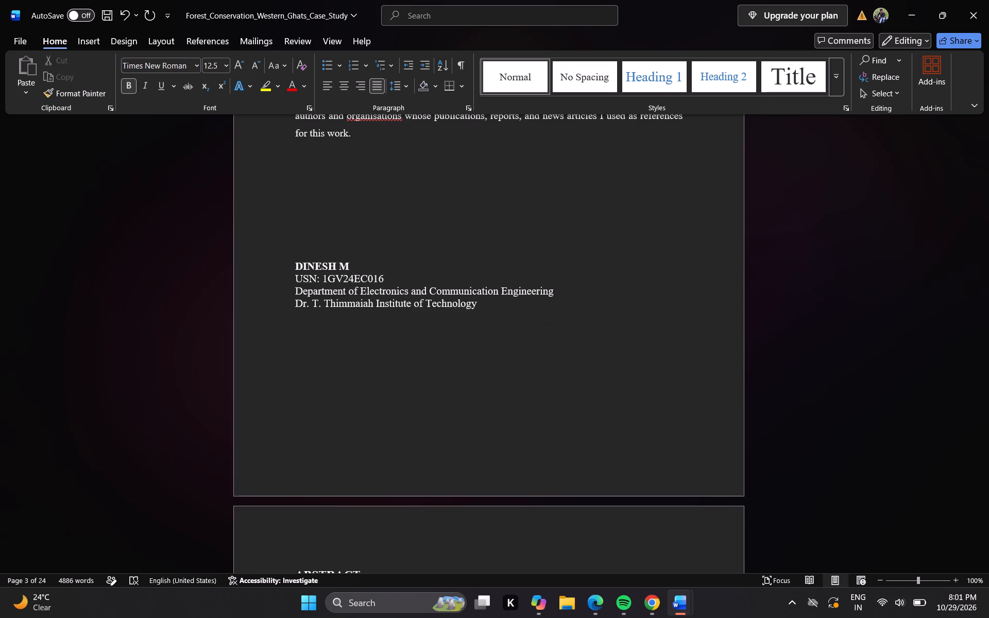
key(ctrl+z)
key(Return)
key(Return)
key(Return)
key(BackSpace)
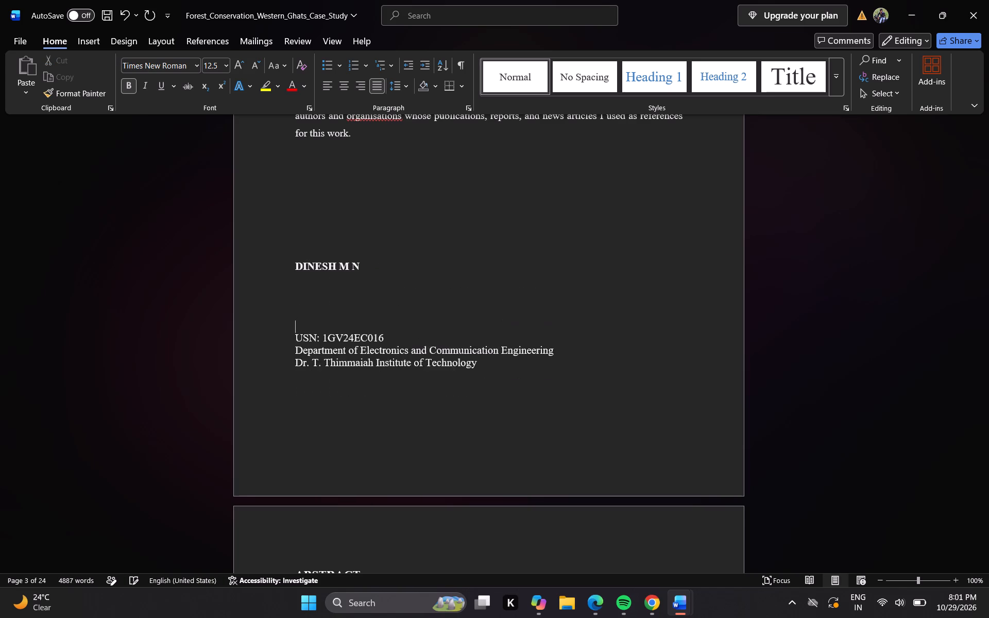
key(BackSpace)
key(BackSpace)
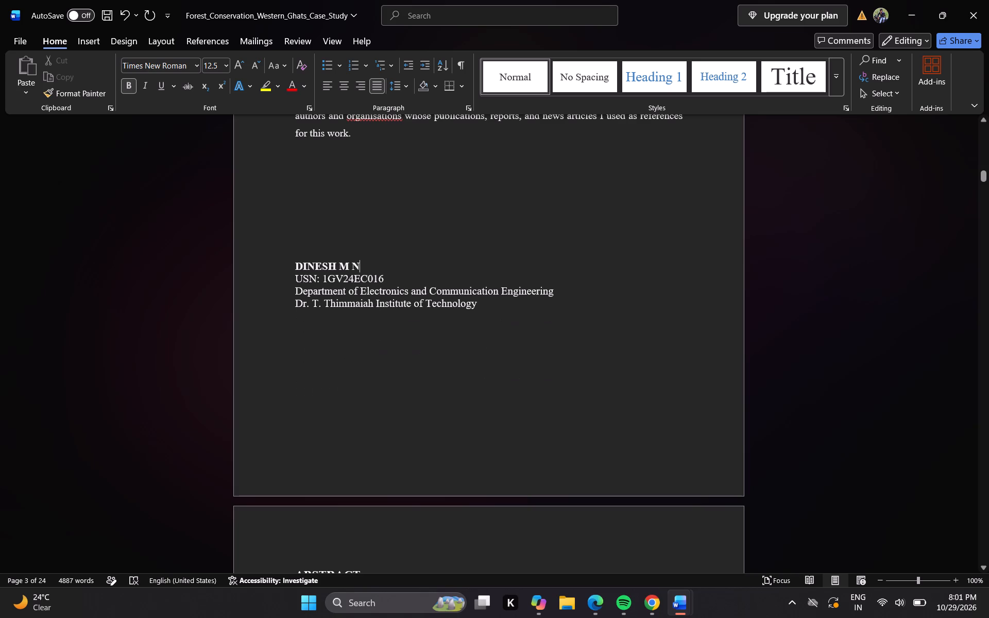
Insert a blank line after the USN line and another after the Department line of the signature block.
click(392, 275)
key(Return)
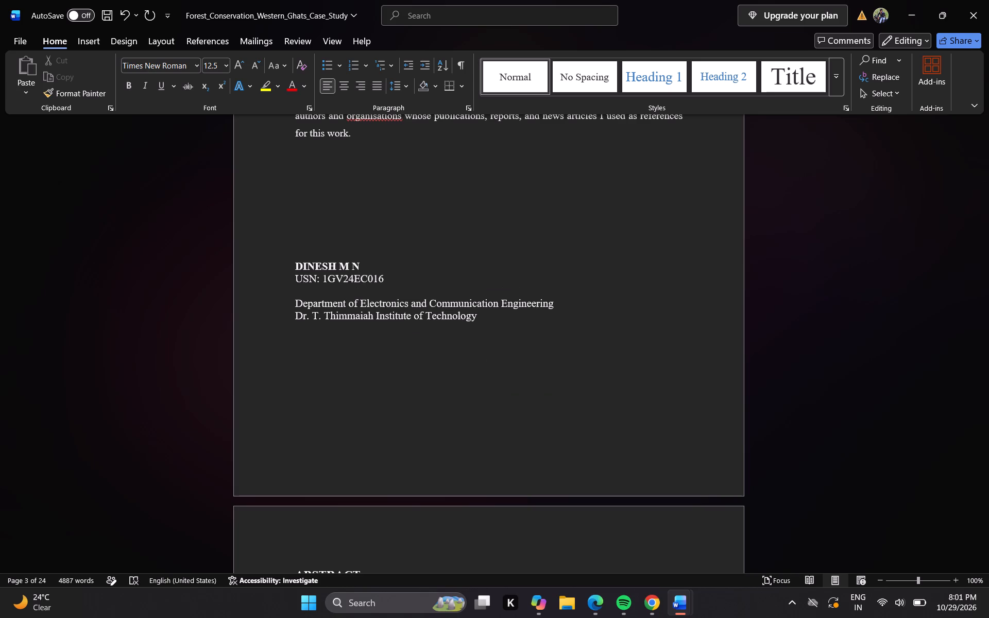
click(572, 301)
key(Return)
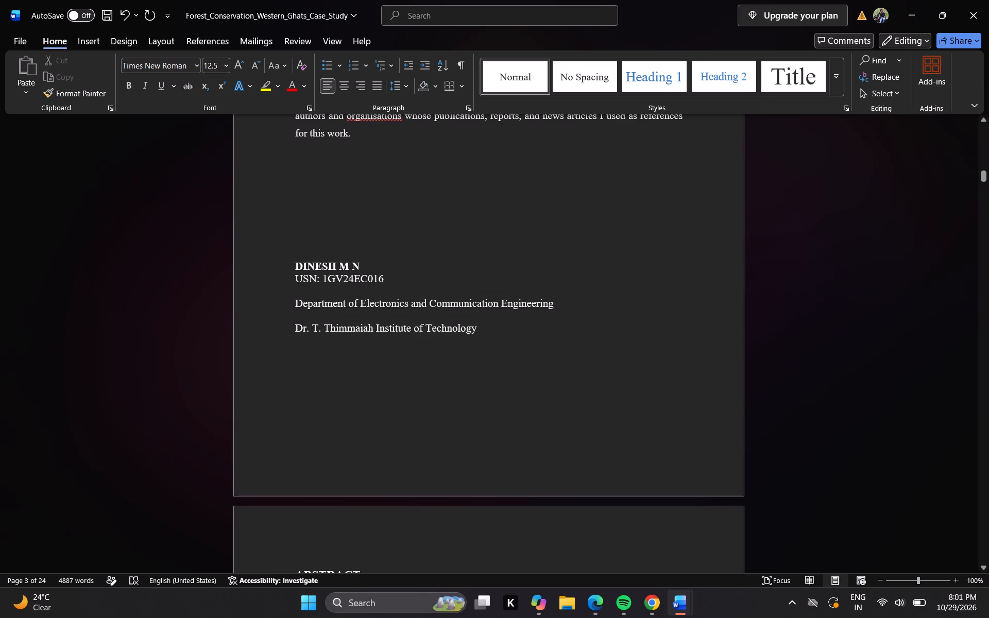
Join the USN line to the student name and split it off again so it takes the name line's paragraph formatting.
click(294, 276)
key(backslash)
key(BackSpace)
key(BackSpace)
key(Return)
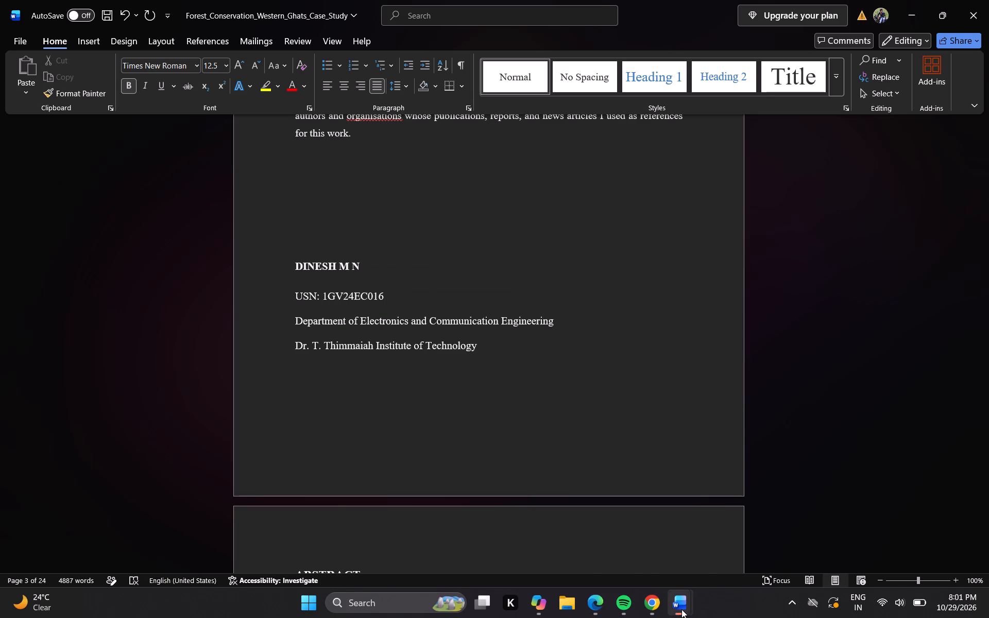
Compare the signature block's line spacing with the FINAL (2) report and return to the Forest Conservation case study.
click(548, 558)
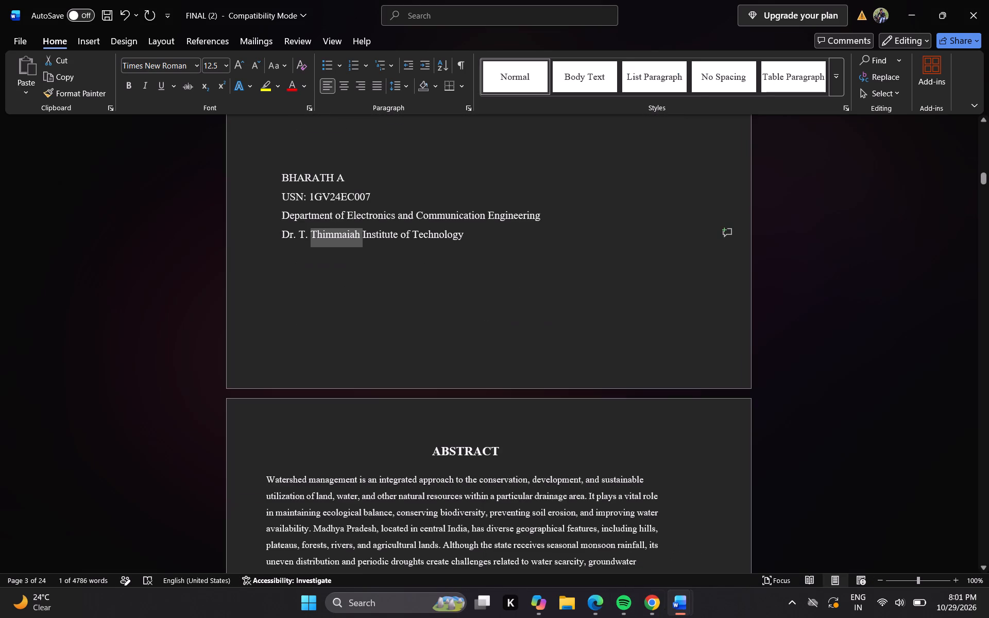
click(673, 606)
click(803, 547)
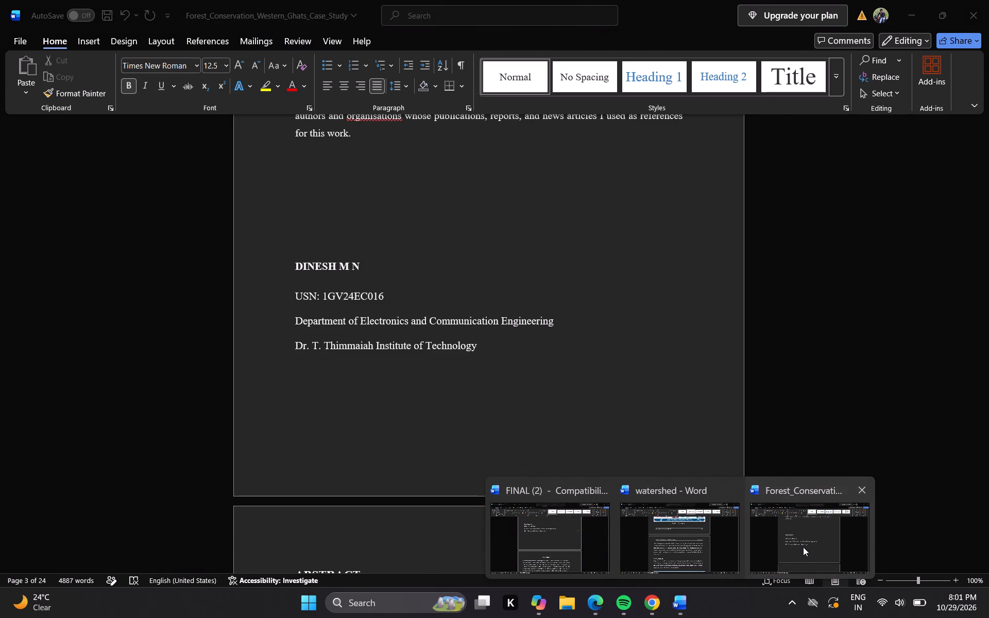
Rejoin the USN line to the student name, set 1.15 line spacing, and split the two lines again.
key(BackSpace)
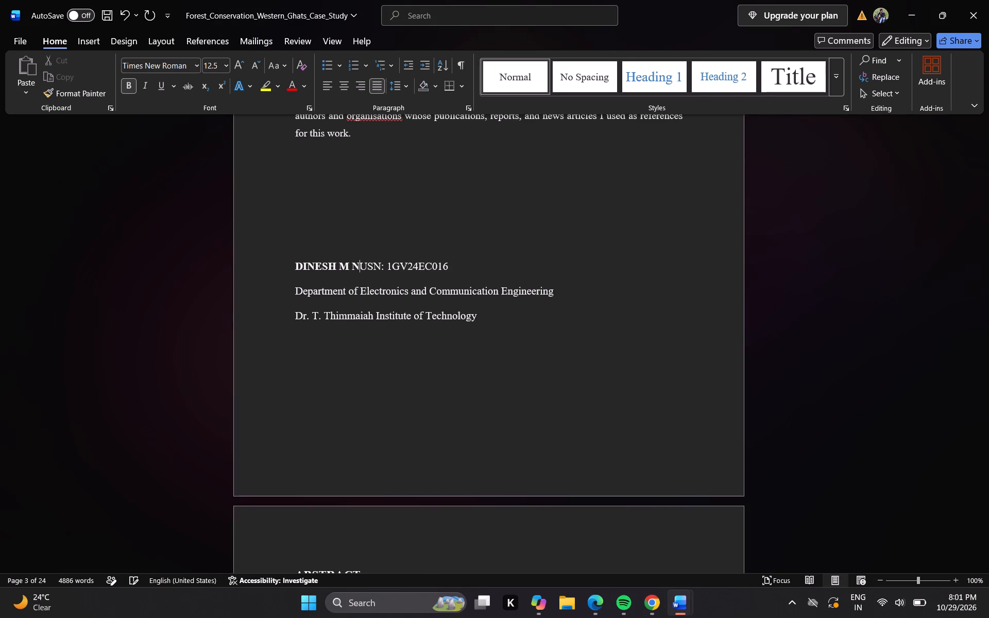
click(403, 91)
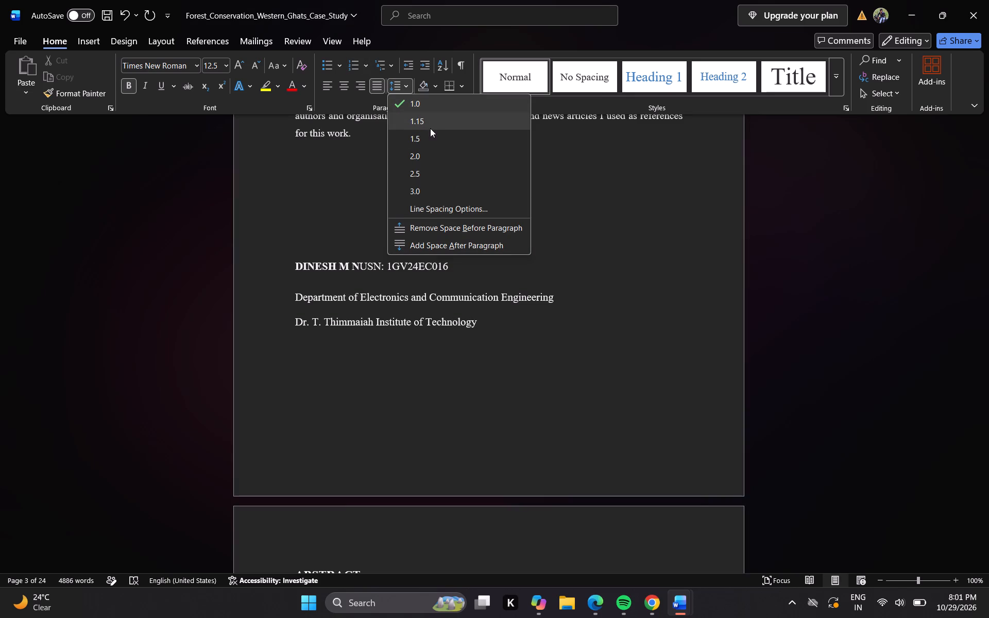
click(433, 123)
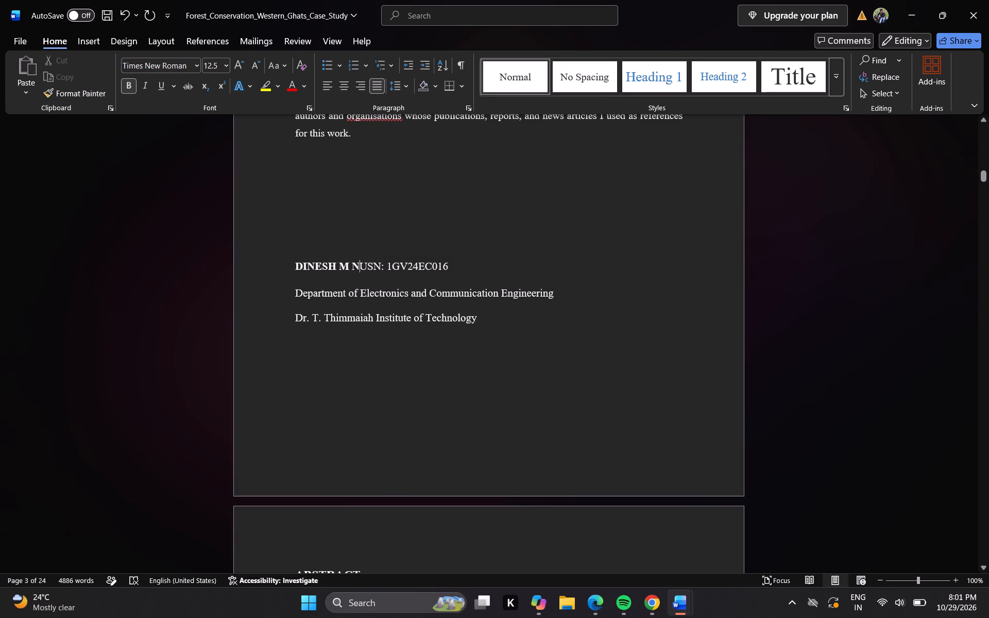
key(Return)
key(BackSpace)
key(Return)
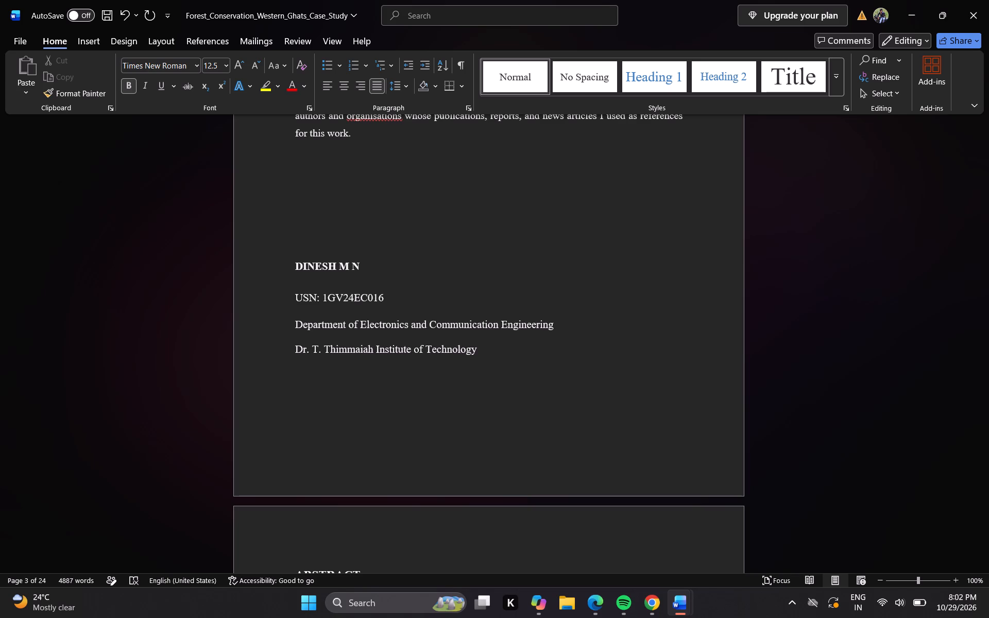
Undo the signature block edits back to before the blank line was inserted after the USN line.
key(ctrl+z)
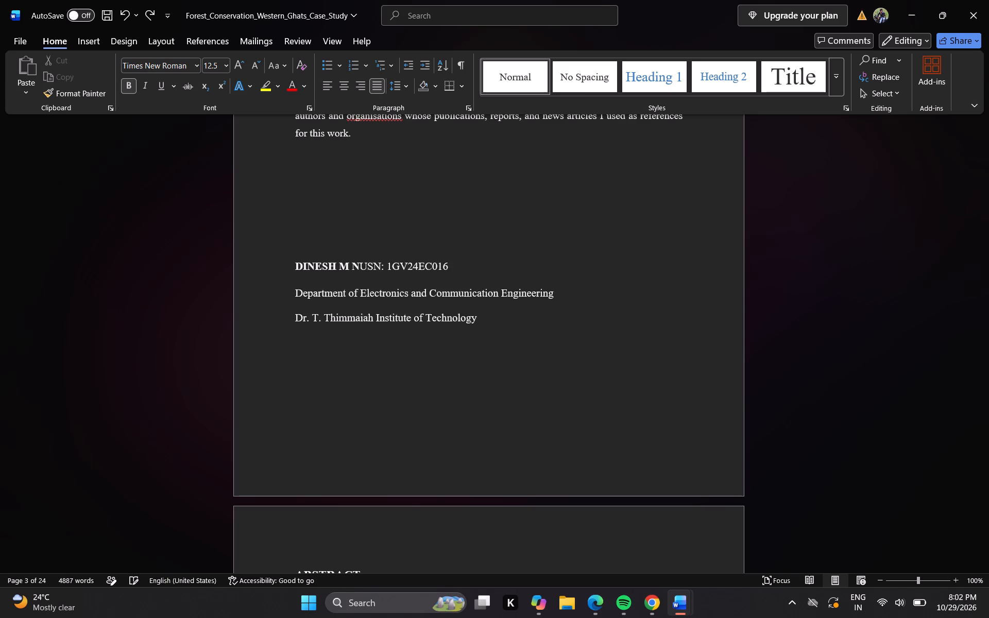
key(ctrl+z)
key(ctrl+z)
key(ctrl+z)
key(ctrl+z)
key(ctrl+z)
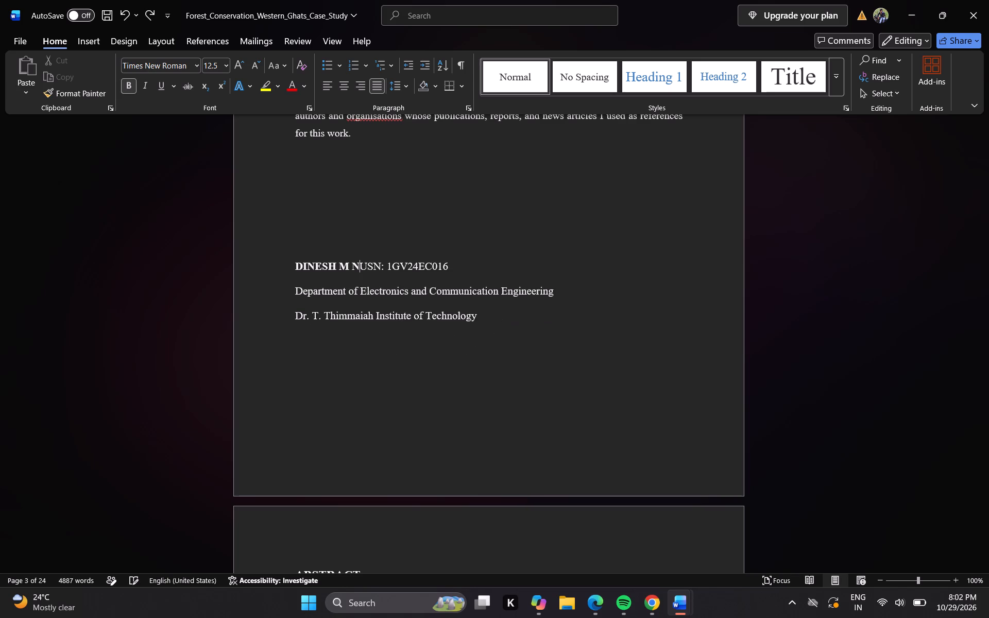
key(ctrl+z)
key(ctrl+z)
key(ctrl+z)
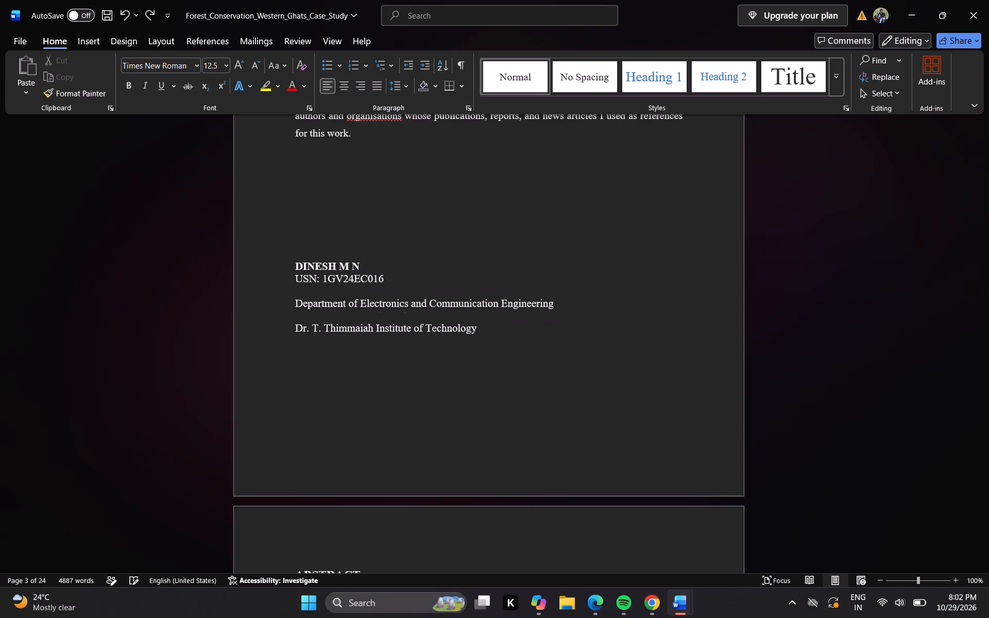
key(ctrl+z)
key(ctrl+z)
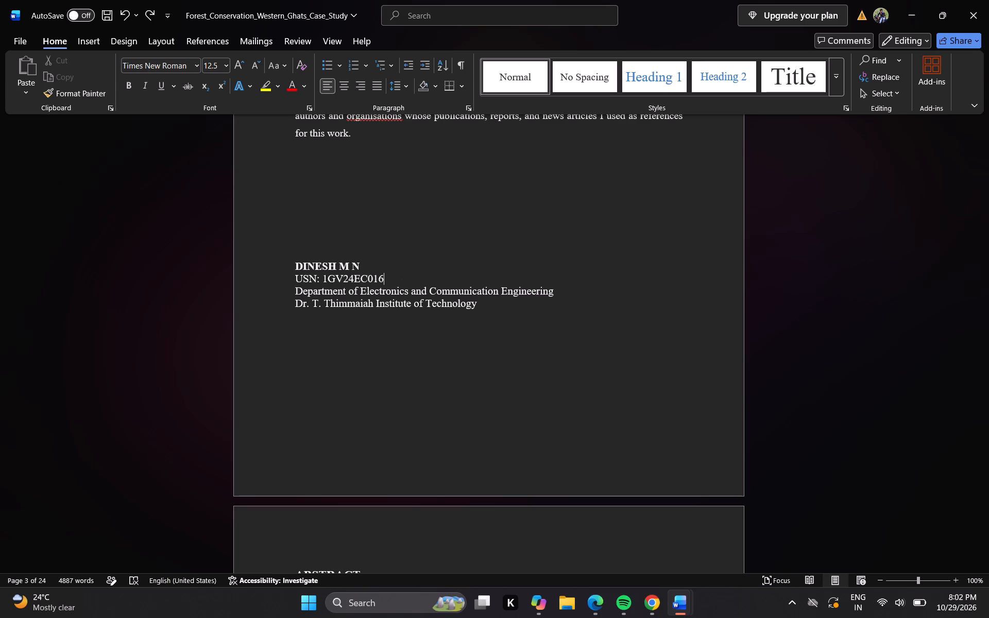
Set the line spacing of the USN line to 1.5.
click(405, 89)
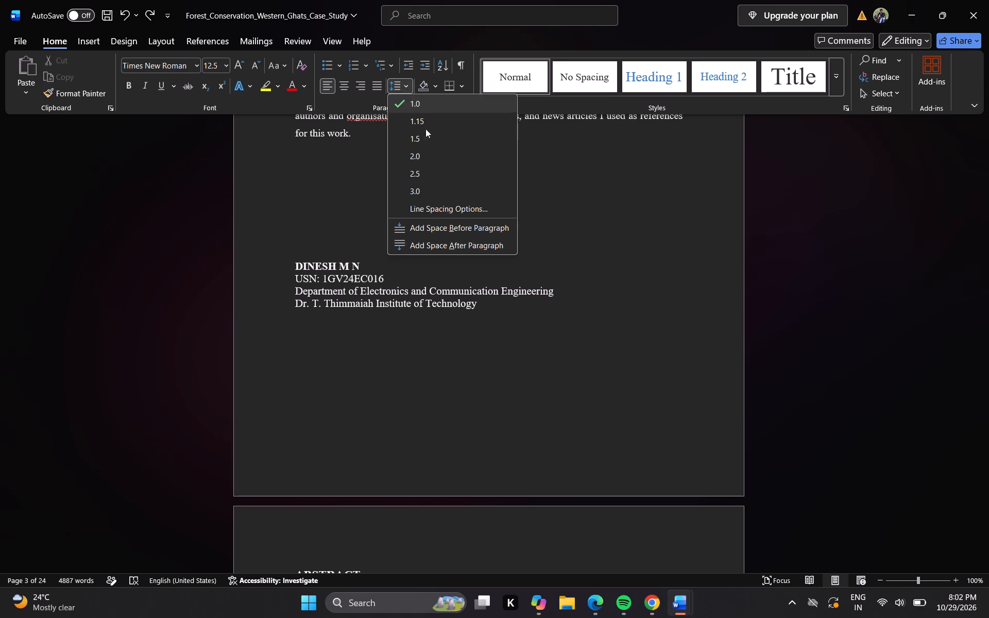
click(426, 139)
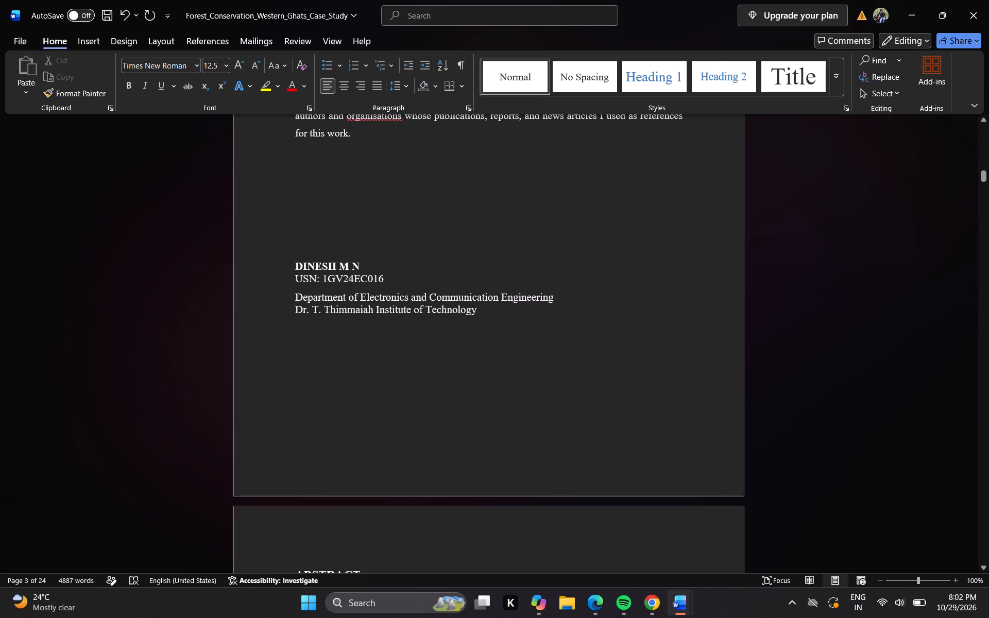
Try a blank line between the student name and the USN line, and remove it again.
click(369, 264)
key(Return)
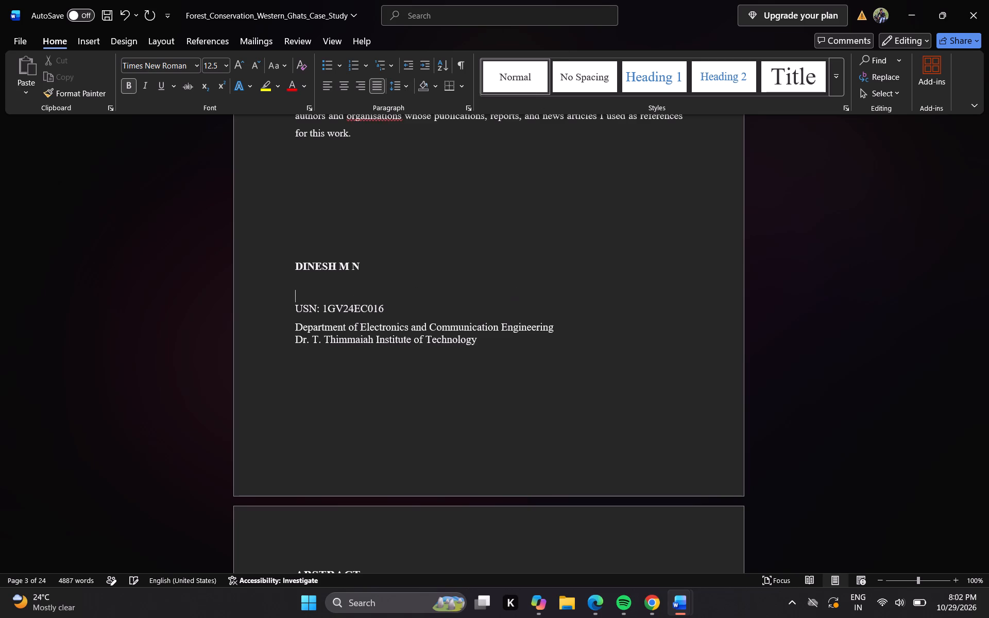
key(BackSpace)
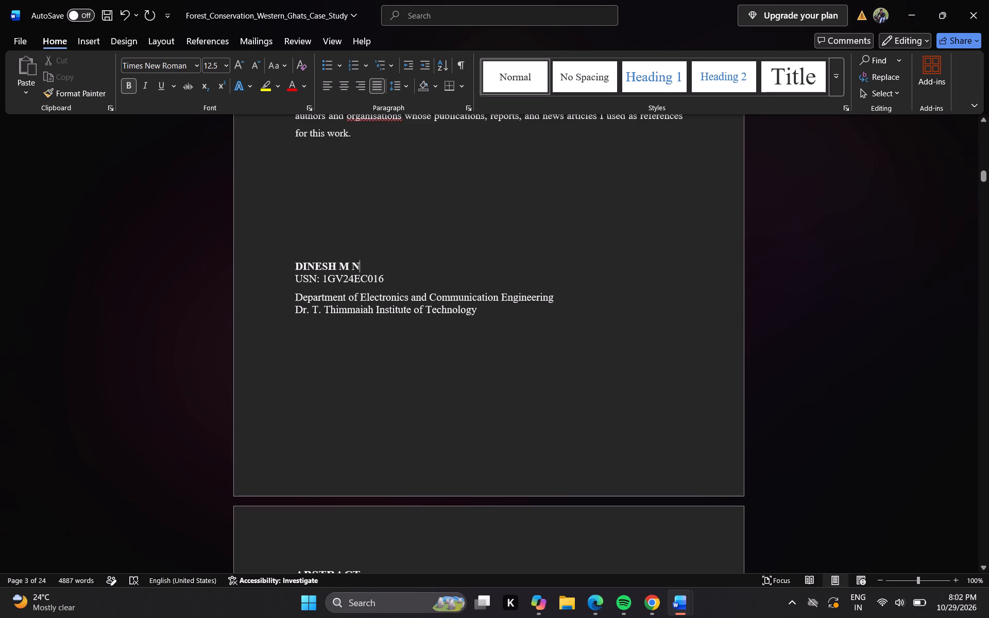
Delete two blank lines above the student name in the signature block.
click(289, 266)
key(BackSpace)
key(BackSpace)
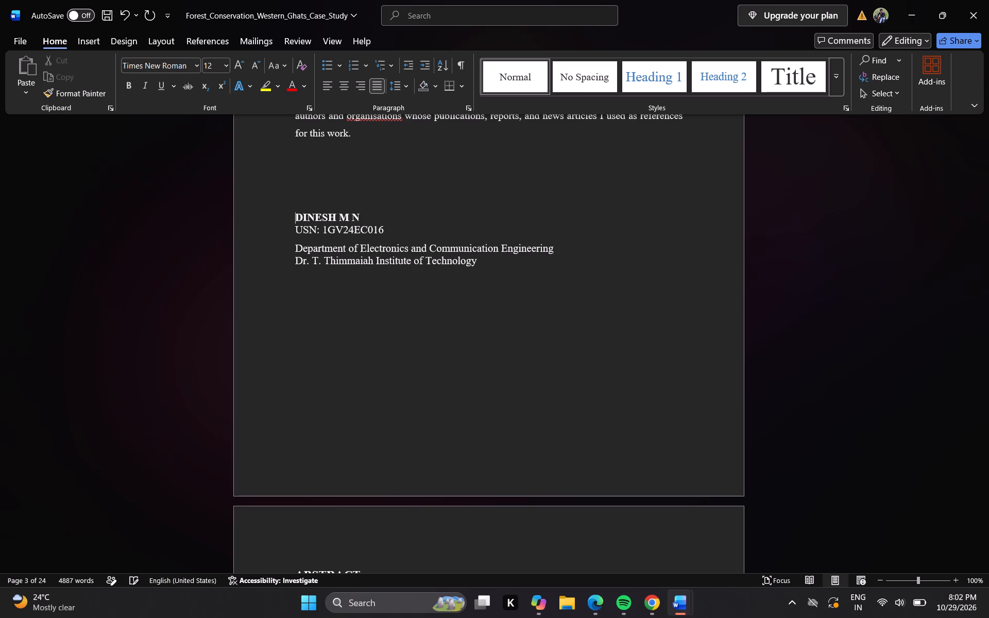
Left-align the student name line after trying a line break and trailing spaces behind the name.
click(372, 208)
key(Return)
key(BackSpace)
key(space)
key(space)
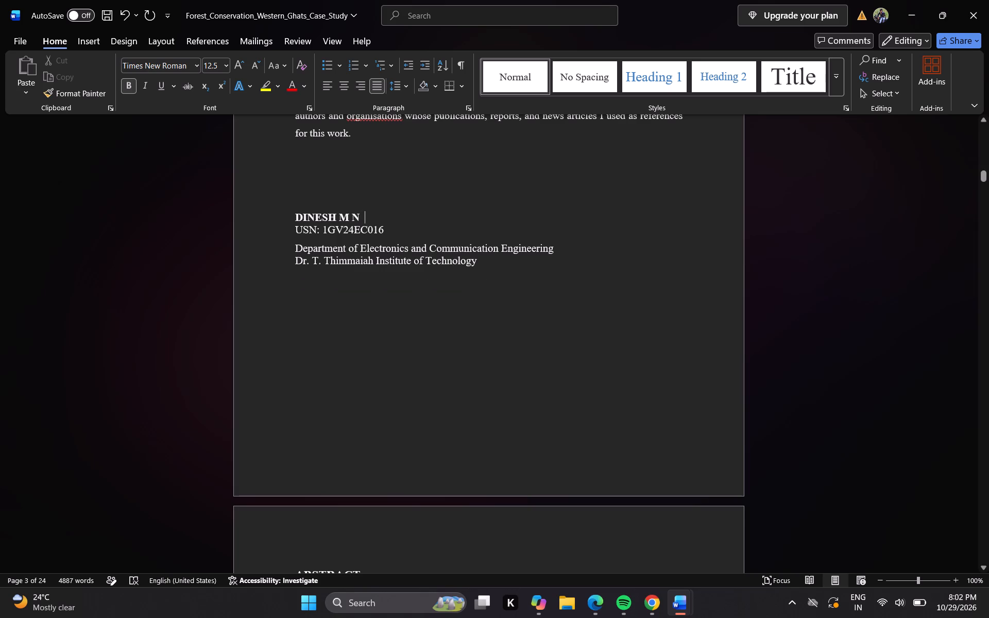
click(325, 86)
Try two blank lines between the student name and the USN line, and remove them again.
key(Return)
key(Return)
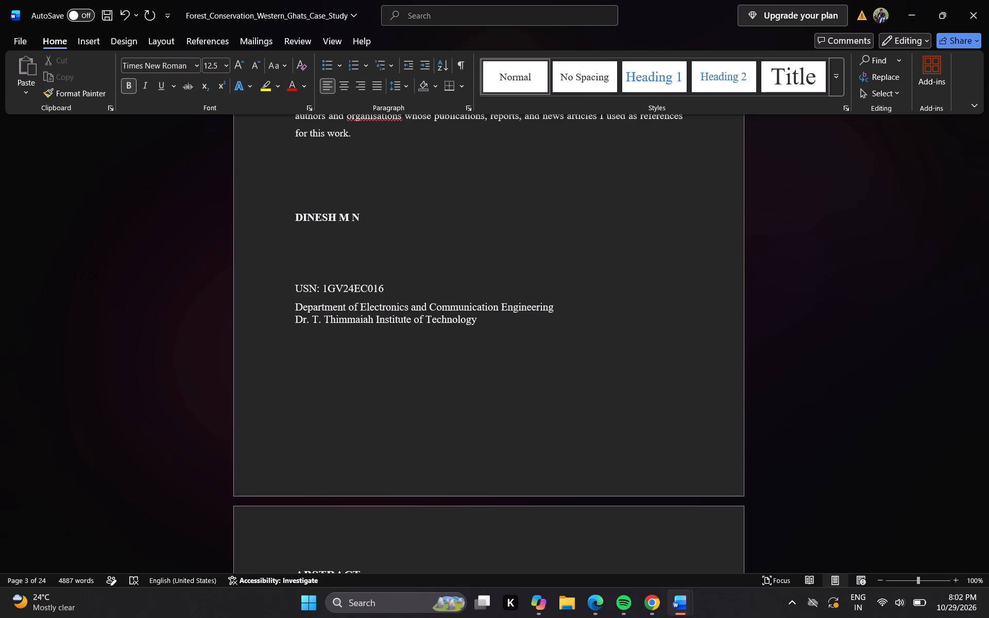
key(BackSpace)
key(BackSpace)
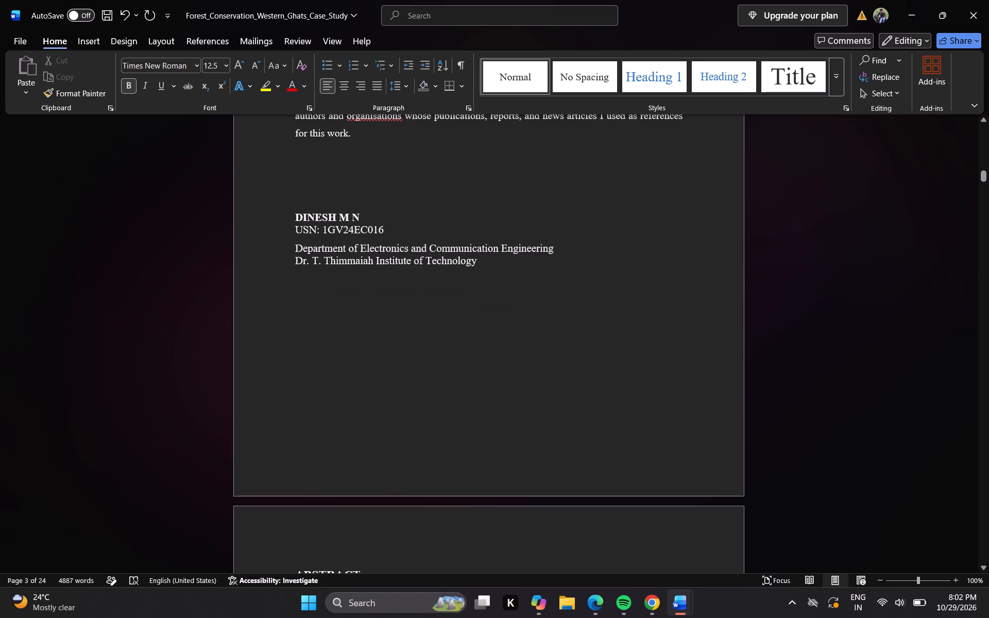
Join the Department line to the USN line and split it off again so it takes the 1.5 line spacing.
click(397, 236)
key(Down)
key(Left)
key(Left)
key(Left)
key(Left)
key(Left)
key(Left)
key(Left)
key(Left)
key(Left)
key(Left)
key(Left)
key(Left)
key(Left)
key(Left)
key(Left)
key(Left)
key(Left)
key(Left)
key(Left)
key(BackSpace)
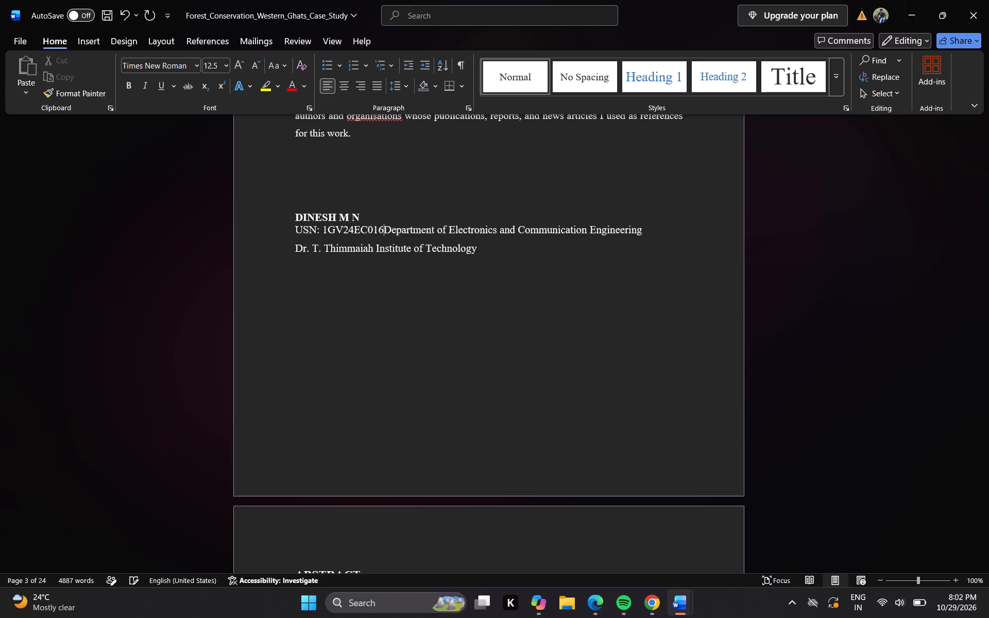
key(Return)
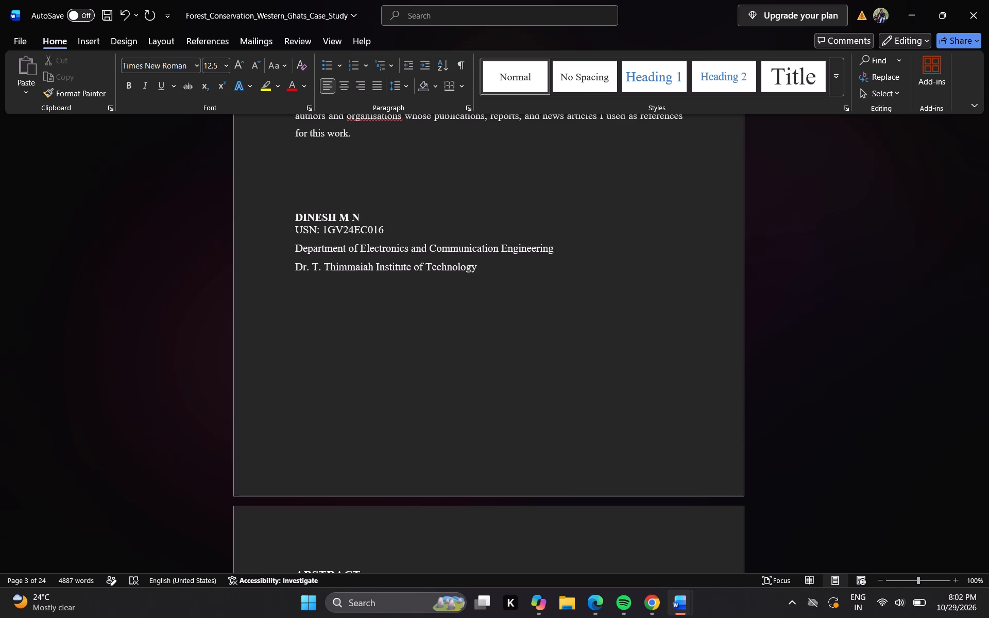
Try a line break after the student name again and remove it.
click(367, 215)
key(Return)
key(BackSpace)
Insert four blank lines above the student name to move the signature block down the Acknowledgement page.
click(291, 215)
key(Return)
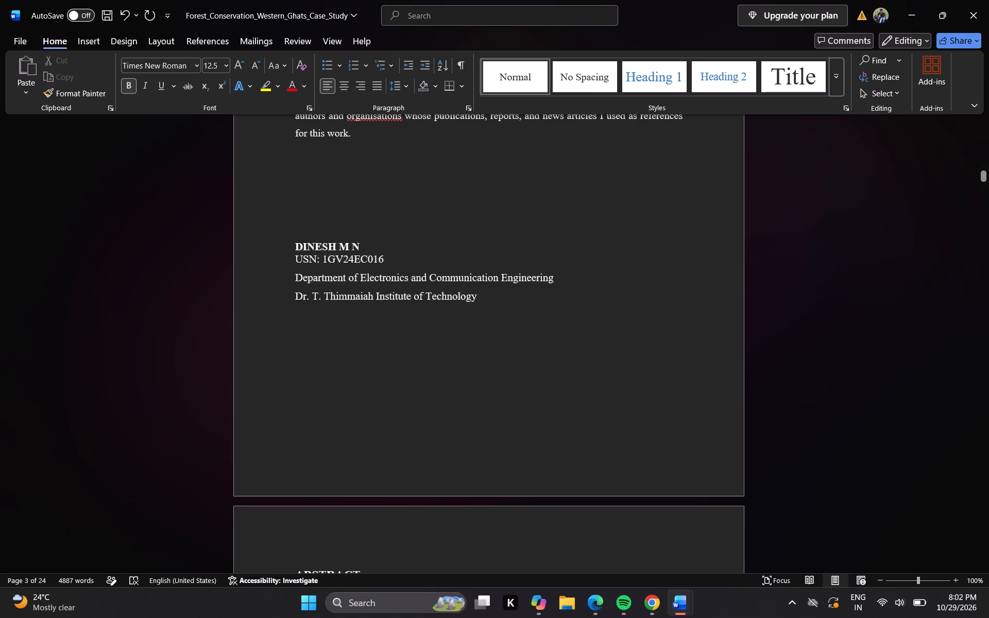
key(Return)
key(Return)
key(Return)
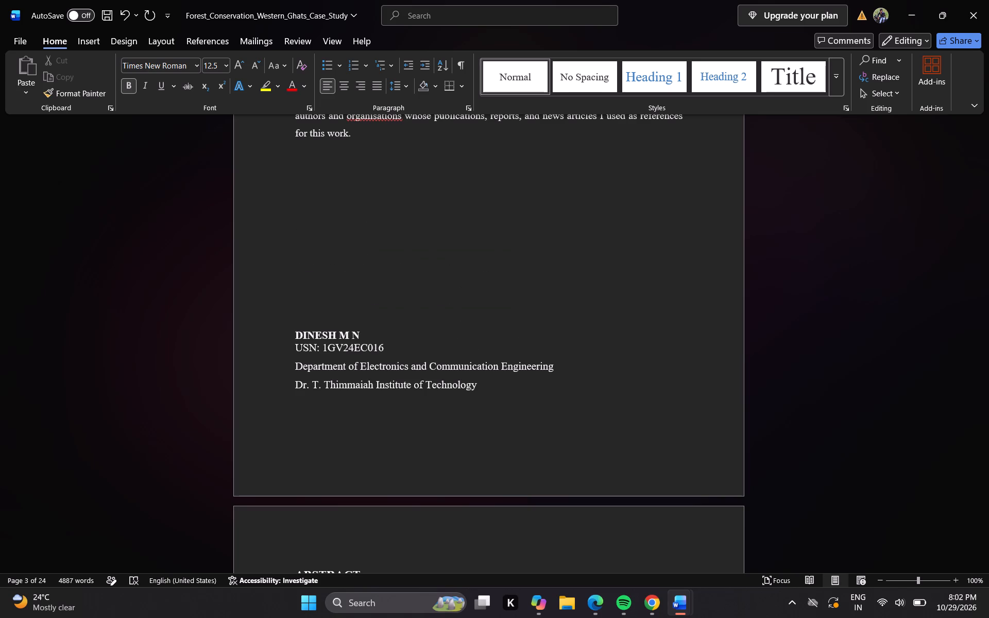
Compare the signature block with the one in the FINAL (2) report and go back to the Forest Conservation case study.
click(677, 614)
click(577, 563)
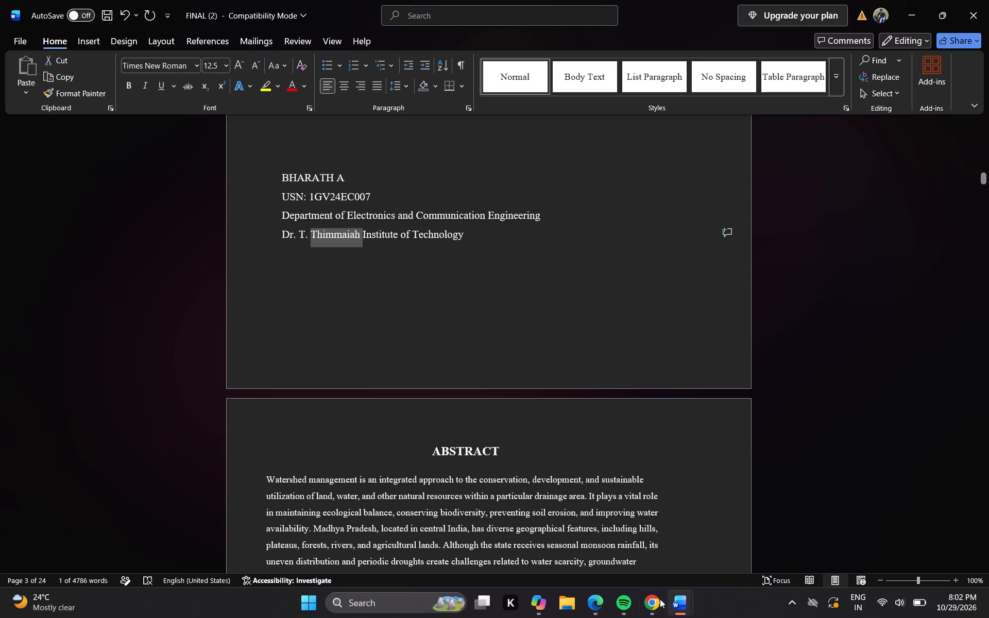
click(681, 604)
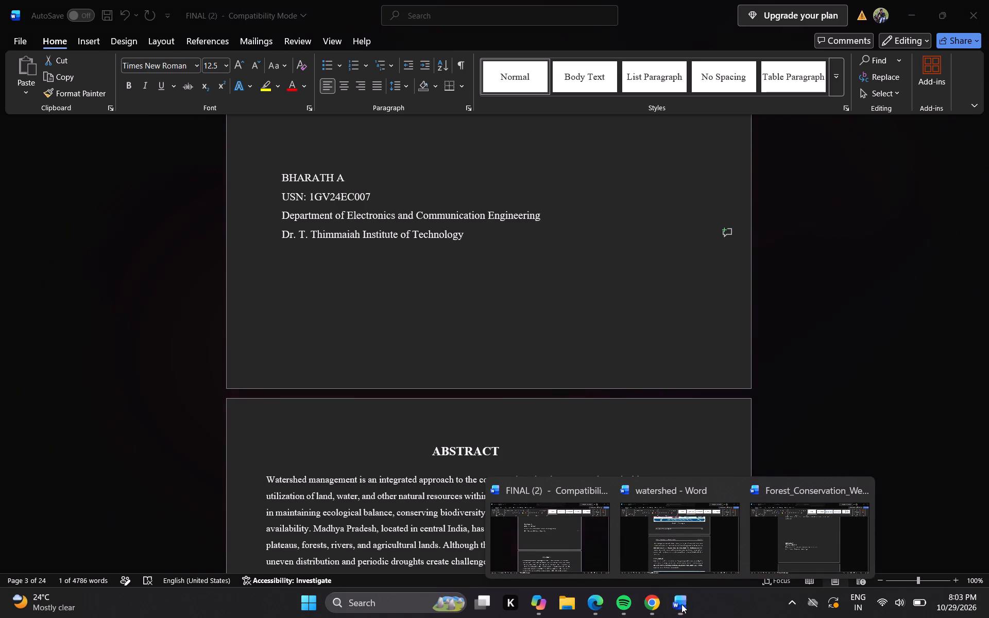
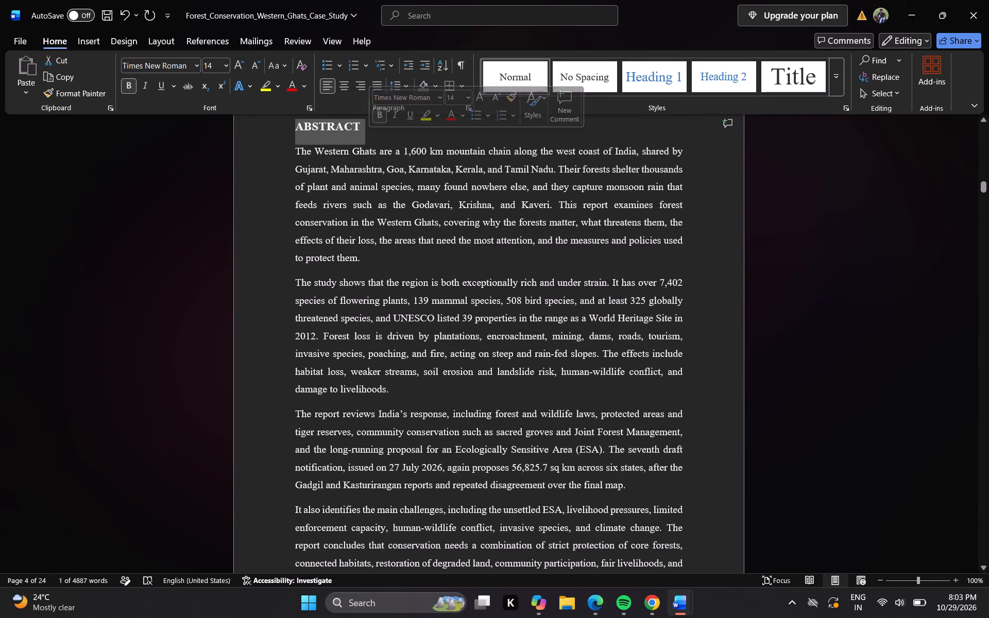
Look through the case study from the Abstract past the Contents and List of Figures to the Introduction's page header and footer.
click(980, 294)
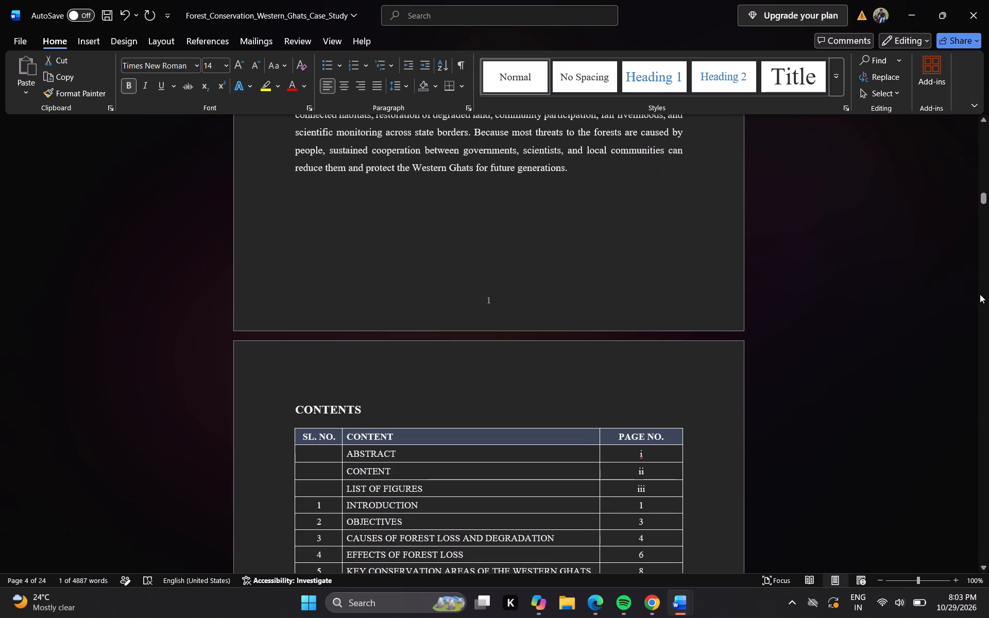
click(980, 294)
click(980, 294)
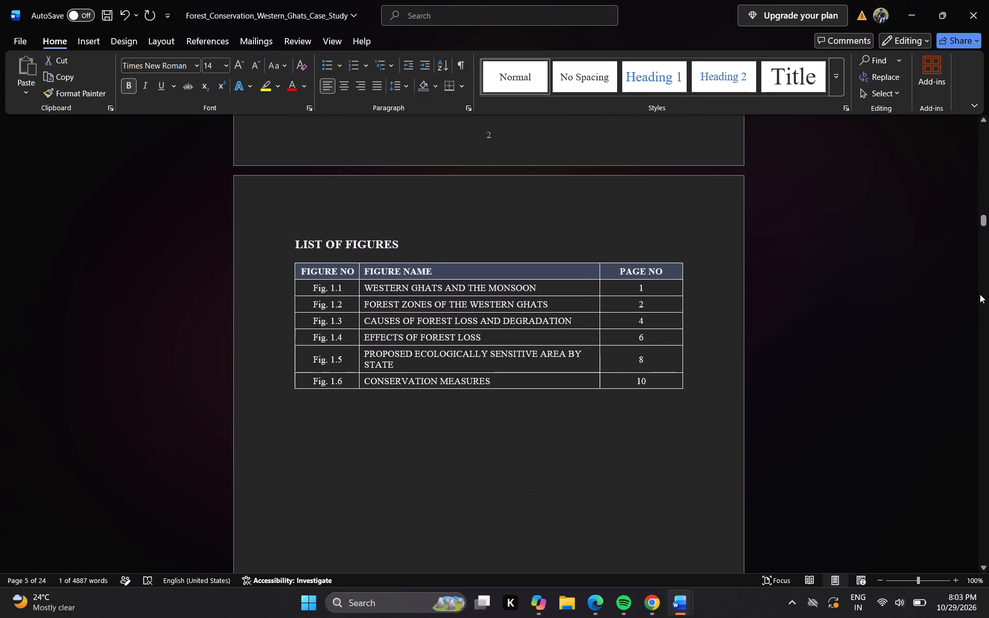
click(980, 294)
click(980, 294)
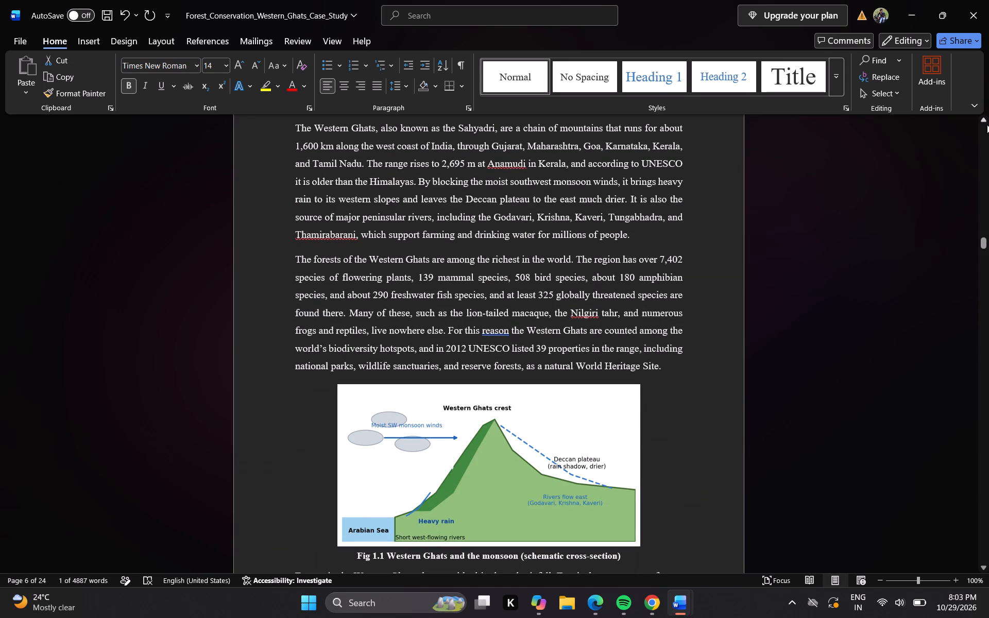
click(986, 125)
triple_click(986, 125)
double_click(986, 125)
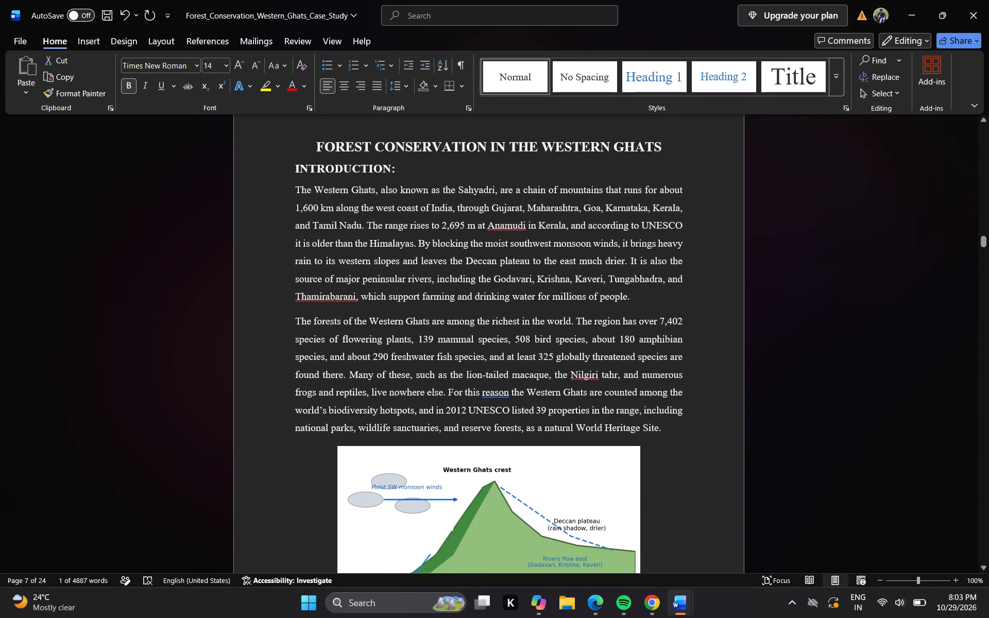
click(984, 297)
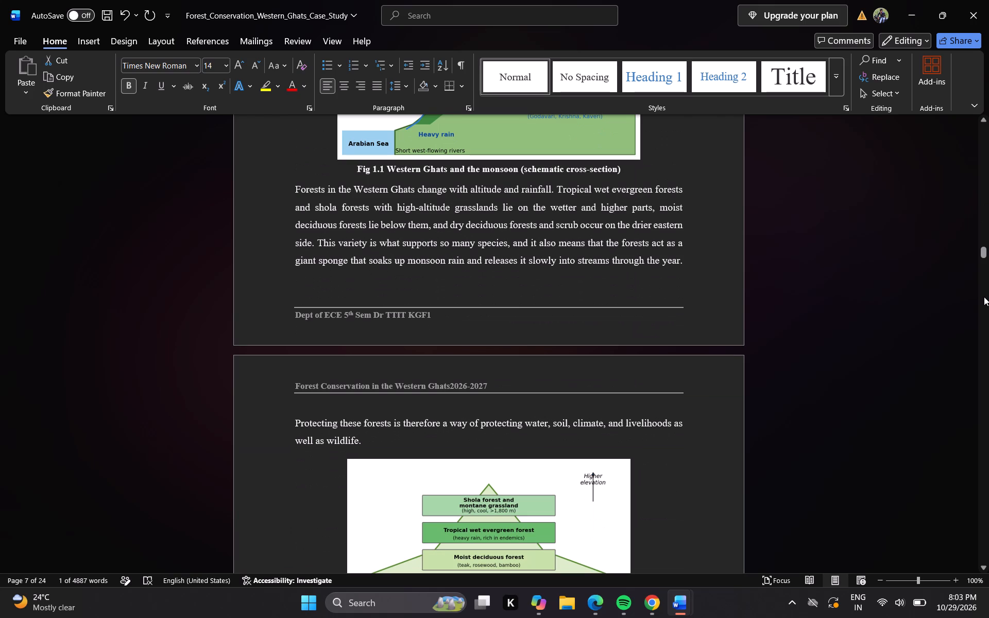
In the Section 4 header, add spaces after "Forest Conservation in the Western Ghats" so 2026-2027 sits at the right margin, then return to the body text.
click(451, 383)
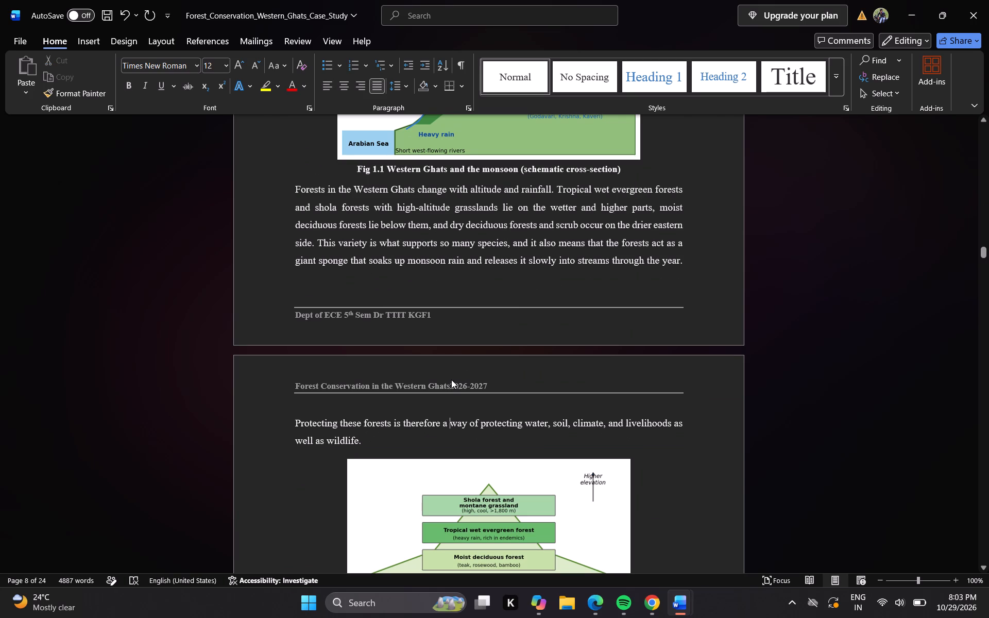
click(450, 382)
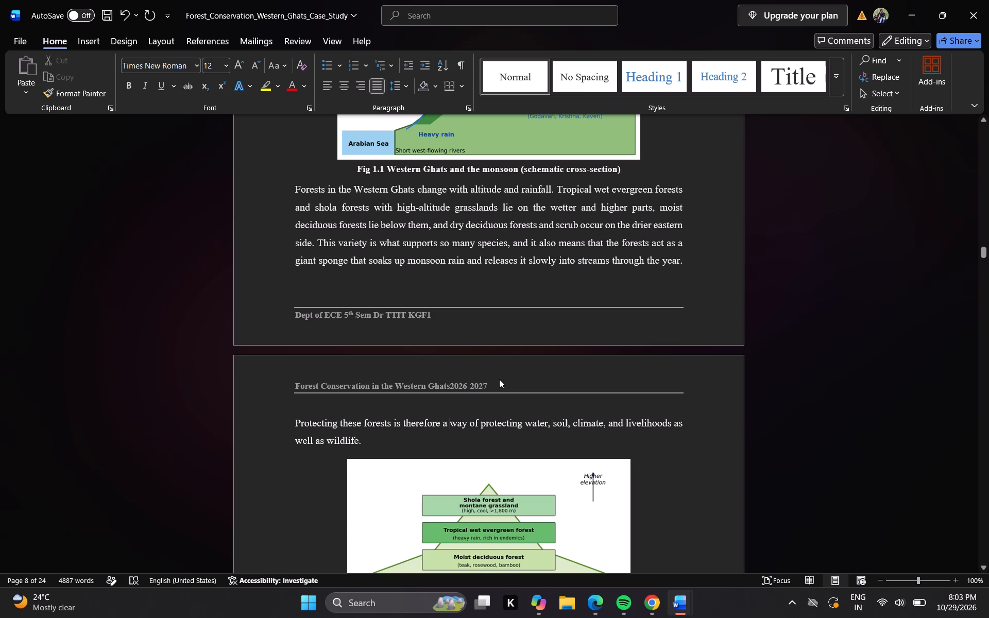
click(499, 379)
double_click(469, 387)
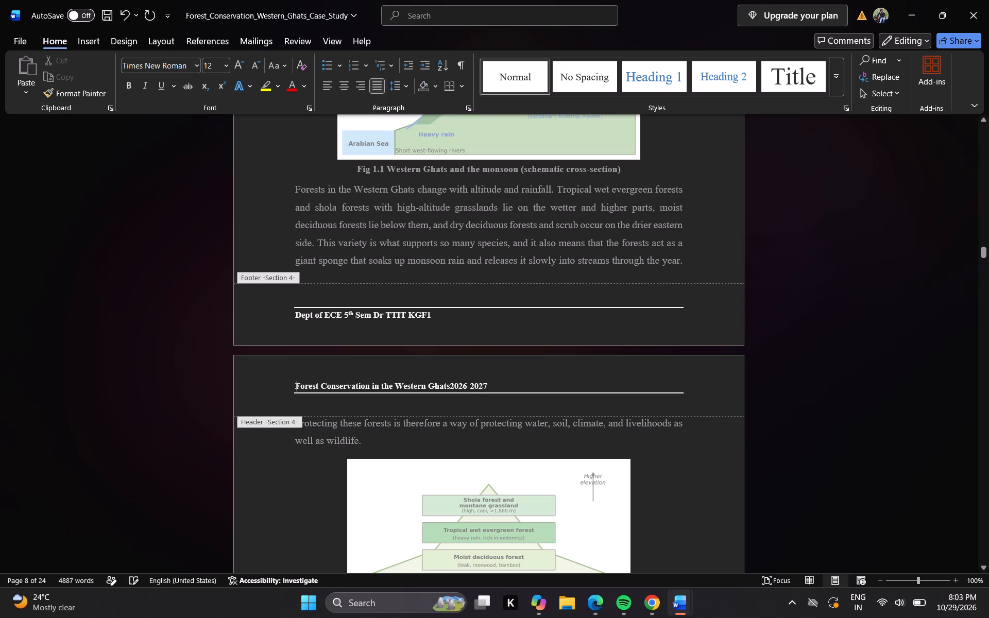
click(452, 385)
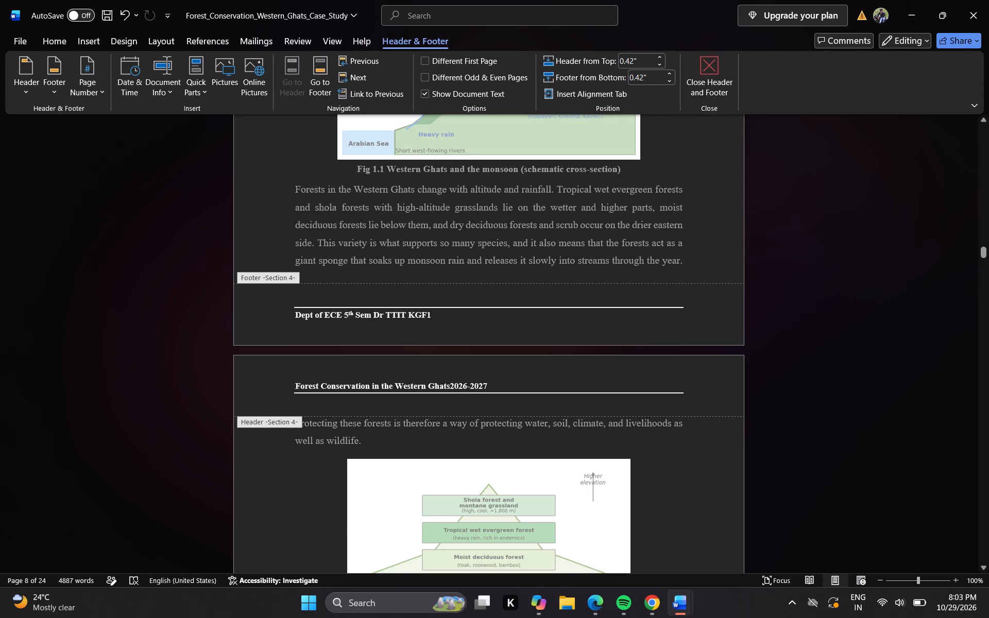
key(space)
key(space)
key(space)
key(space)
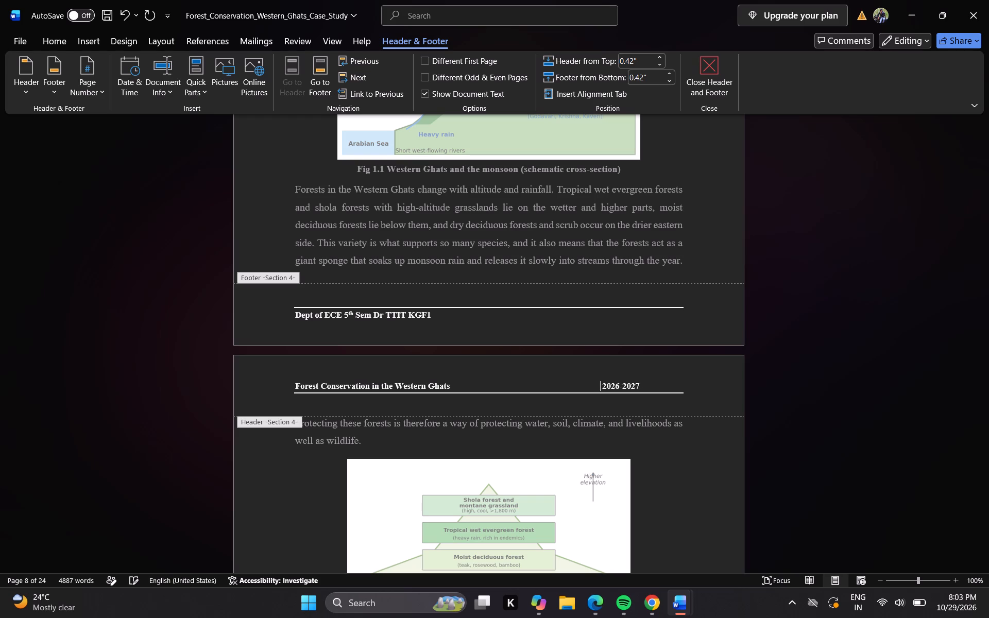
key(space)
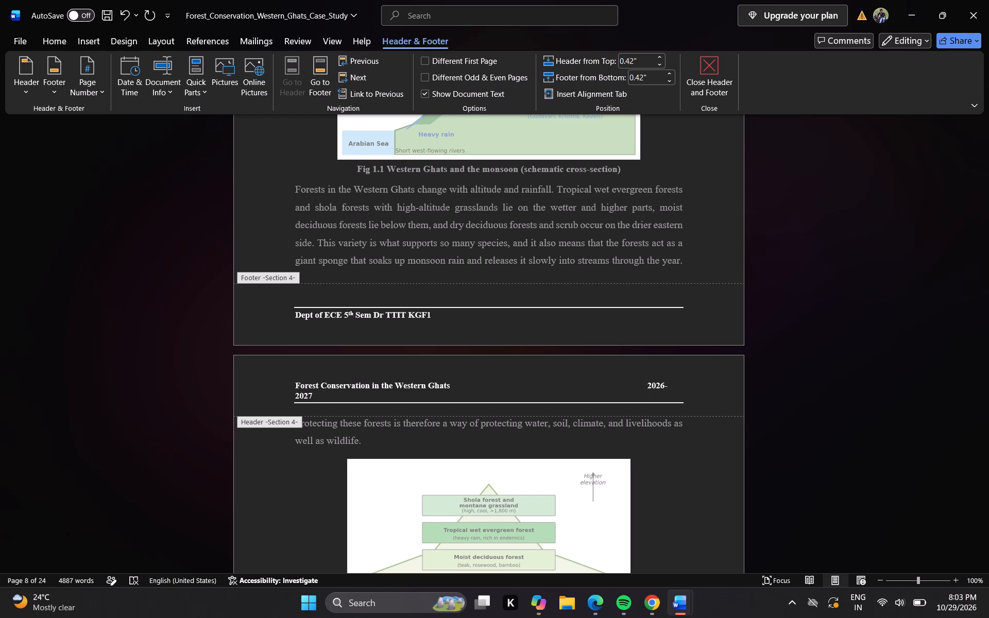
key(BackSpace)
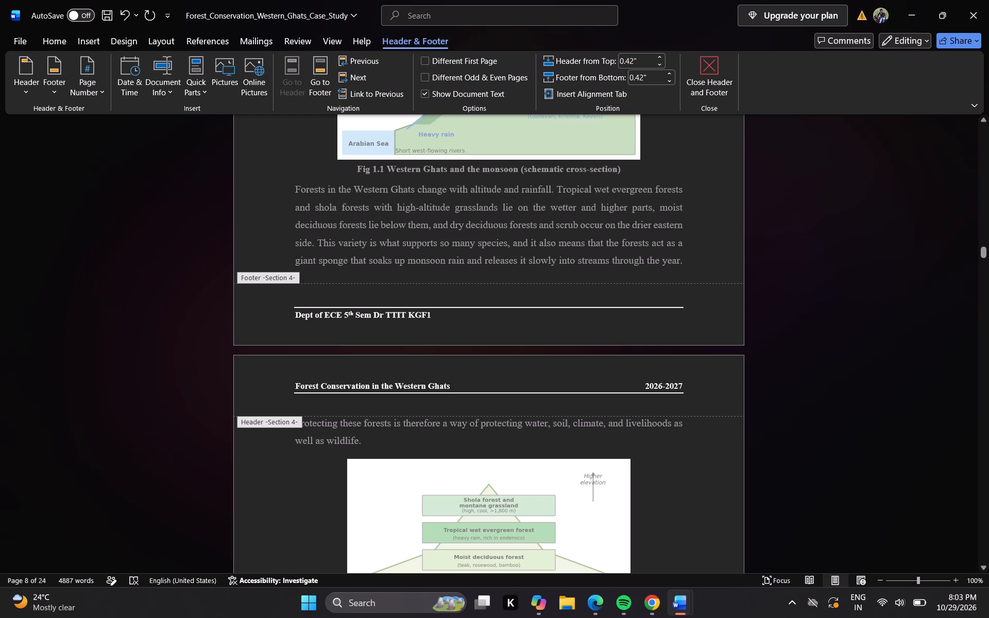
click(981, 305)
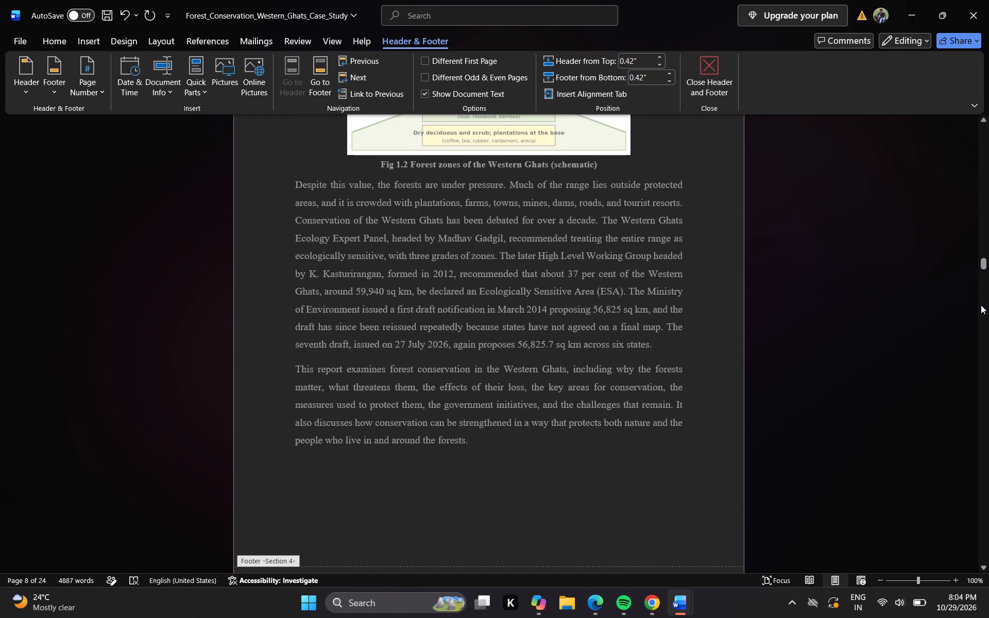
click(656, 339)
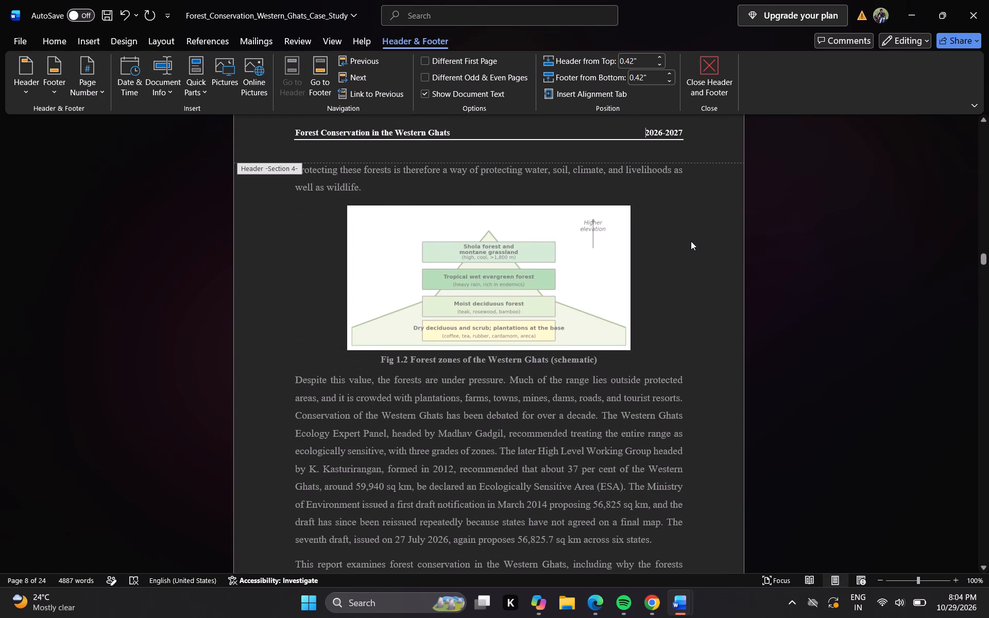
double_click(691, 241)
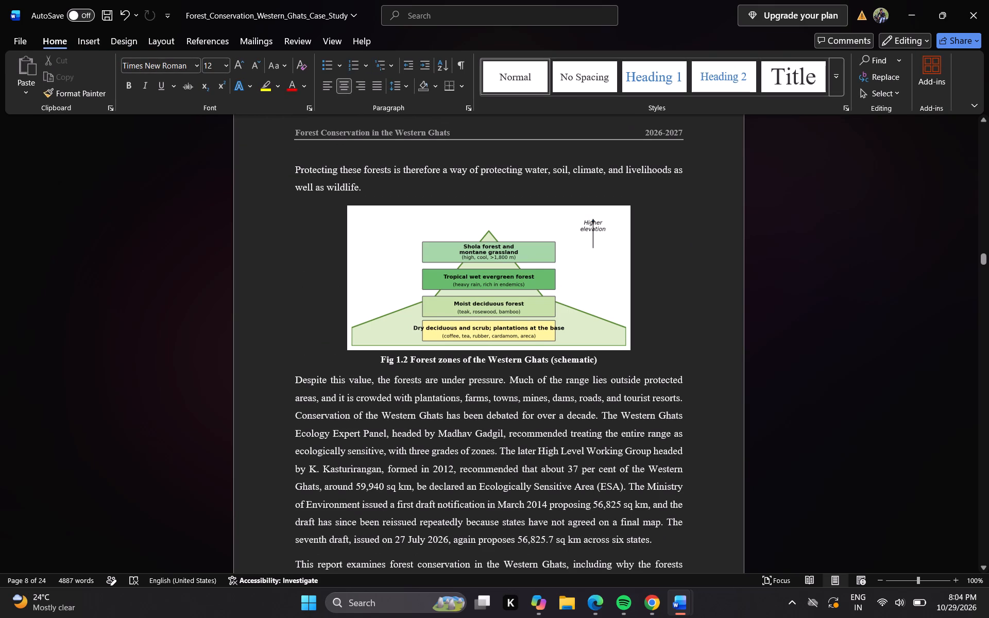
Insert a blank line before the Introduction's final paragraph beginning "This report examines forest conservation".
click(982, 563)
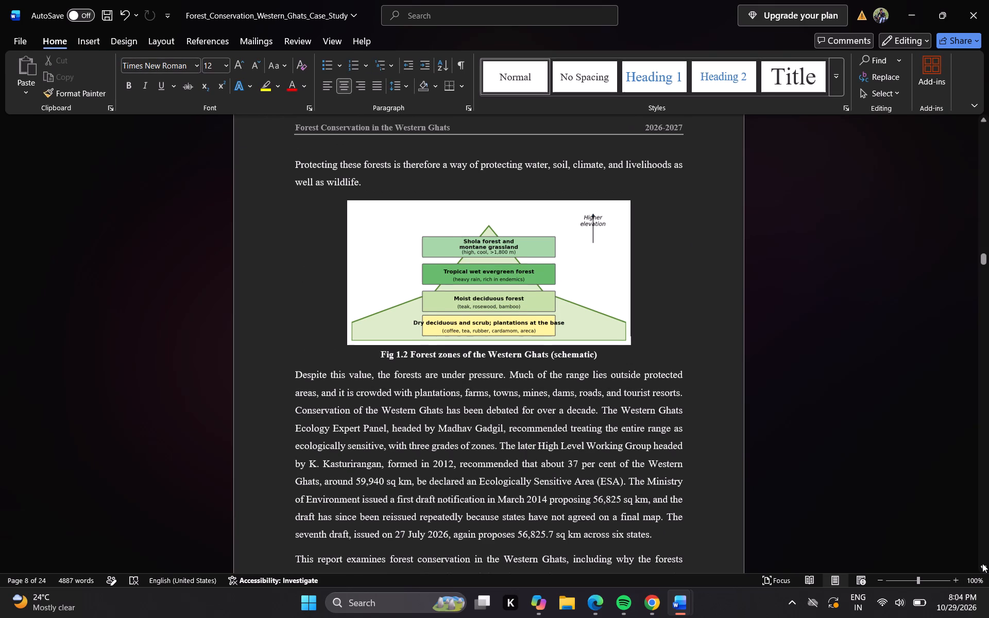
triple_click(982, 563)
triple_click(982, 563)
triple_click(982, 563)
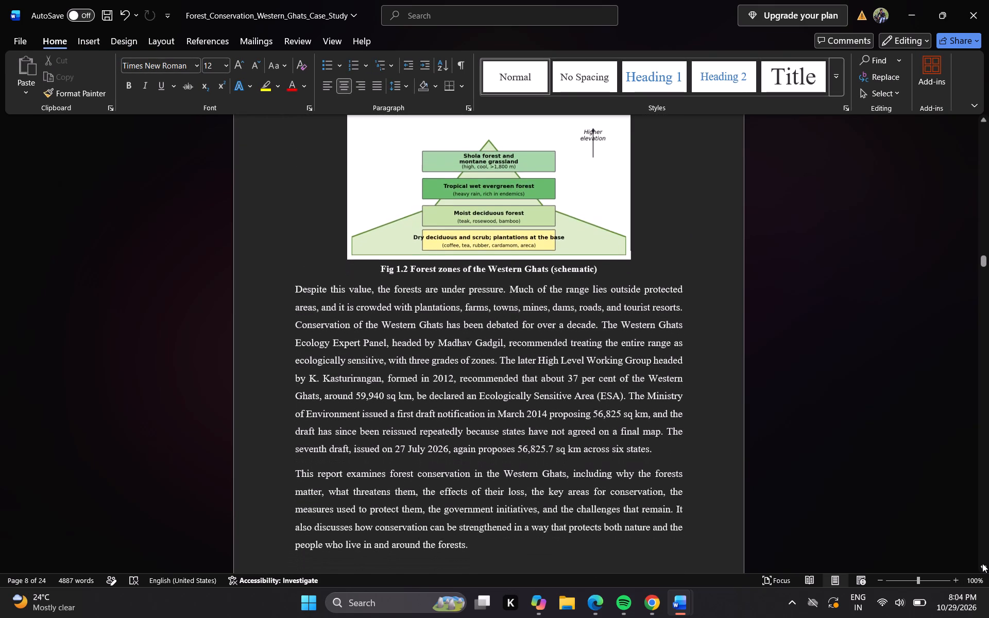
double_click(982, 563)
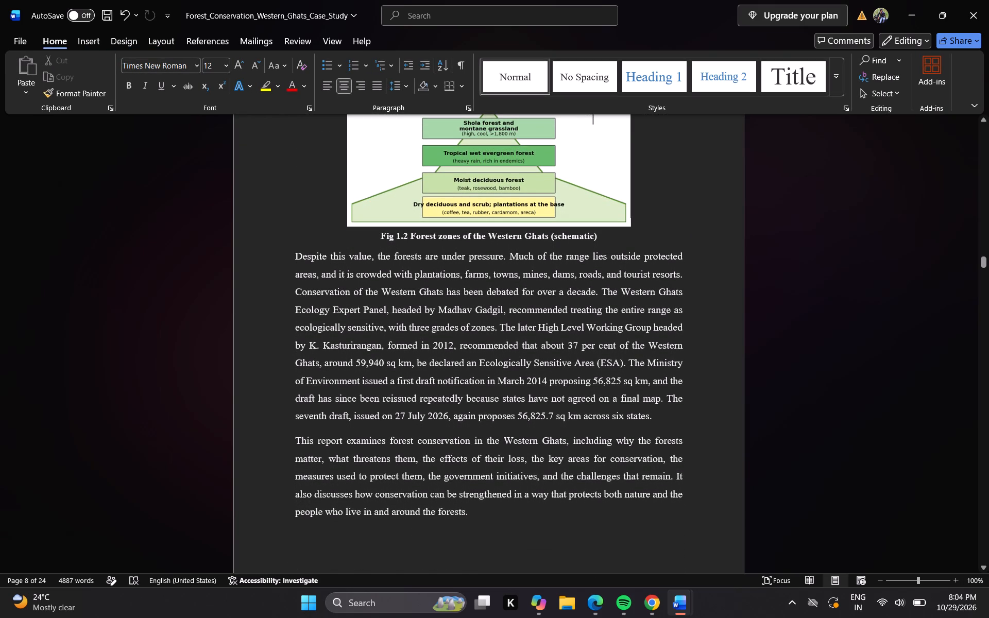
click(660, 413)
key(Return)
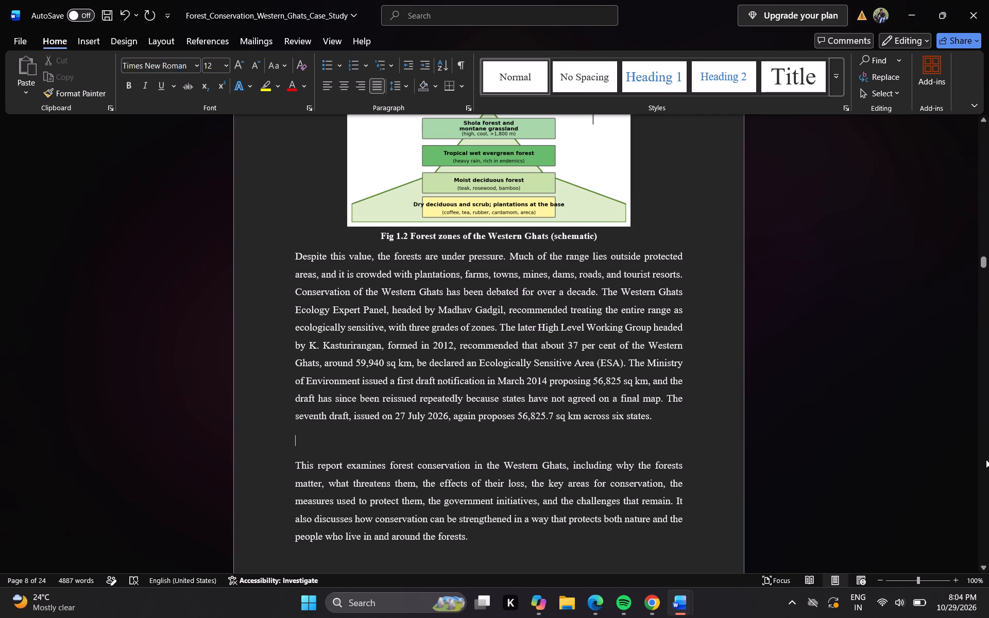
Delete the last Objectives bullet, "To recommend an integrated approach that combines protection, restoration, livelihoods, and science", which spills onto its own page.
click(977, 474)
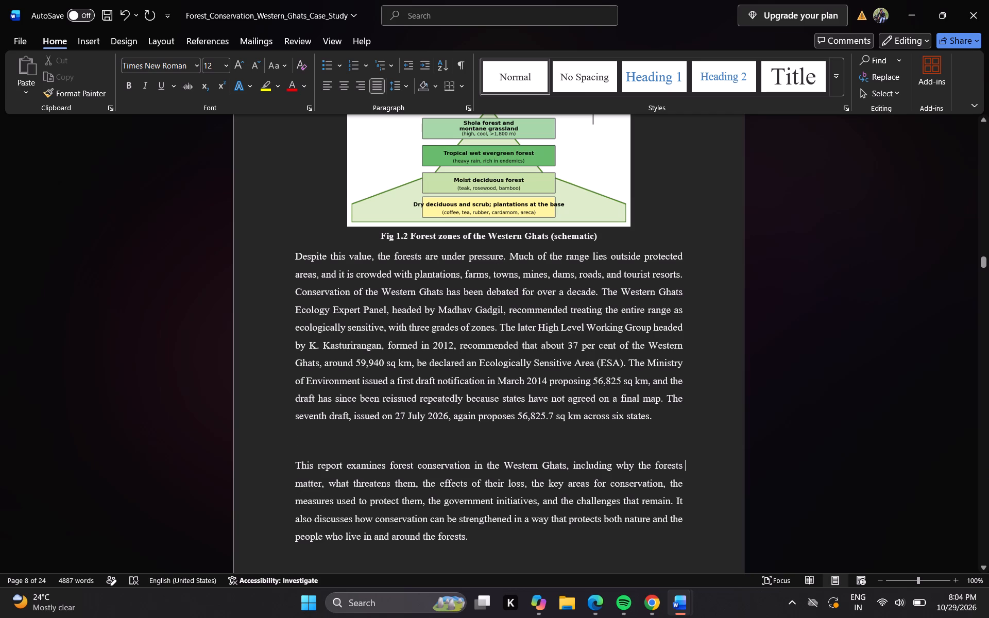
click(981, 478)
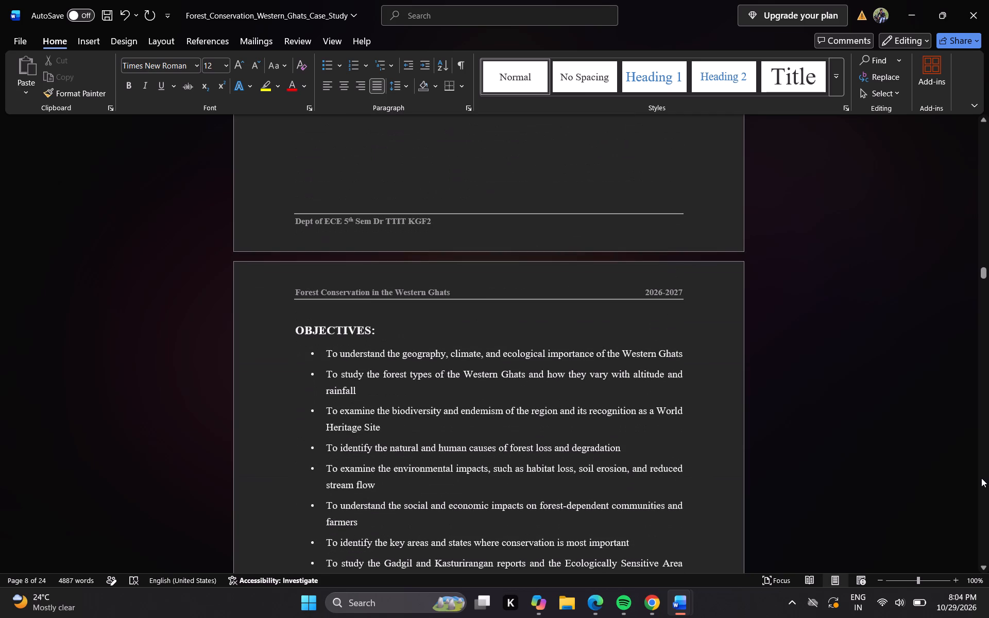
click(981, 478)
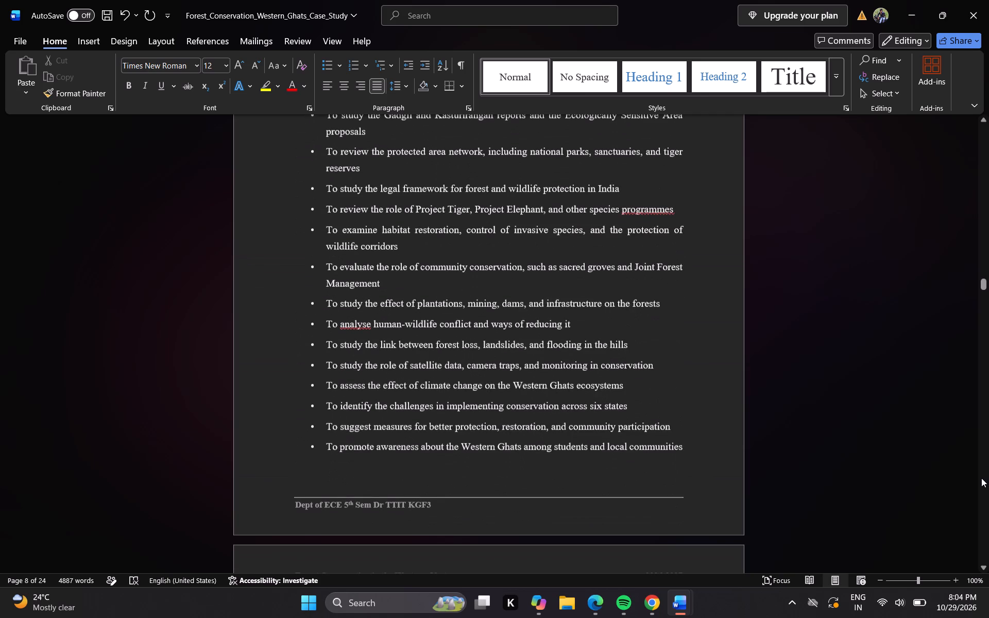
click(981, 478)
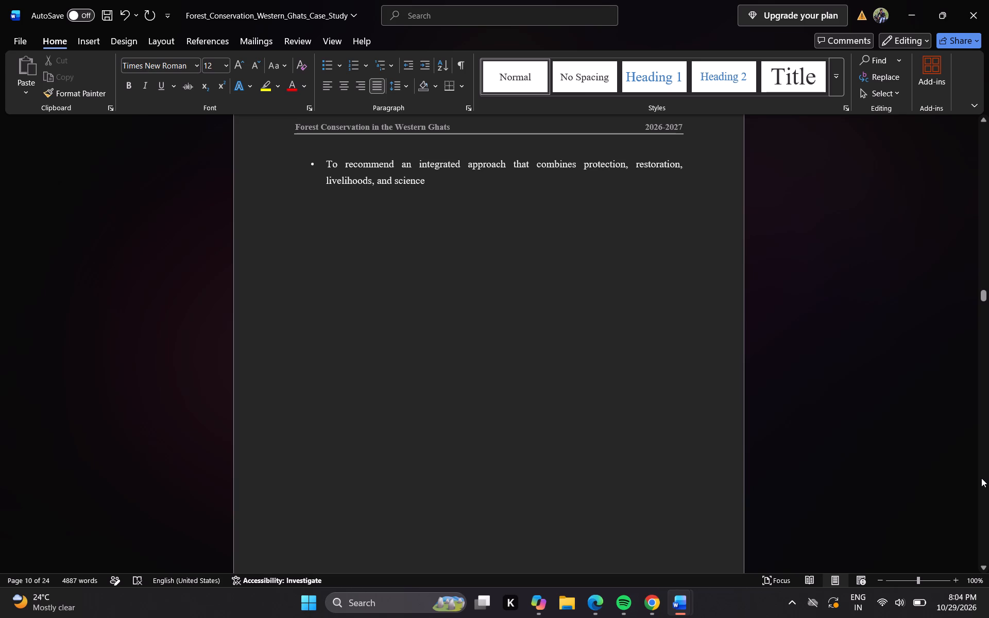
click(981, 478)
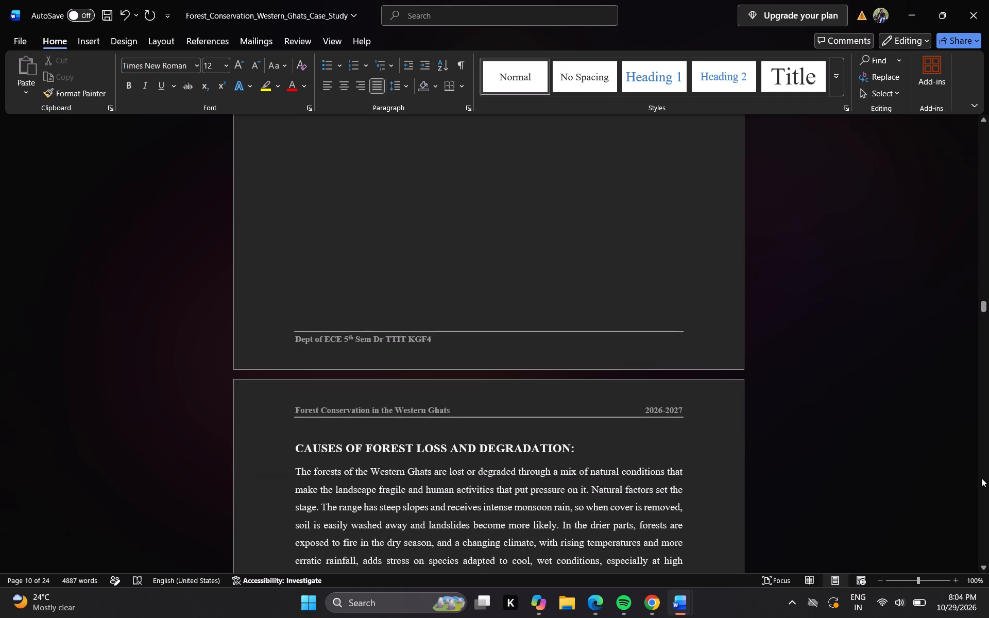
click(980, 128)
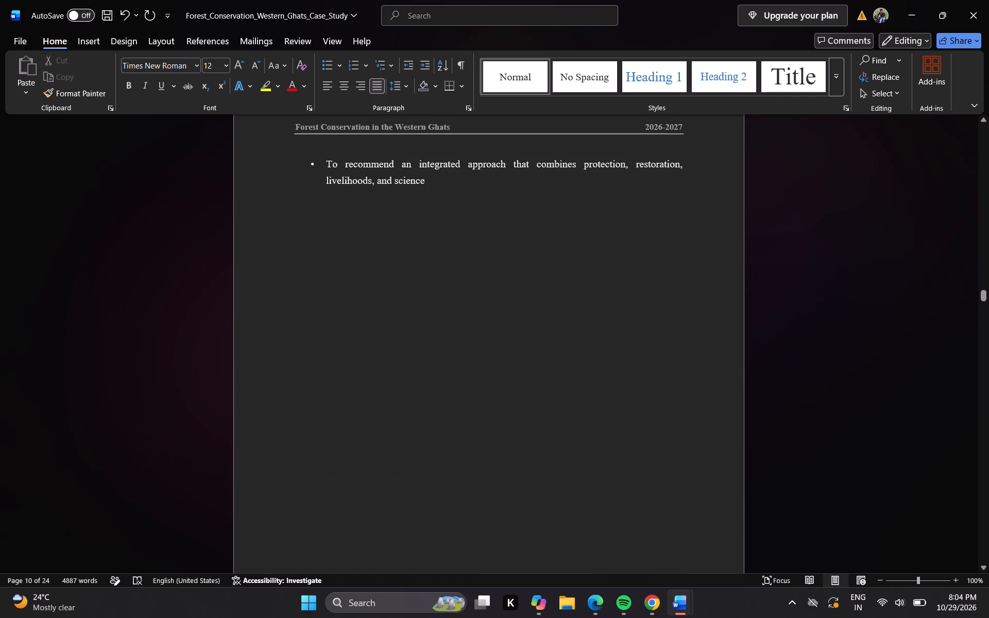
drag(297, 155, 459, 189)
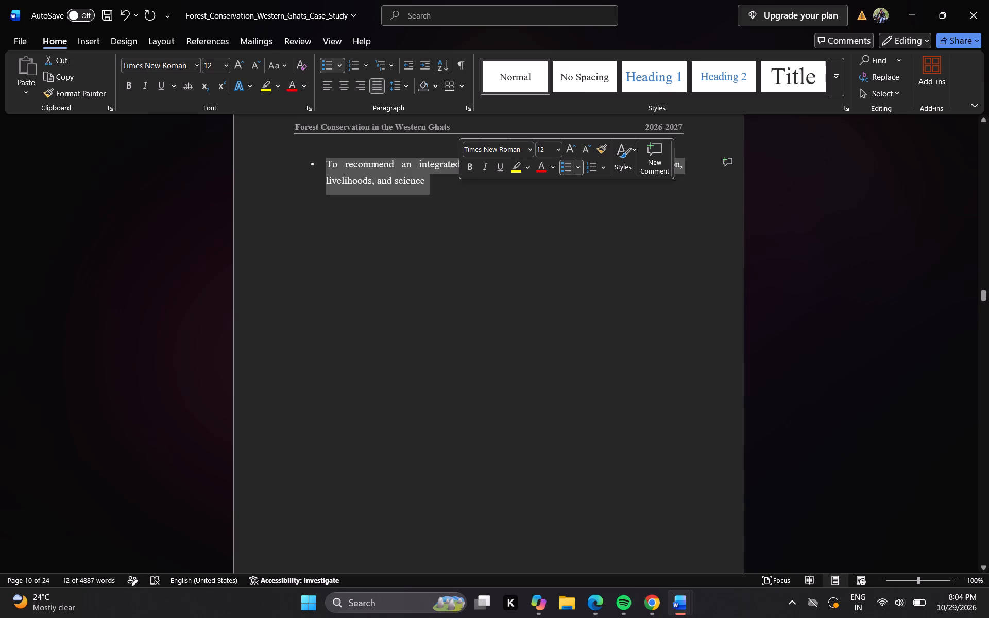
key(BackSpace)
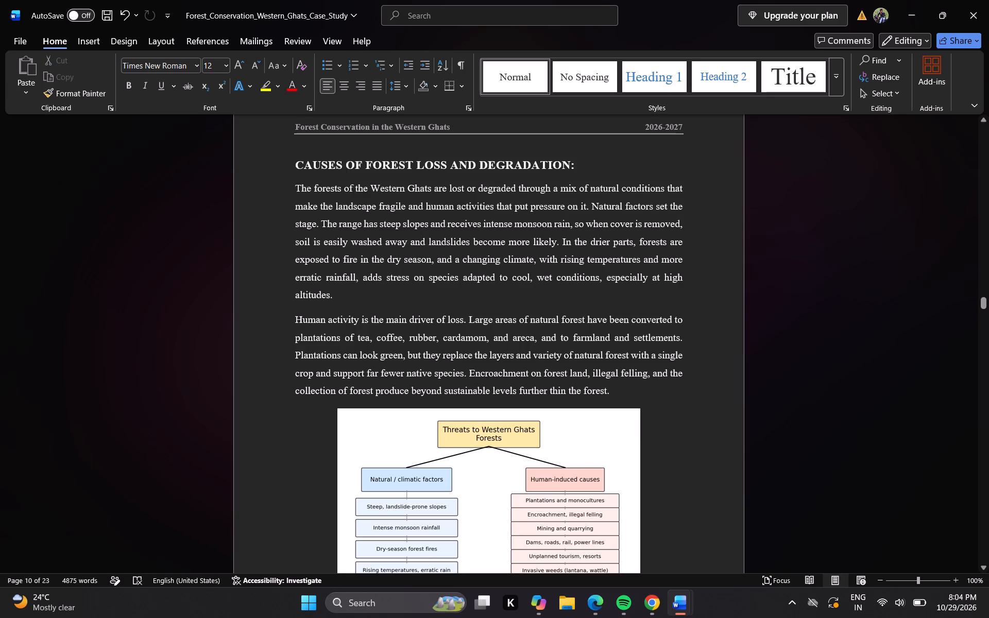
Look through the case study's page layout from Causes of Forest Loss and Degradation to the end of the Reference list.
click(988, 339)
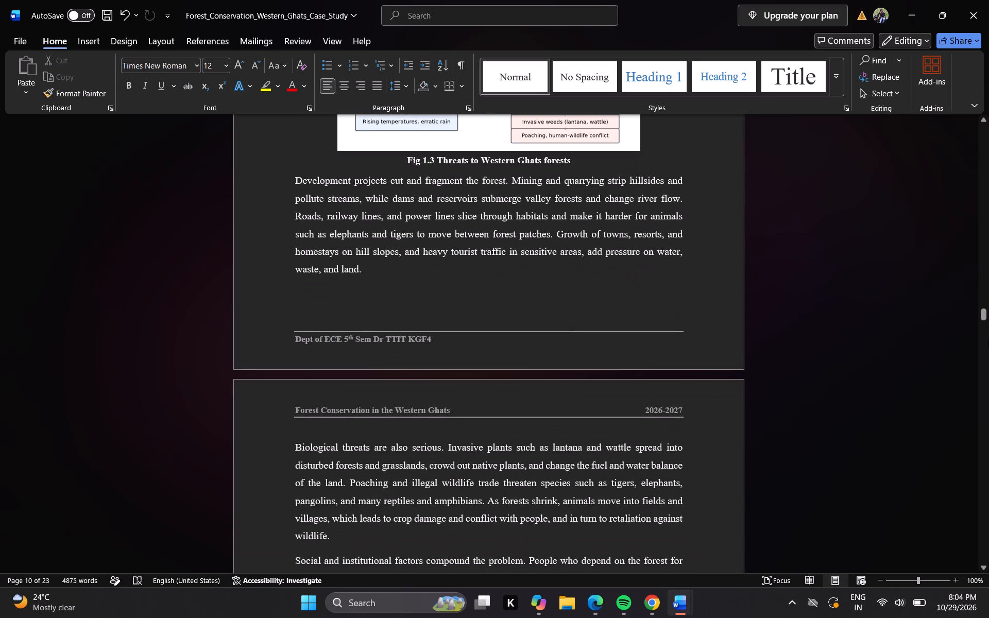
click(988, 339)
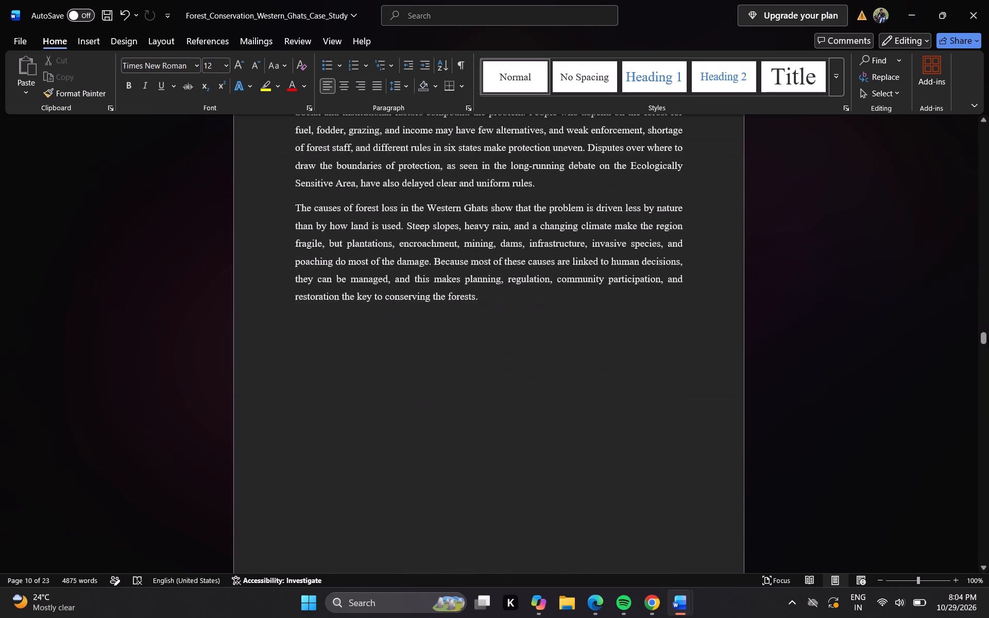
click(988, 339)
click(988, 339)
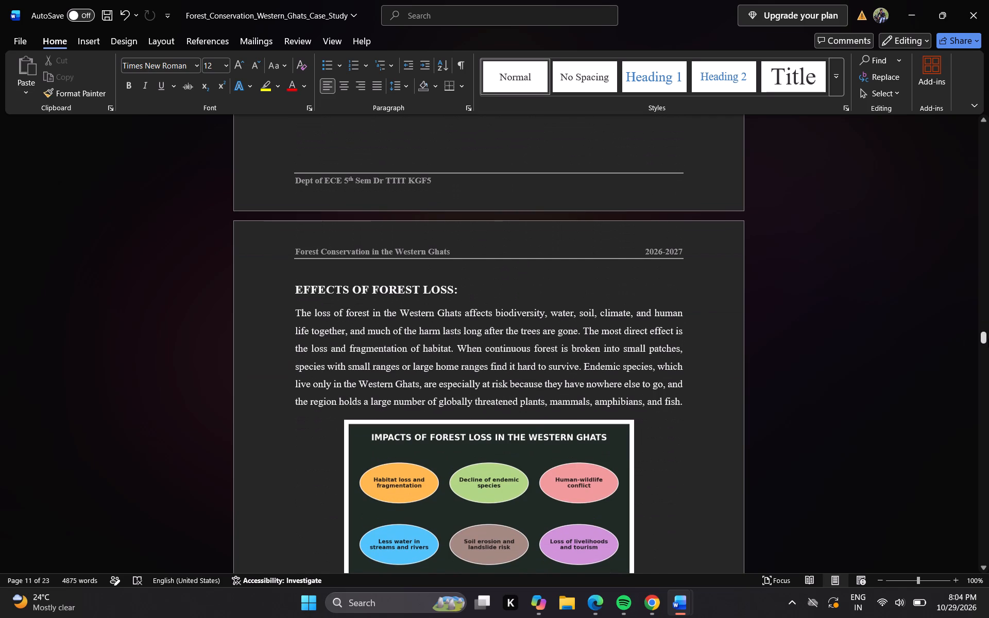
click(988, 367)
click(985, 384)
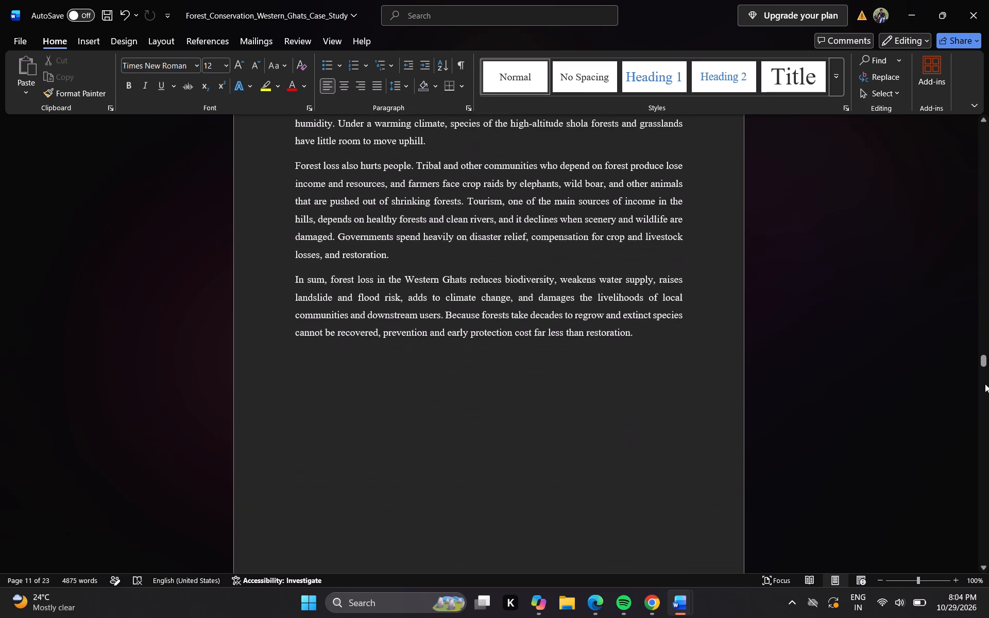
click(985, 397)
click(985, 403)
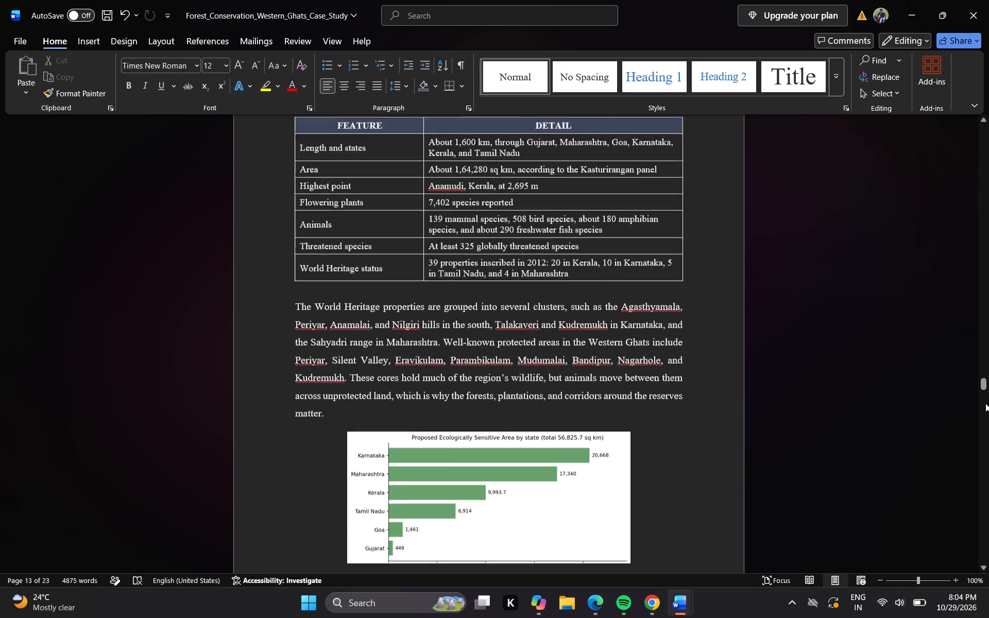
click(985, 423)
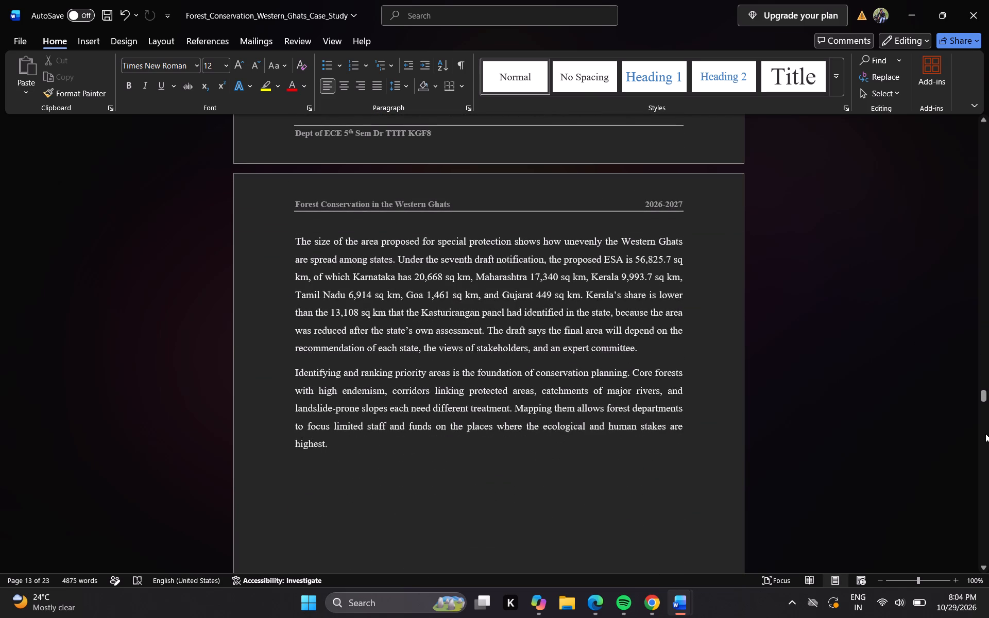
click(985, 434)
click(986, 448)
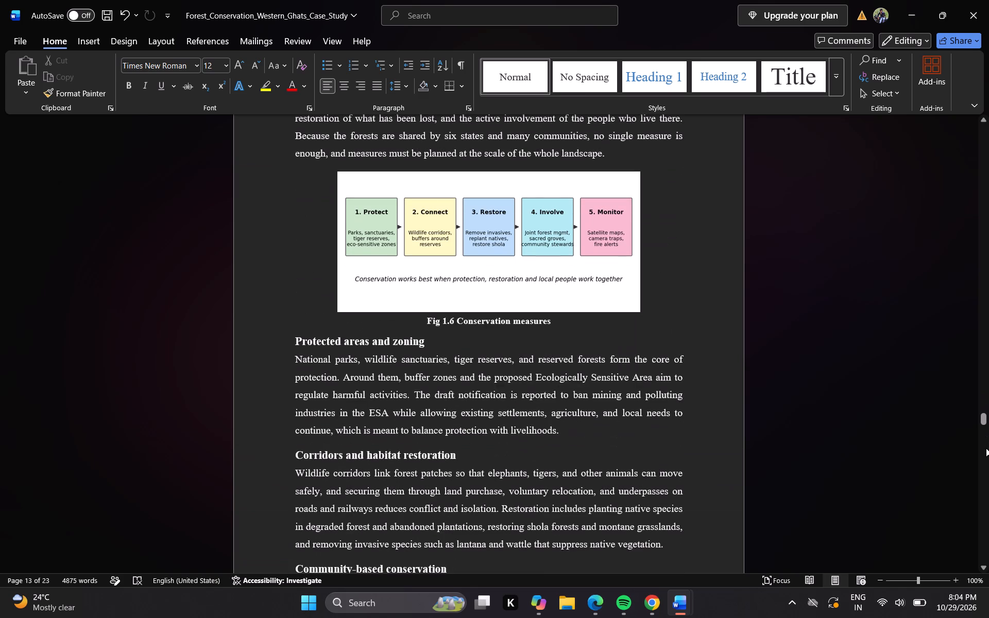
click(985, 458)
click(985, 470)
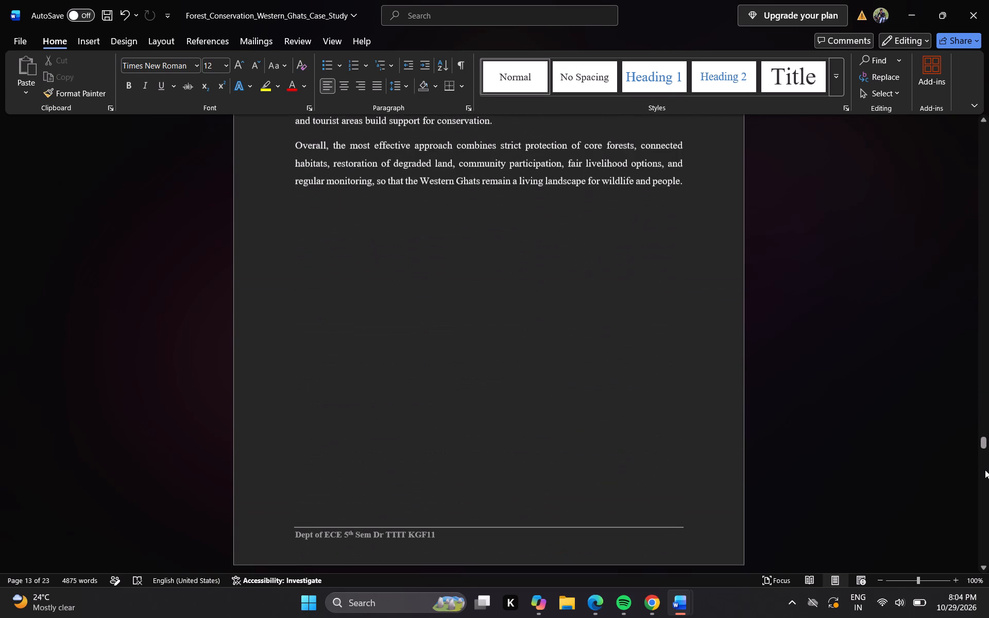
click(984, 501)
click(985, 517)
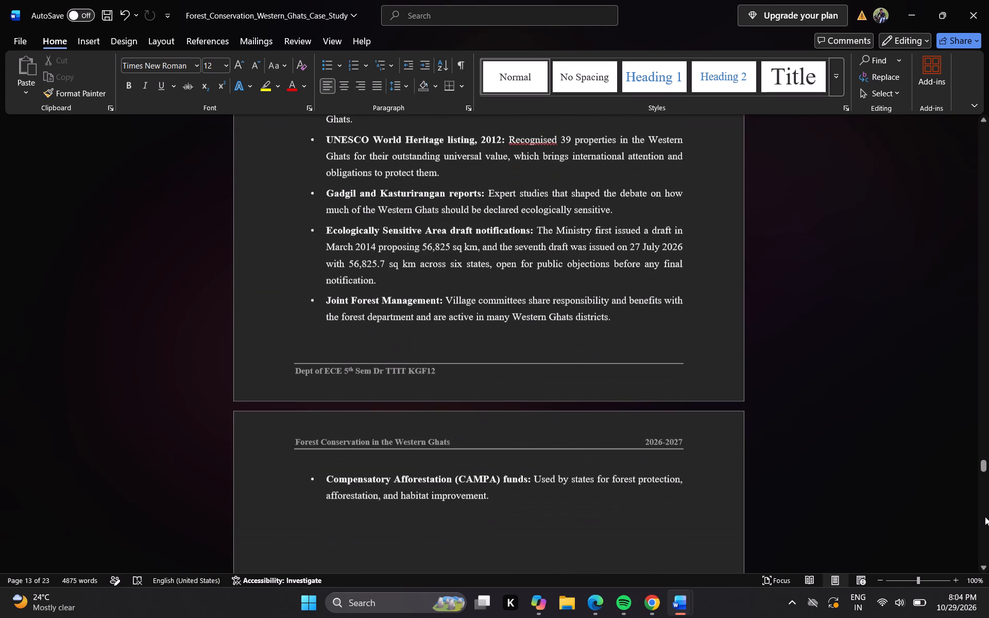
double_click(985, 517)
click(986, 525)
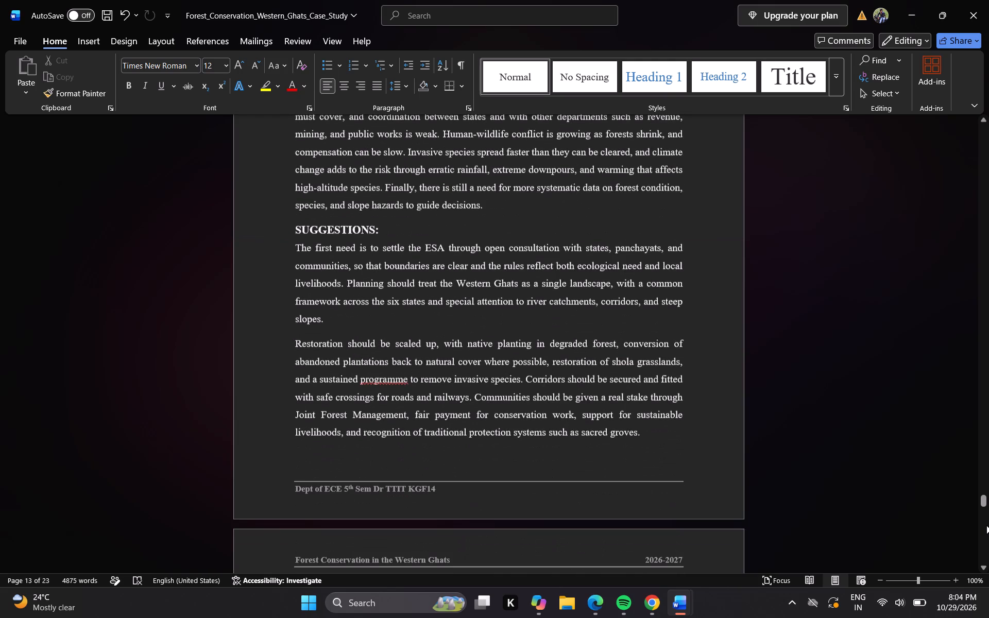
click(988, 535)
click(986, 547)
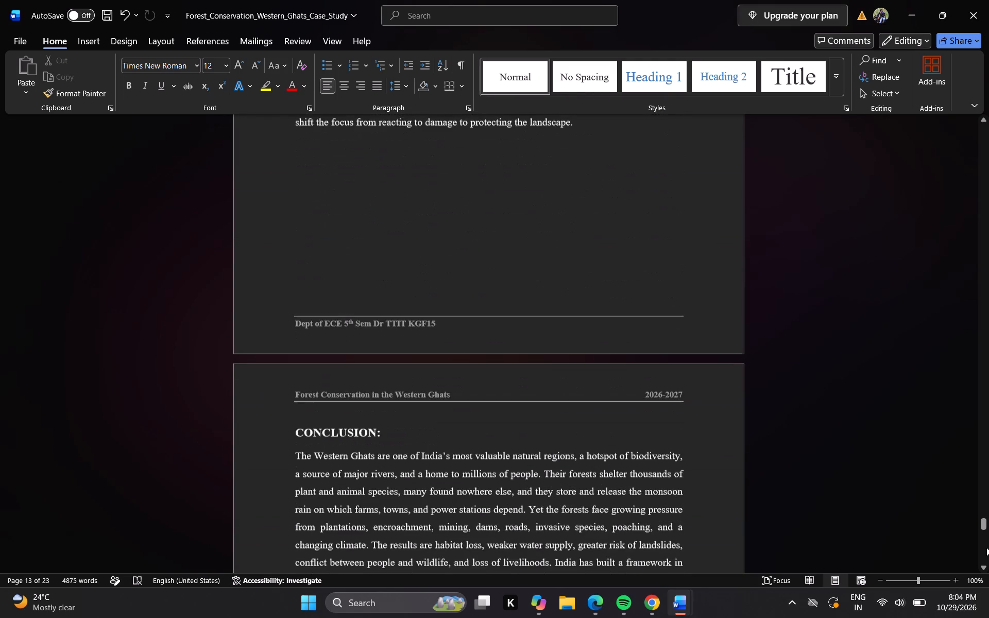
click(982, 559)
double_click(982, 559)
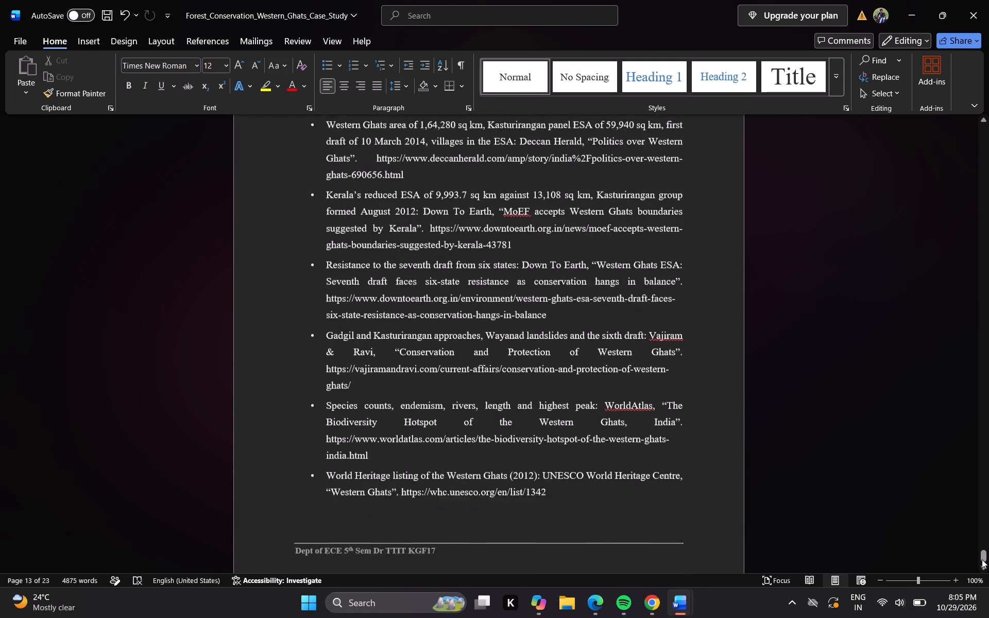
click(986, 559)
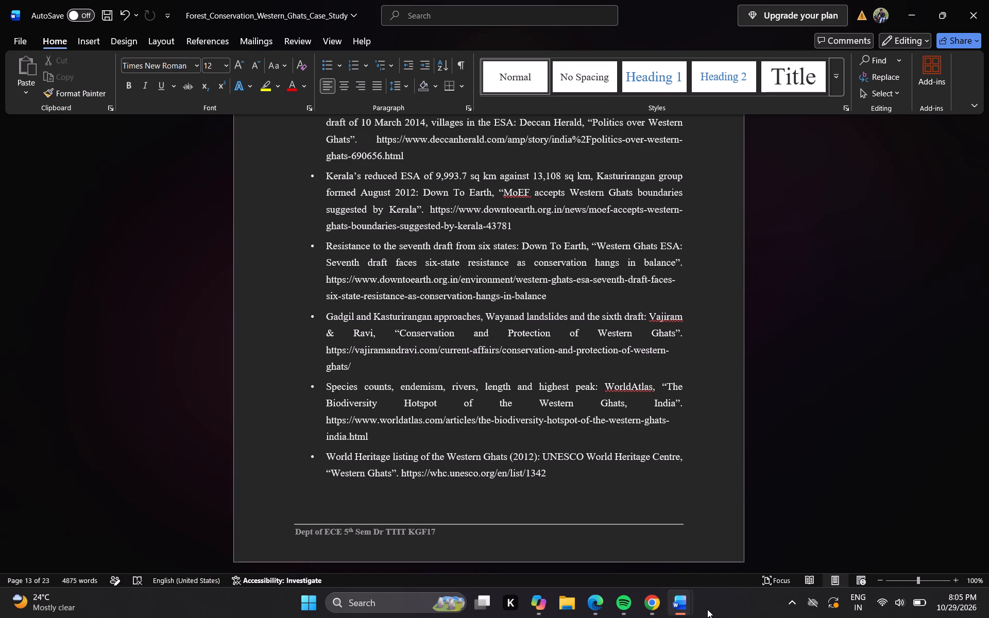
Switch to the FINAL (2) report and look through it from the Abstract to the reference list on its last page.
click(673, 602)
click(558, 543)
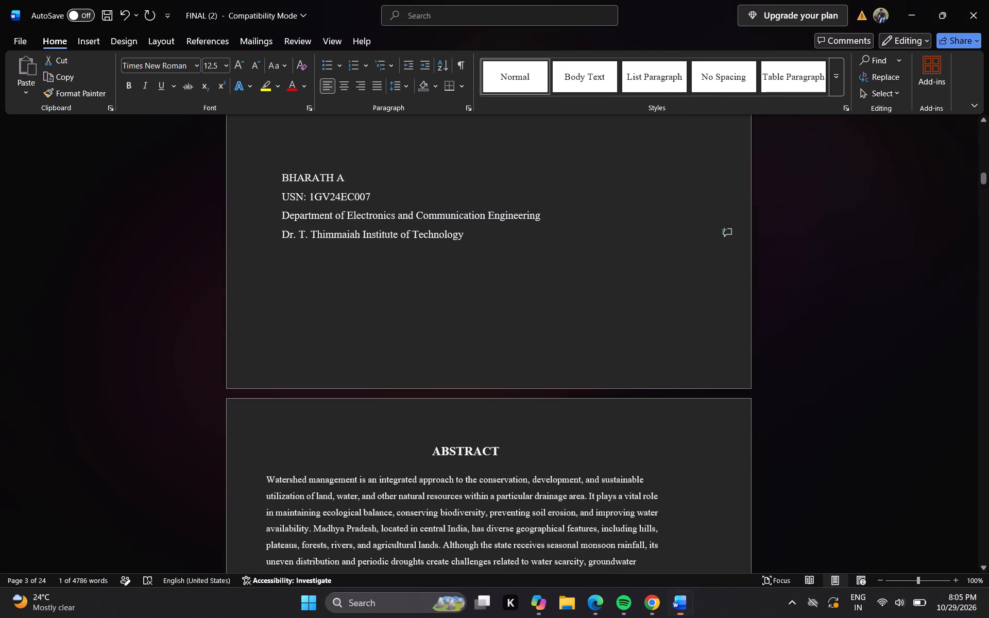
click(981, 359)
triple_click(981, 359)
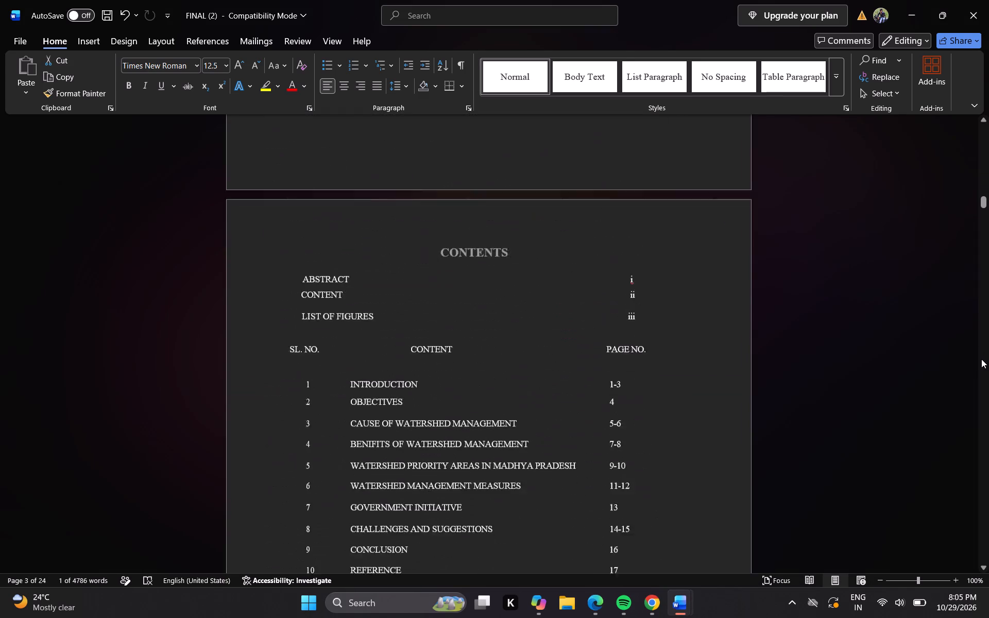
triple_click(981, 359)
triple_click(981, 359)
triple_click(981, 359)
triple_click(981, 359)
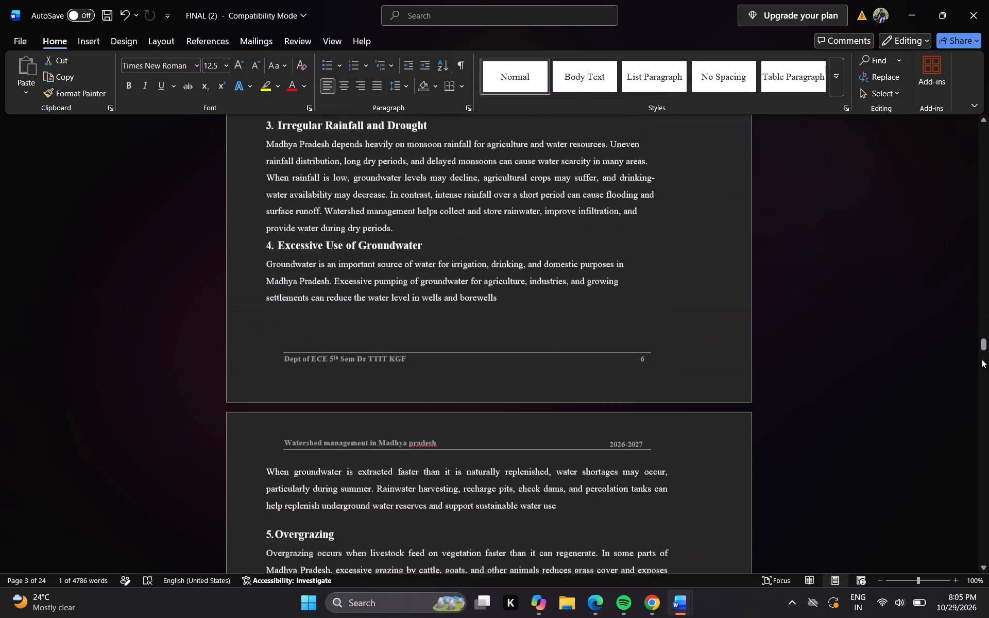
double_click(981, 359)
drag(981, 359, 981, 397)
drag(981, 397, 987, 428)
drag(987, 428, 988, 483)
triple_click(986, 530)
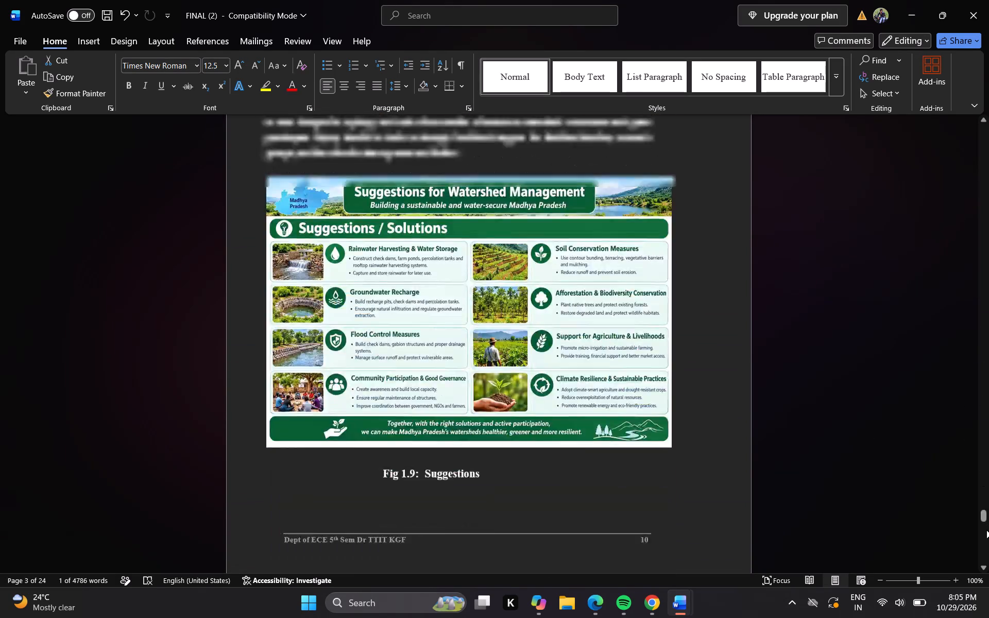
double_click(986, 530)
drag(986, 530, 988, 575)
click(988, 575)
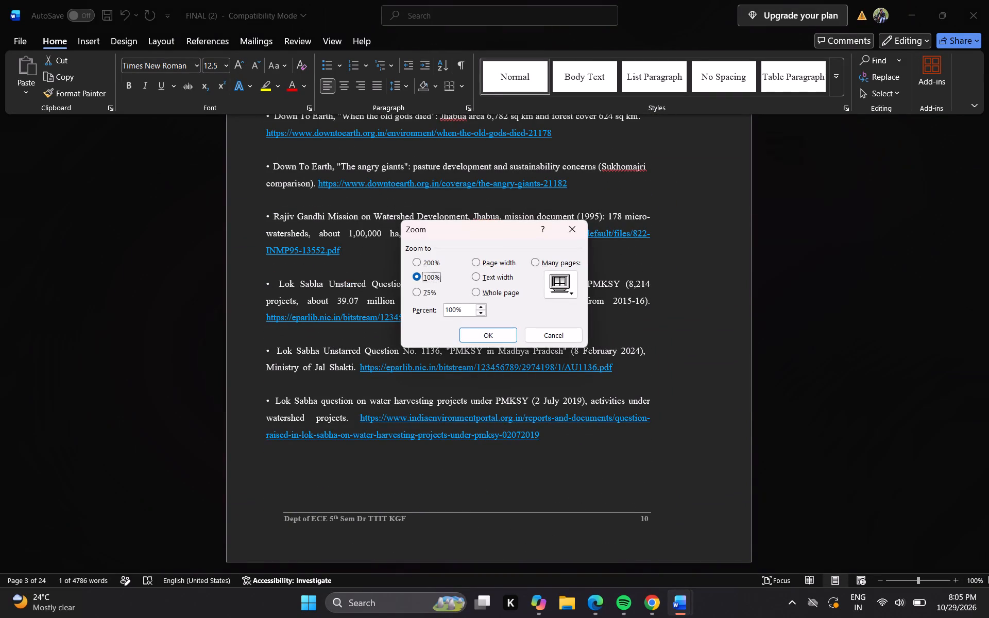
click(565, 229)
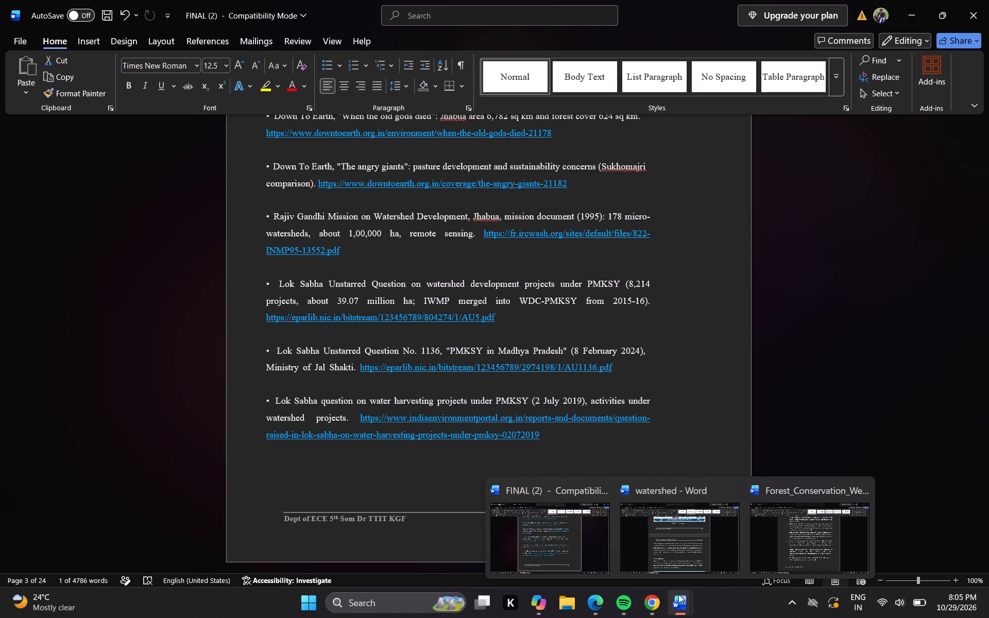
Return to the Forest Conservation case study and examine the Conclusion and the Reference page's layout against the FINAL (2) report.
click(805, 558)
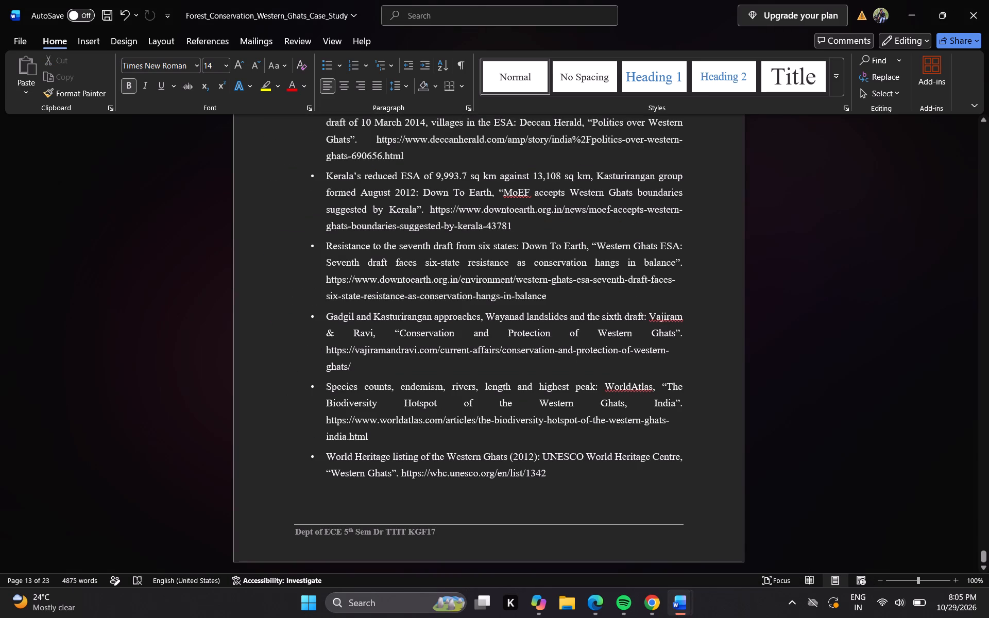
click(980, 122)
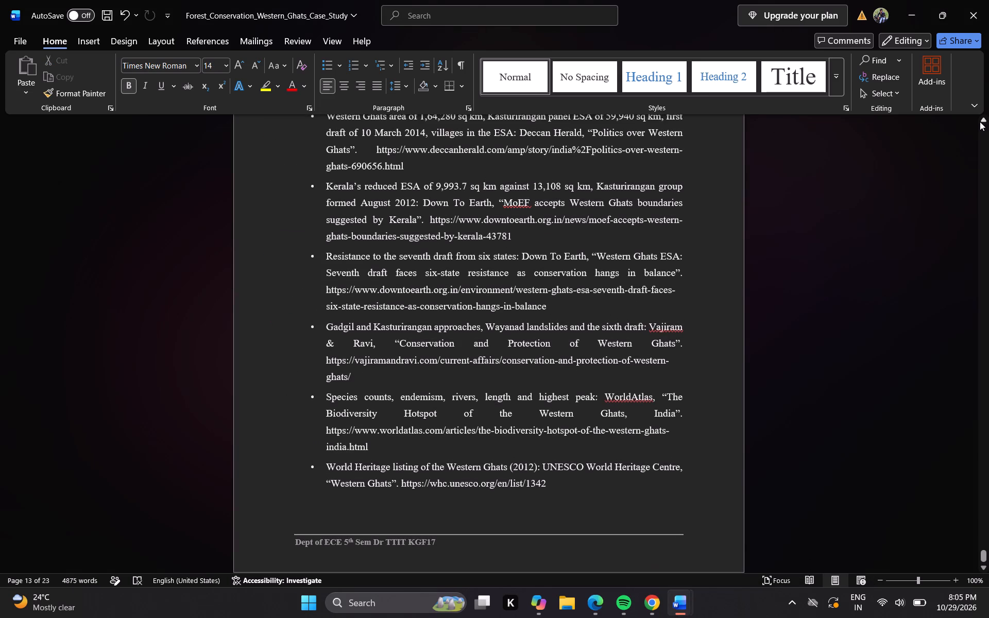
triple_click(980, 122)
triple_click(980, 122)
triple_click(980, 122)
triple_click(980, 122)
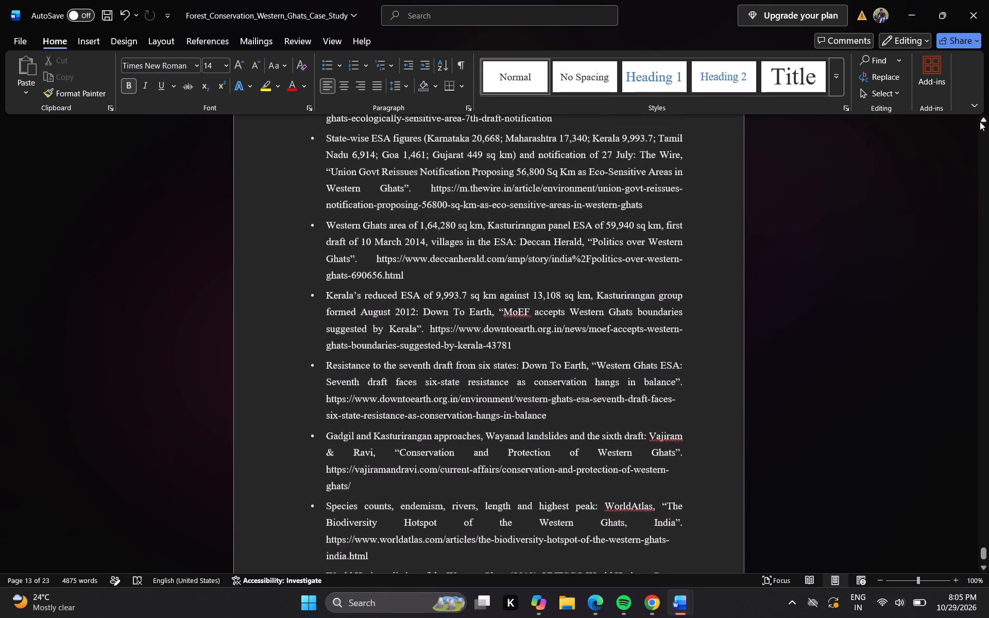
triple_click(980, 122)
double_click(980, 122)
drag(980, 122, 986, 130)
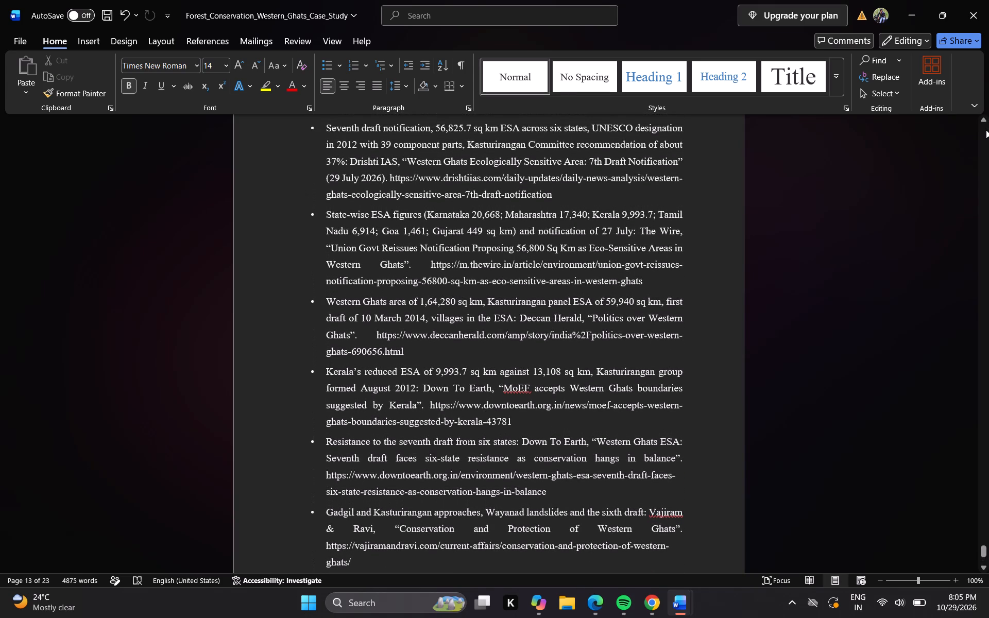
triple_click(986, 130)
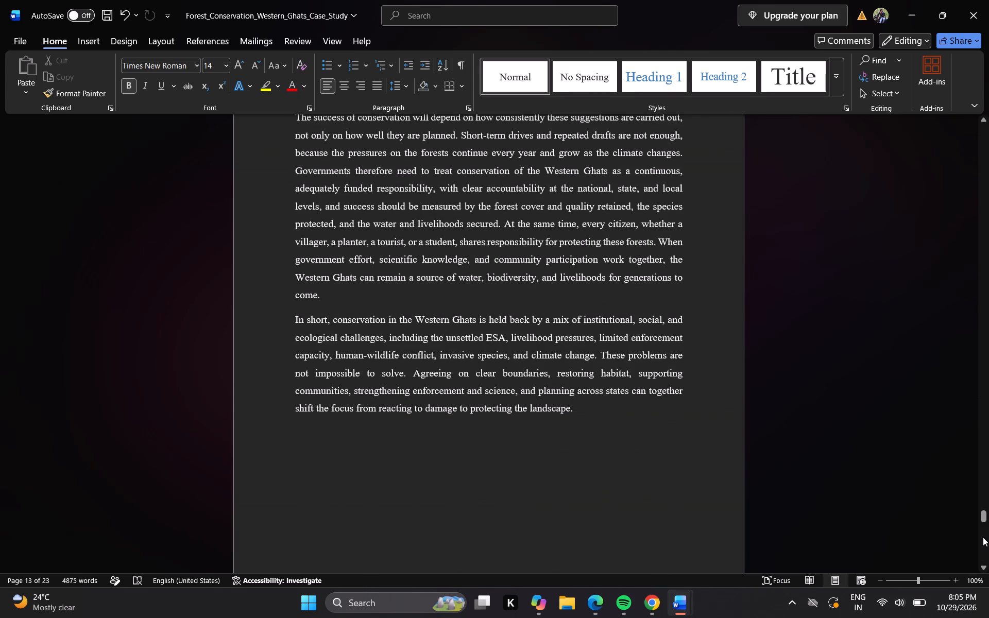
click(983, 537)
click(983, 537)
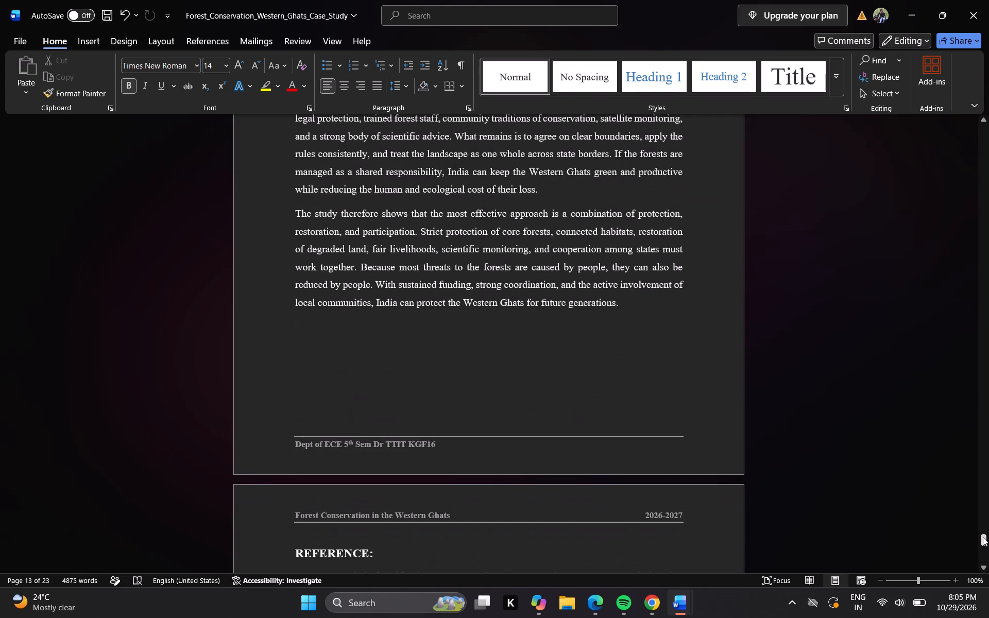
click(983, 537)
click(984, 551)
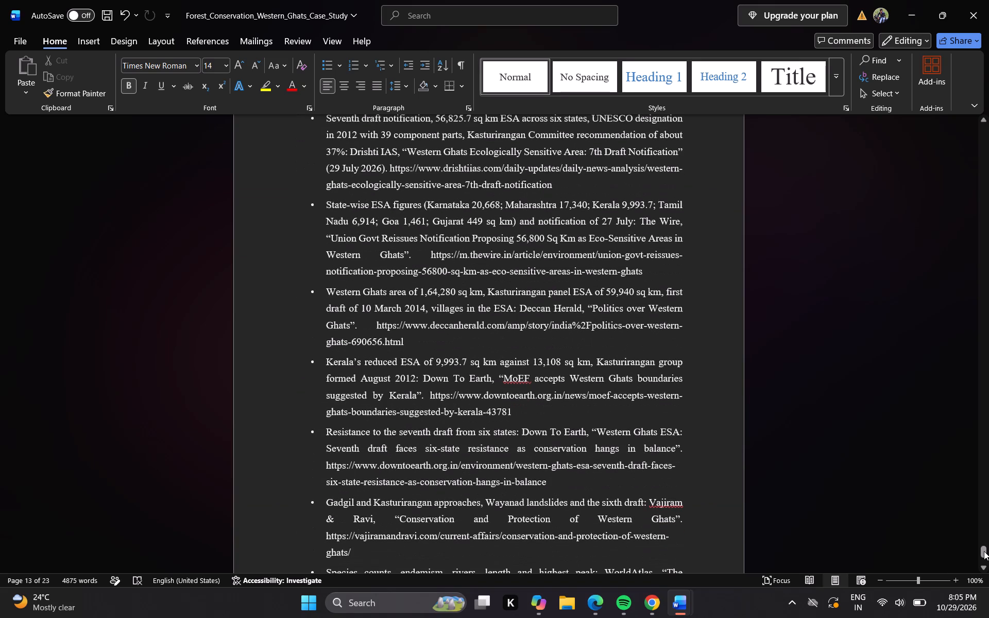
click(986, 130)
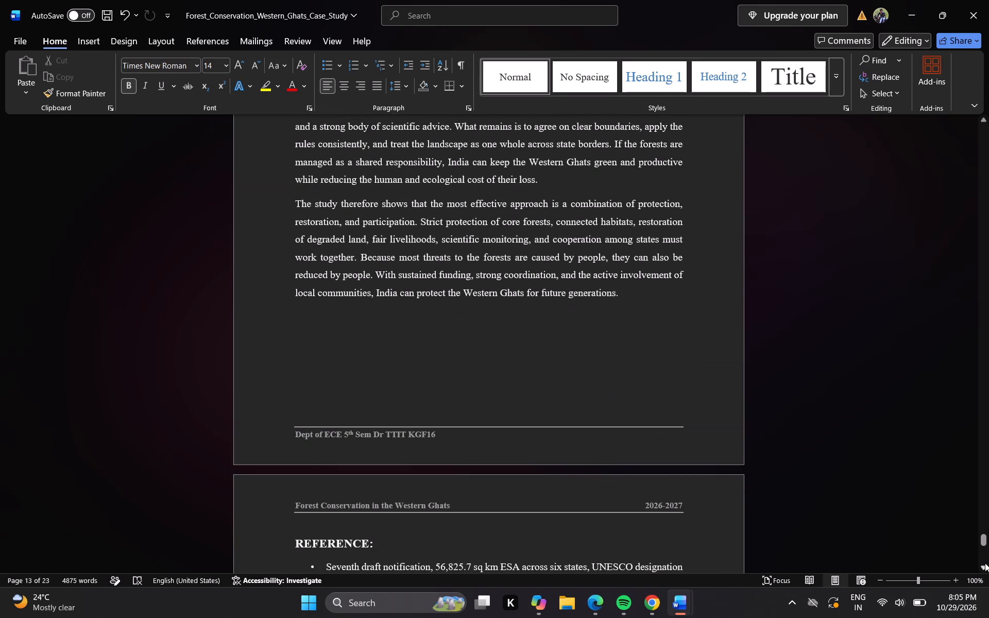
triple_click(983, 564)
triple_click(983, 564)
triple_click(983, 564)
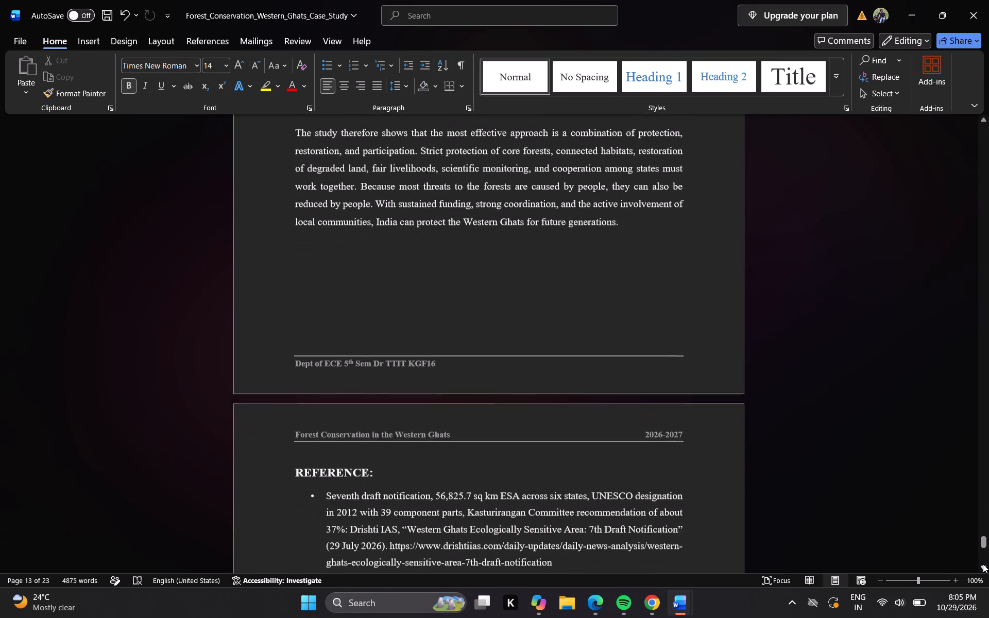
triple_click(983, 564)
triple_click(983, 564)
double_click(983, 564)
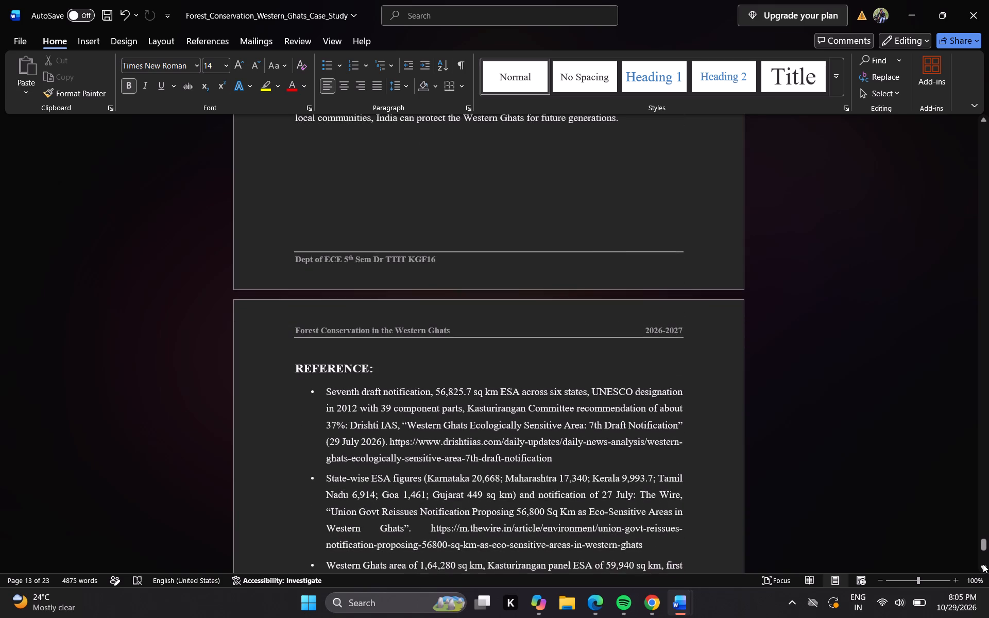
click(983, 564)
click(983, 564)
click(983, 564)
click(983, 564)
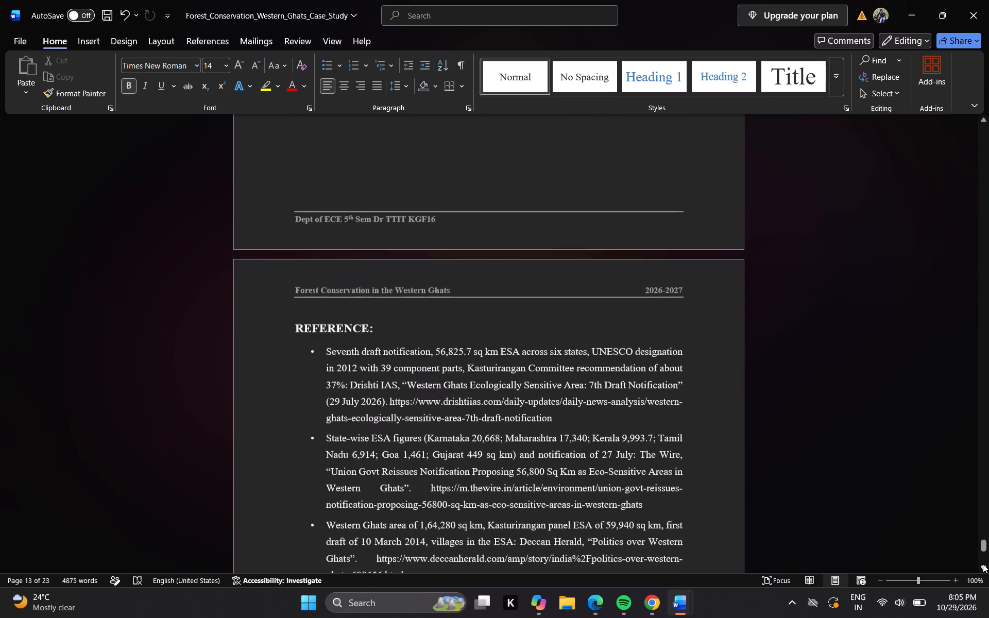
click(983, 564)
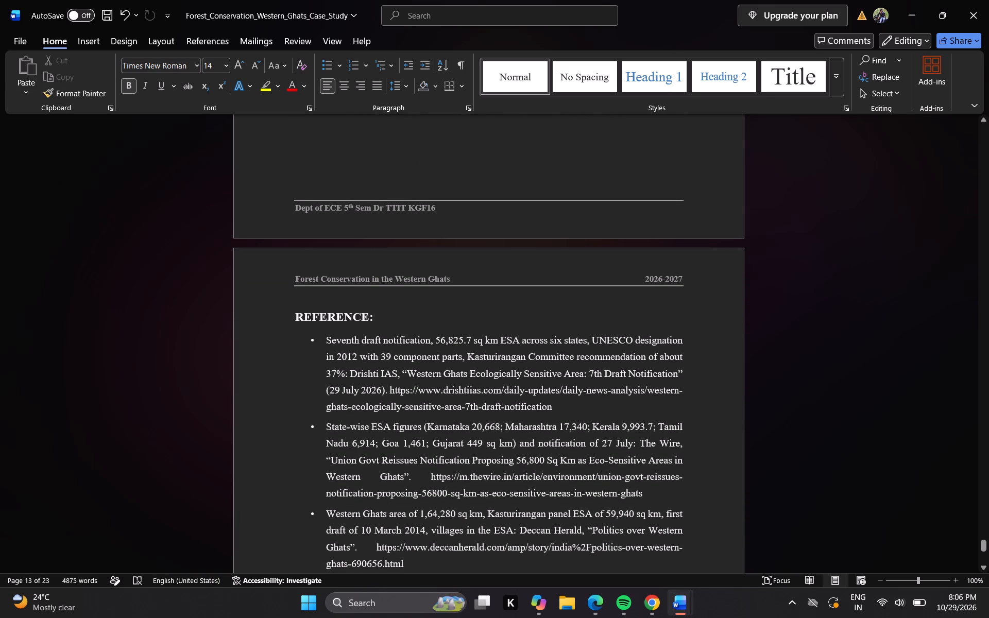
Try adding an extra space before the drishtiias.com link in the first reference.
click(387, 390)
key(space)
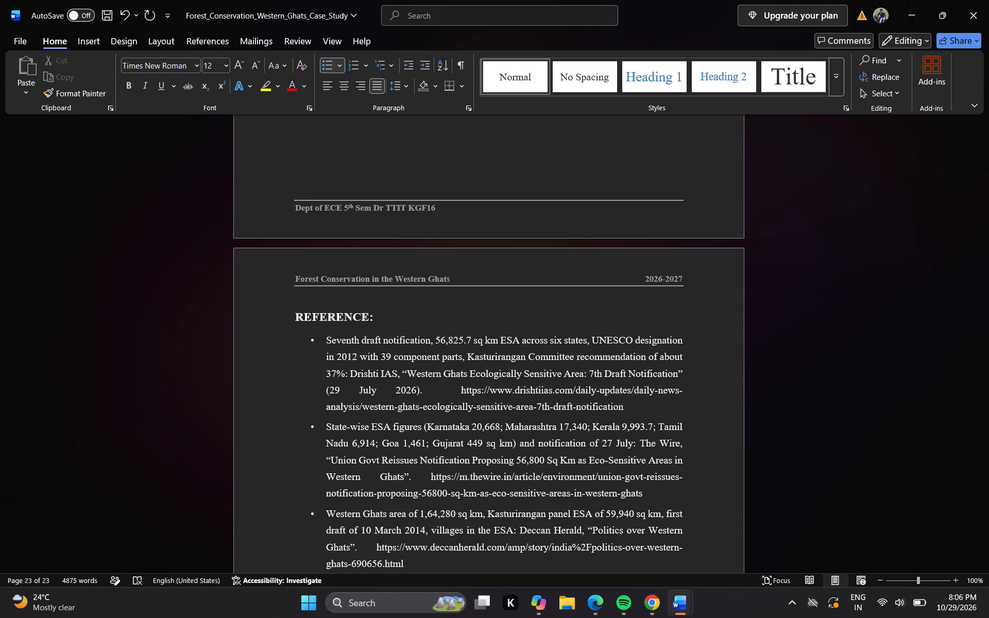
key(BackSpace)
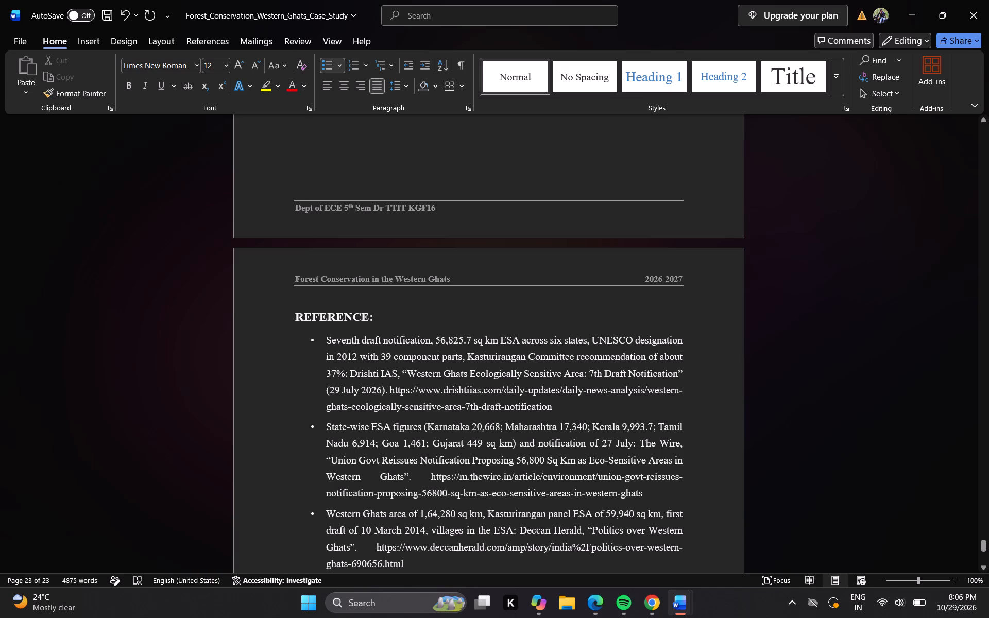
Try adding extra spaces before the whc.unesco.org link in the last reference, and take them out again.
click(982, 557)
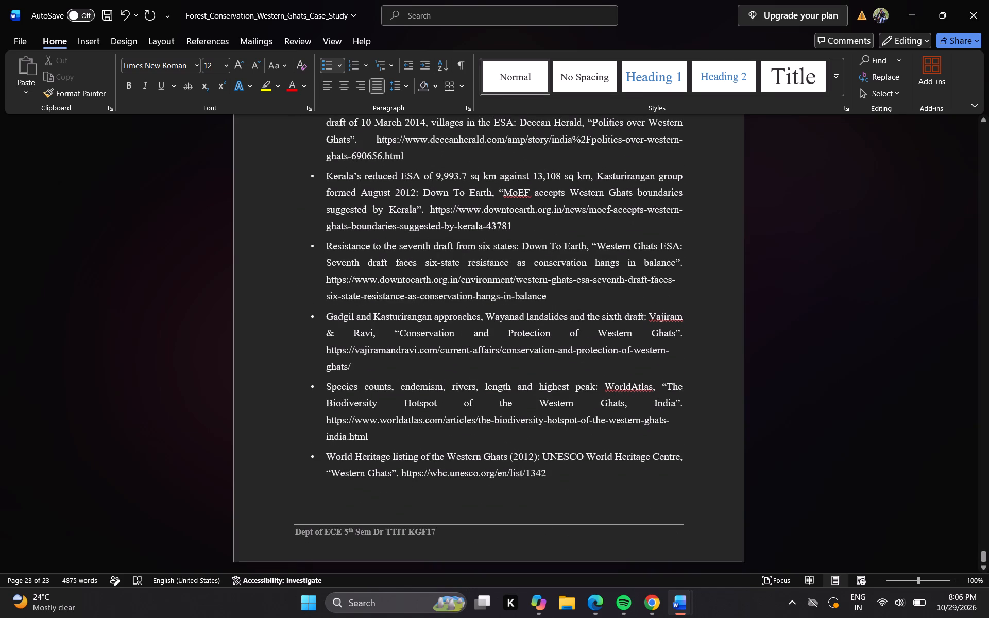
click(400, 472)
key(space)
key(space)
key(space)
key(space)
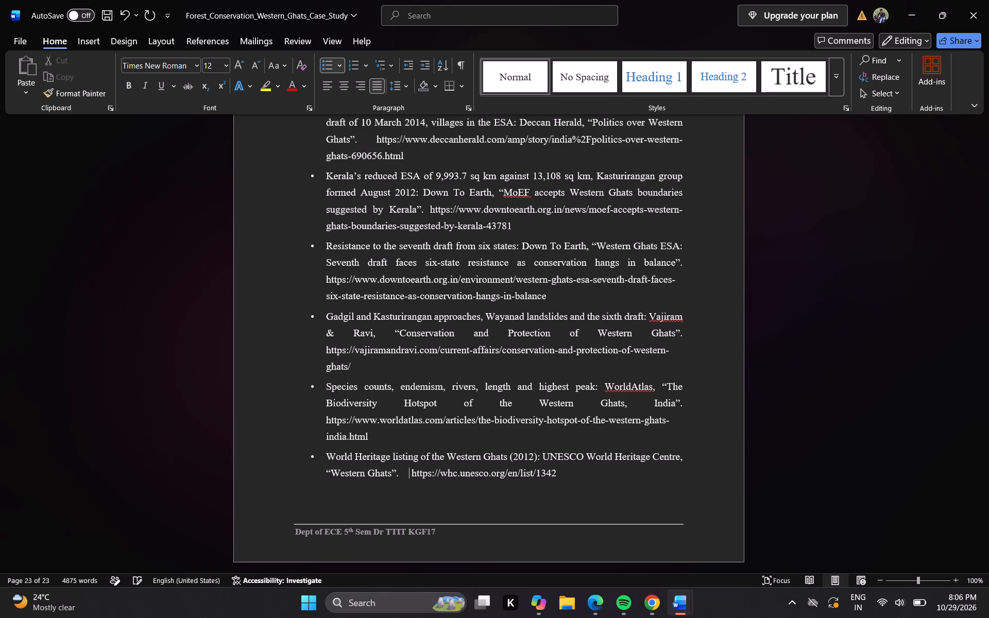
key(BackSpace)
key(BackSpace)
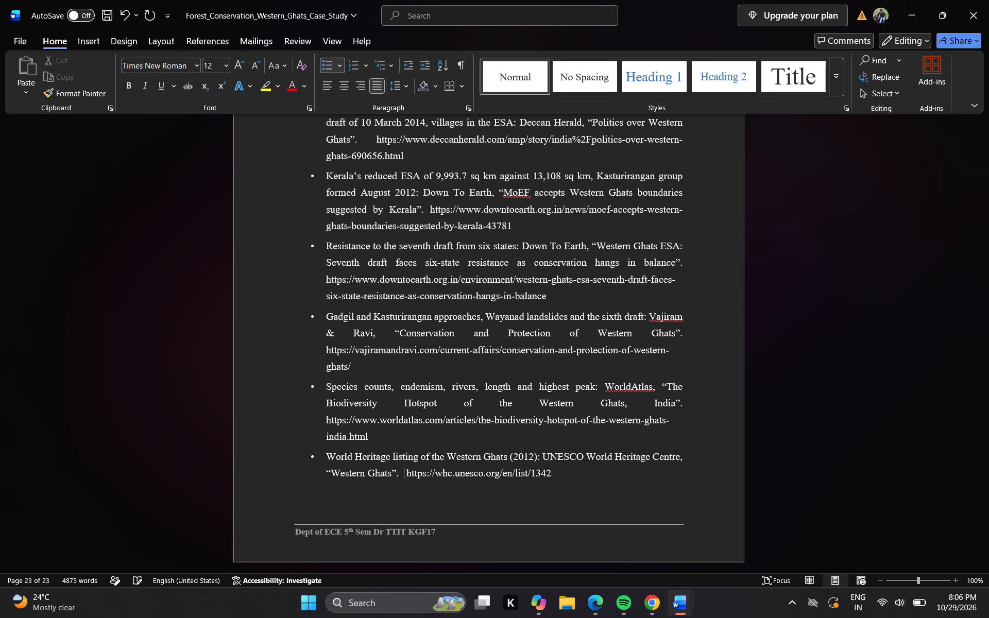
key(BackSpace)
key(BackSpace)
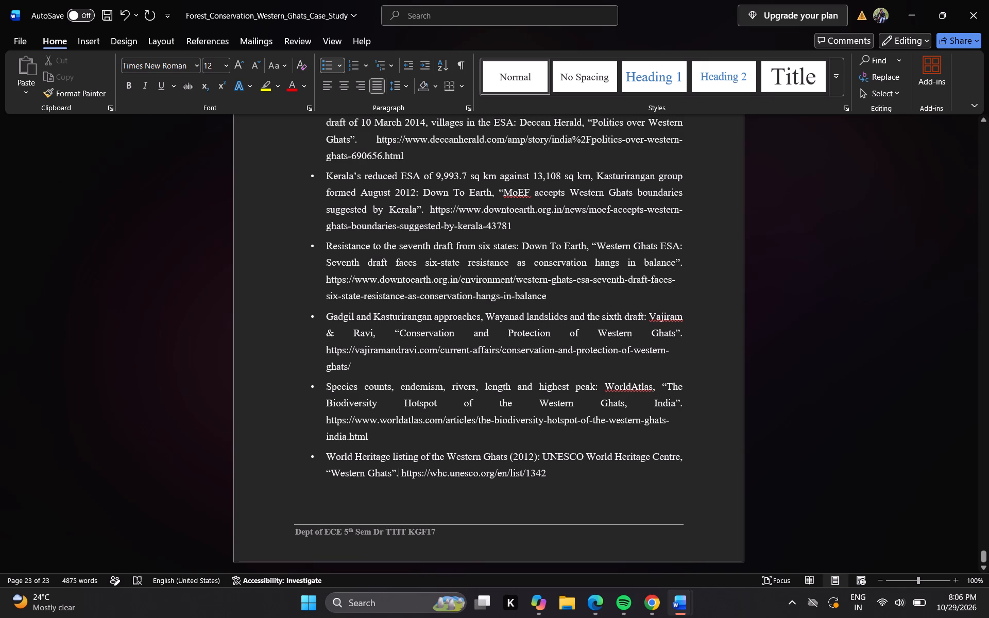
In the first reference, replace the full stop and space between "(29 July 2026)" and the drishtiias.com link with two spaces.
click(984, 144)
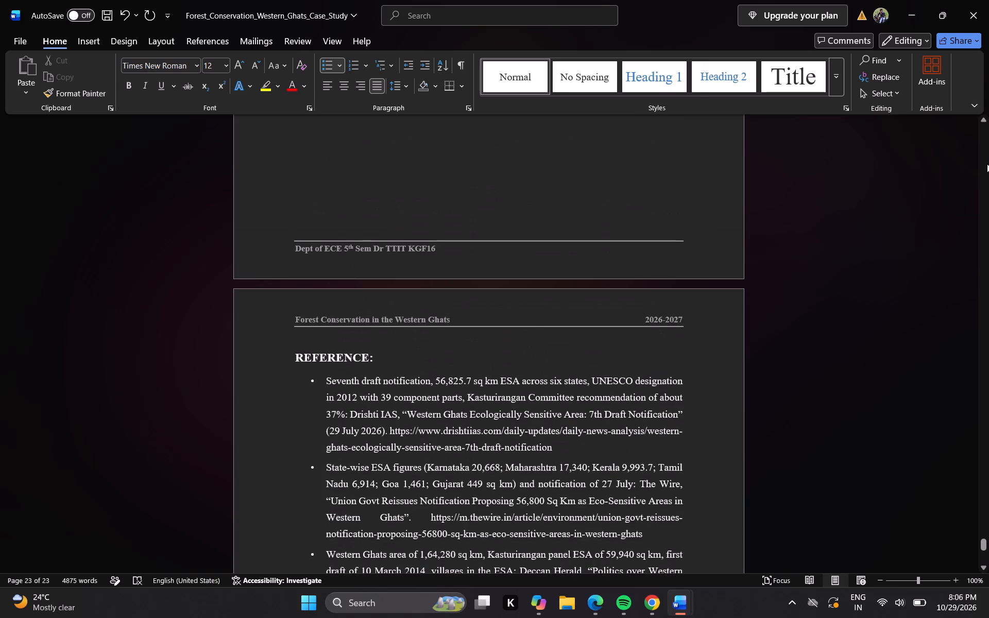
click(988, 224)
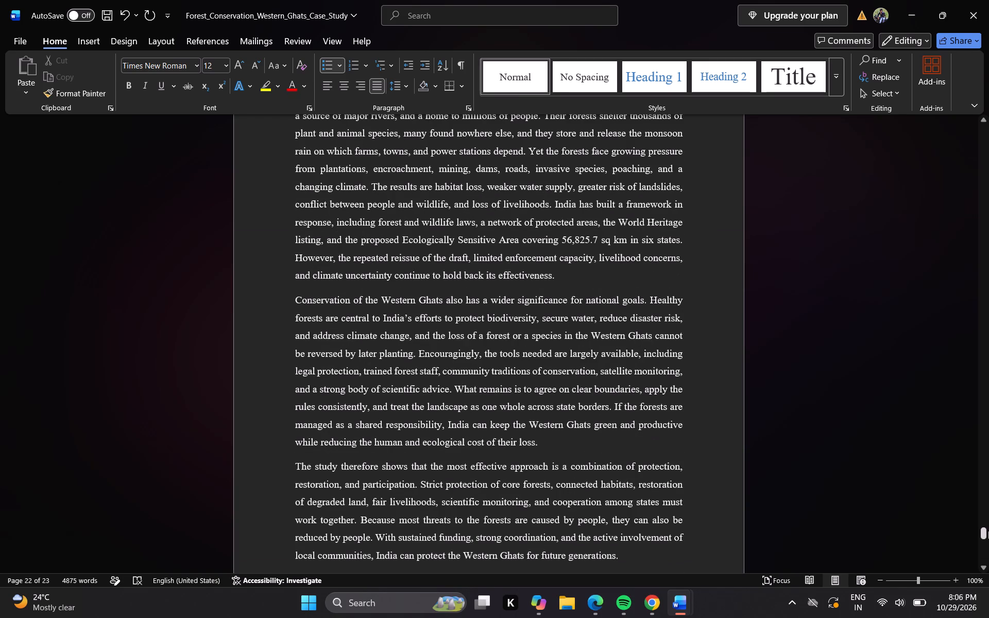
triple_click(985, 557)
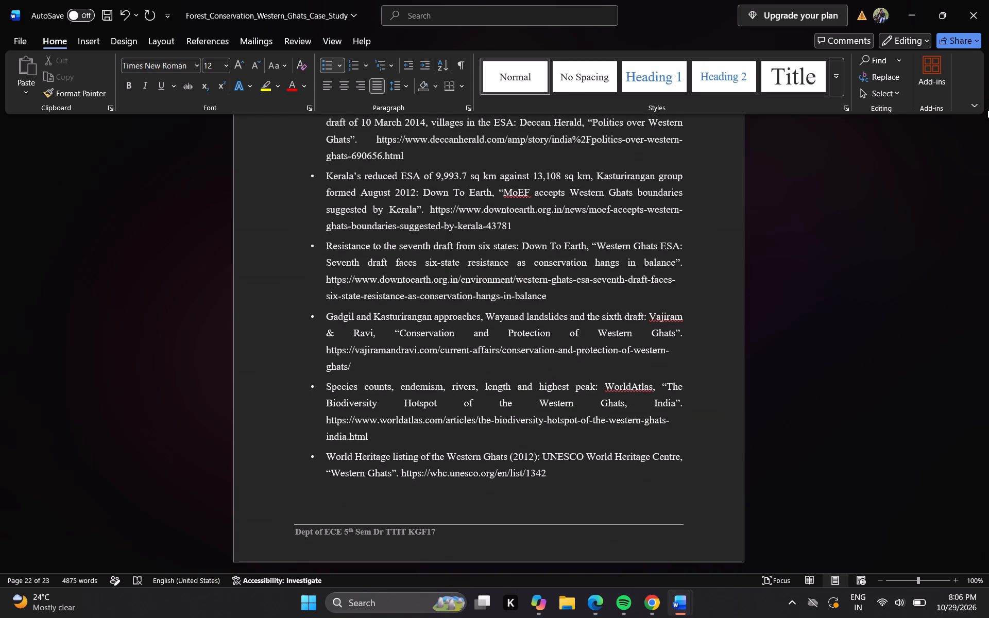
click(987, 123)
click(987, 123)
triple_click(987, 123)
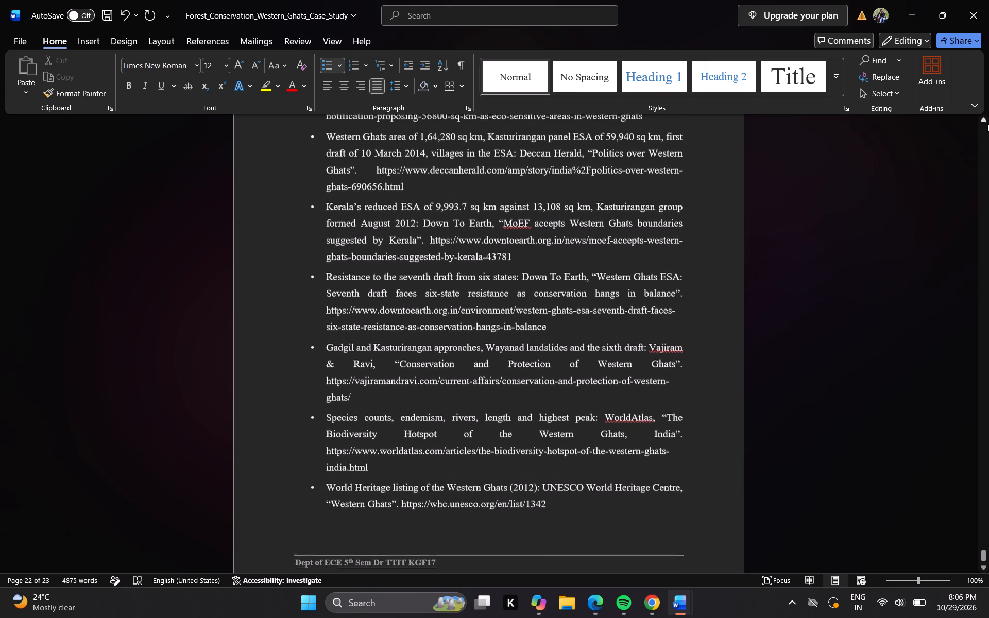
triple_click(987, 123)
triple_click(987, 123)
triple_click(987, 123)
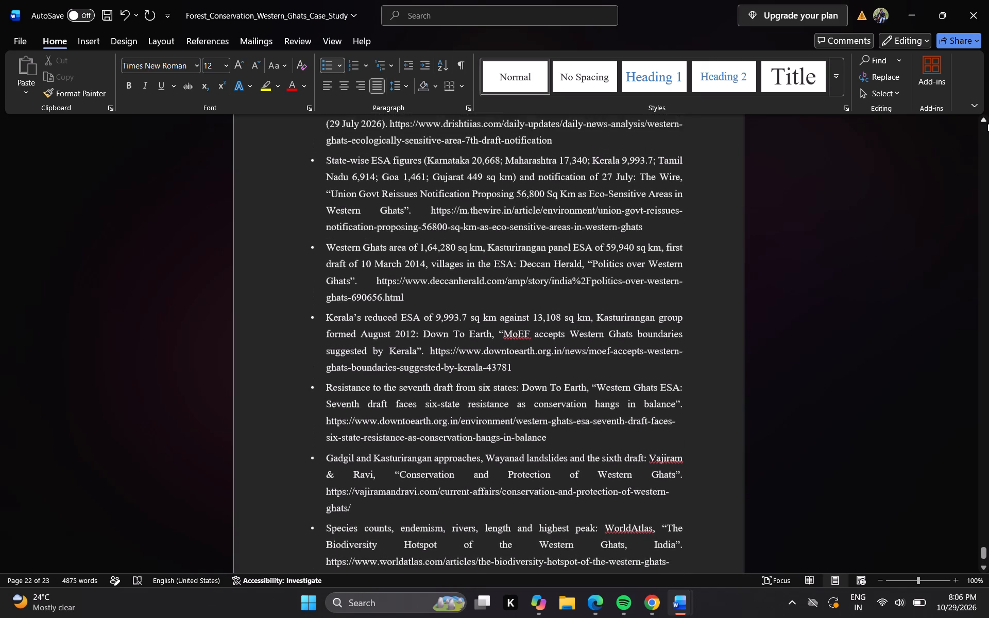
triple_click(987, 123)
triple_click(987, 123)
triple_click(987, 123)
double_click(987, 123)
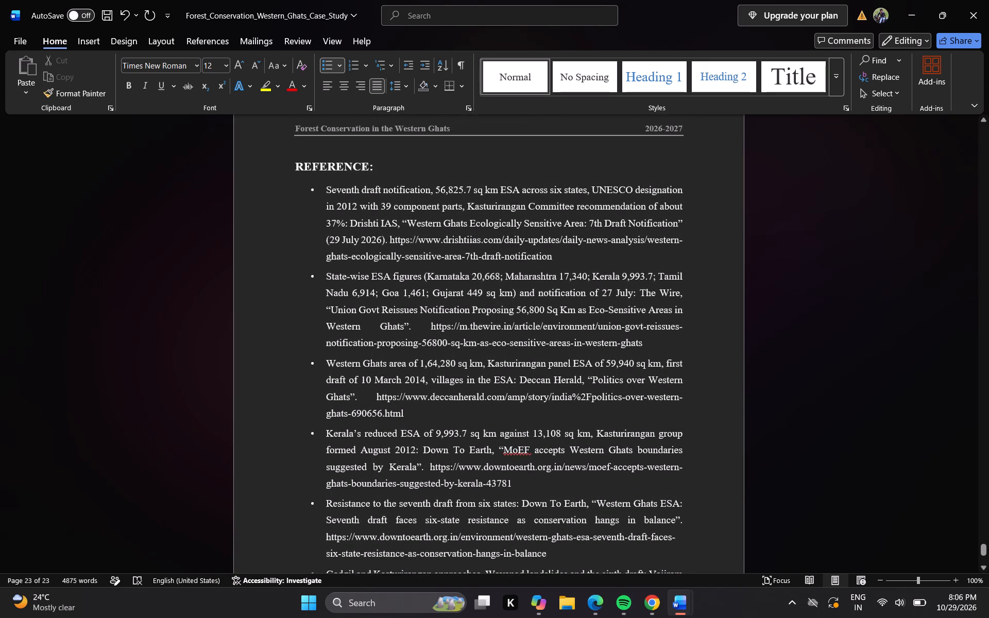
drag(387, 237, 419, 250)
drag(419, 250, 555, 251)
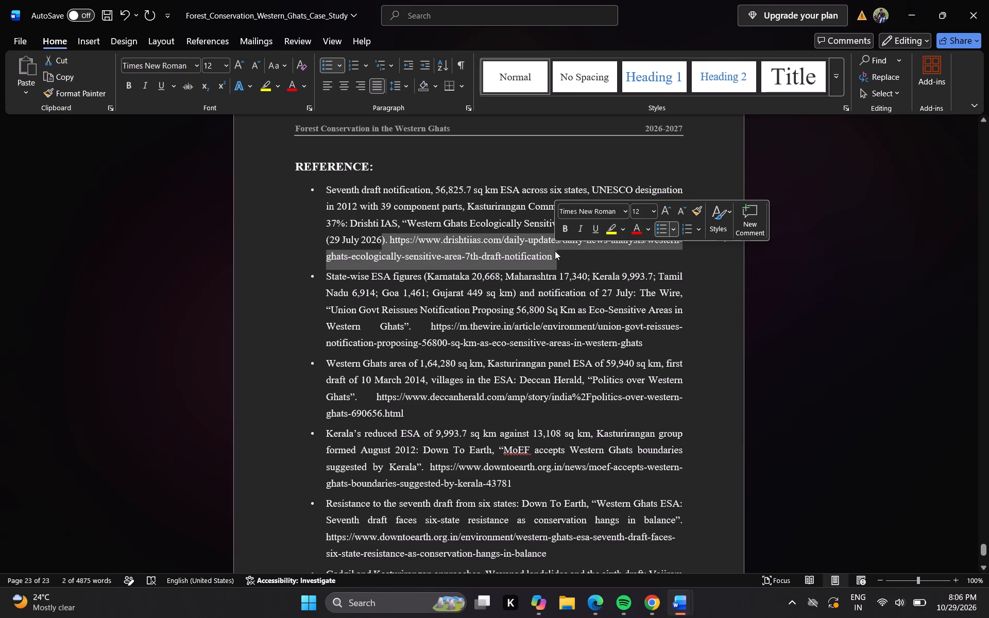
click(564, 254)
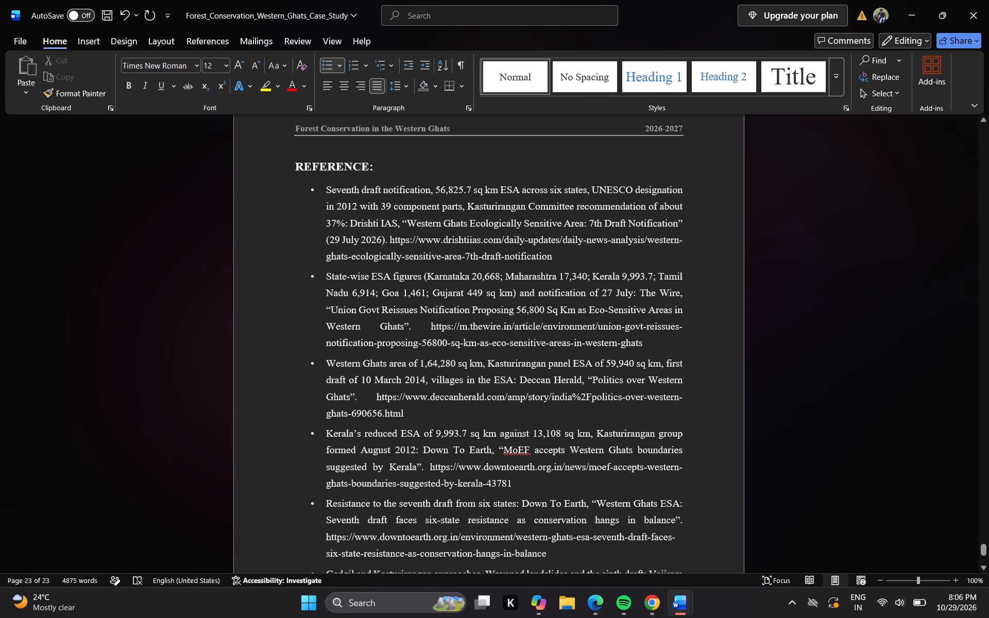
click(390, 239)
key(BackSpace)
key(BackSpace)
key(space)
key(space)
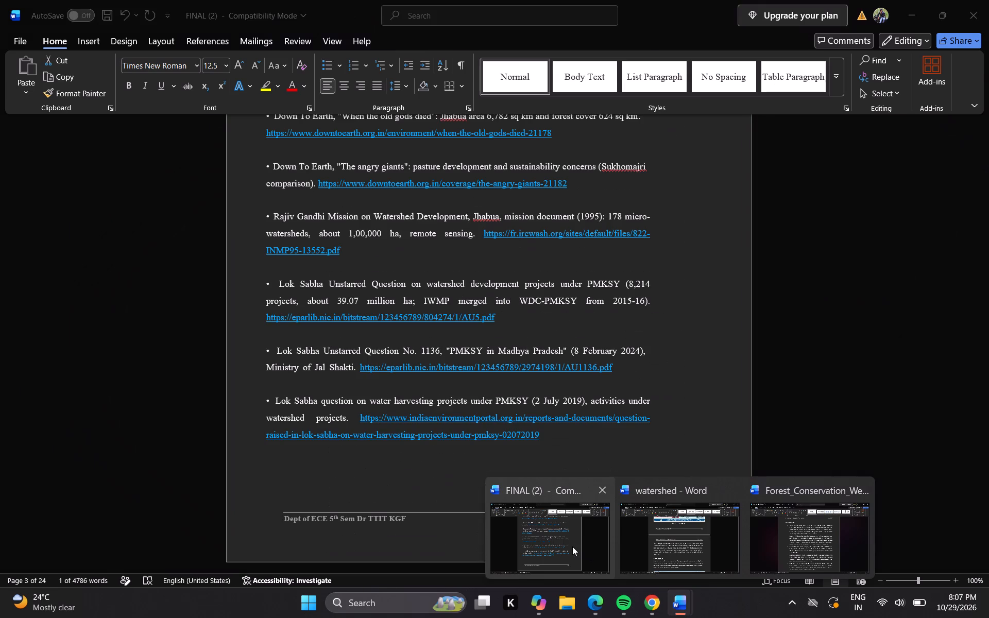
Switch to the FINAL (2) report, examine how its last references and links are formatted, and return to the Forest Conservation case study.
click(572, 546)
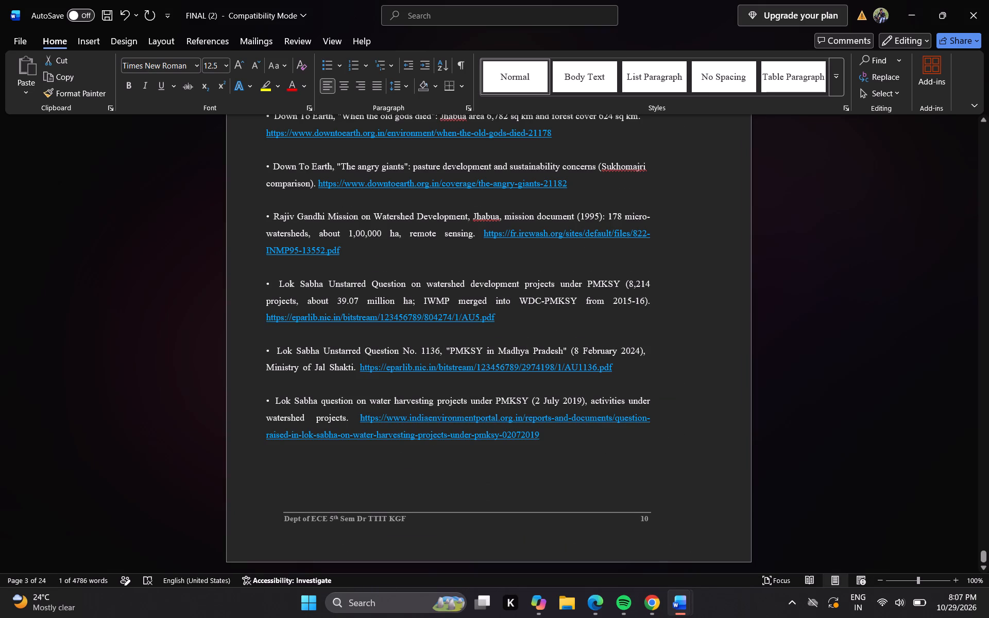
click(255, 341)
drag(255, 341, 376, 385)
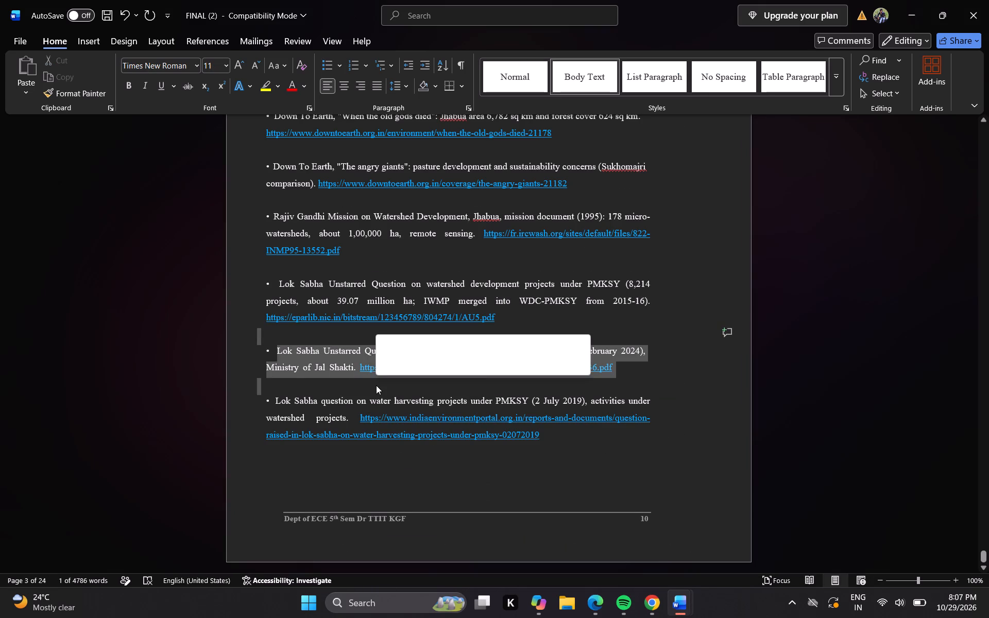
click(684, 610)
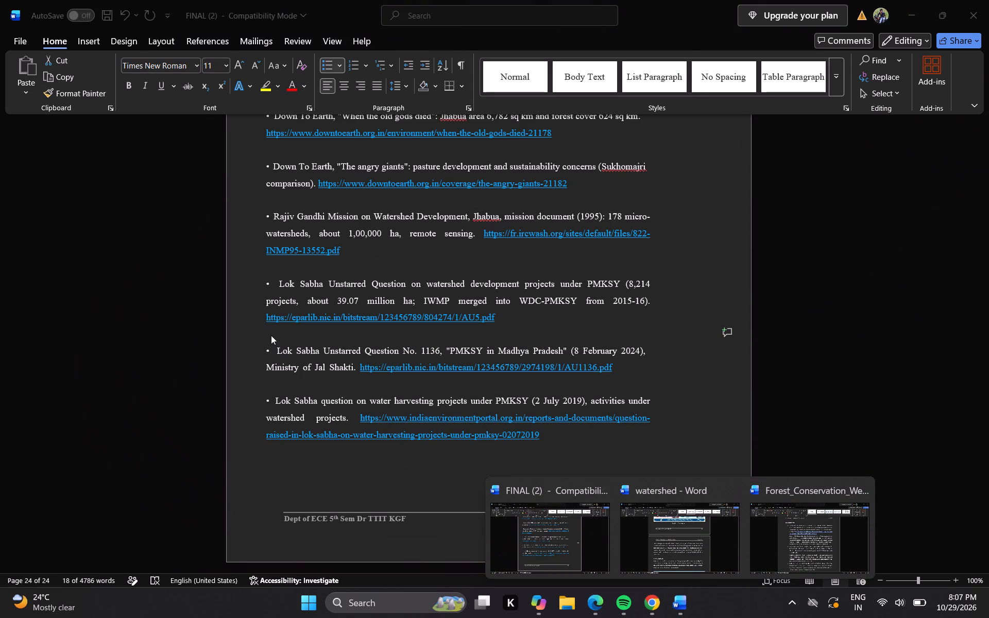
drag(262, 341, 251, 347)
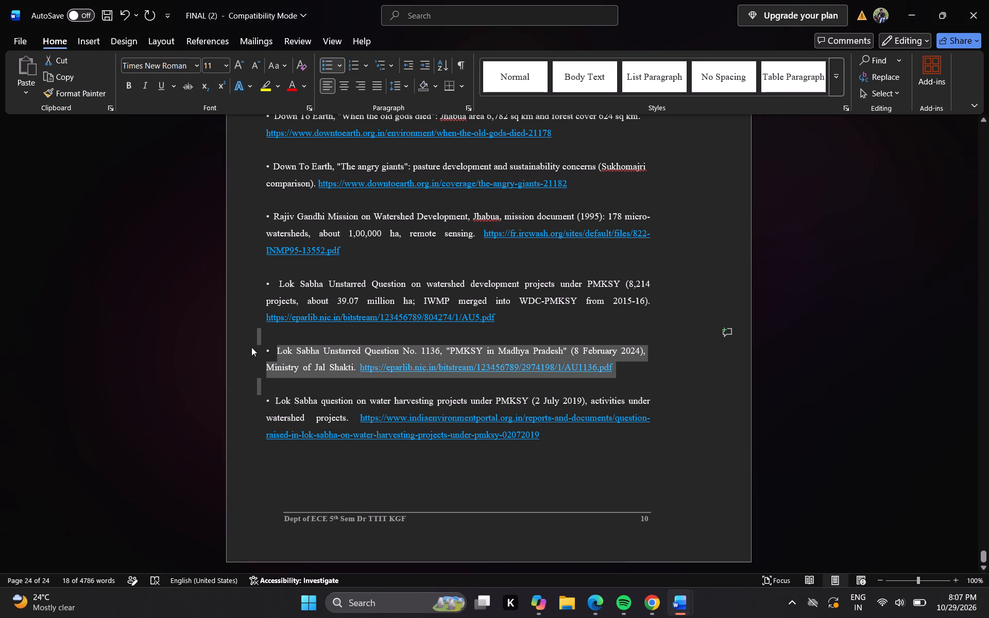
drag(251, 347, 249, 347)
click(249, 347)
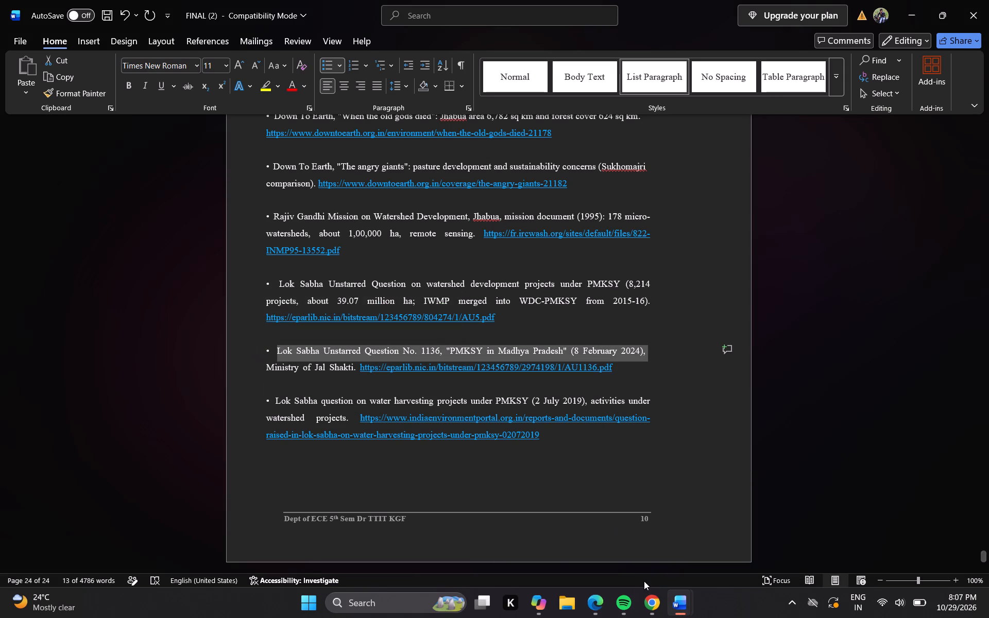
click(678, 612)
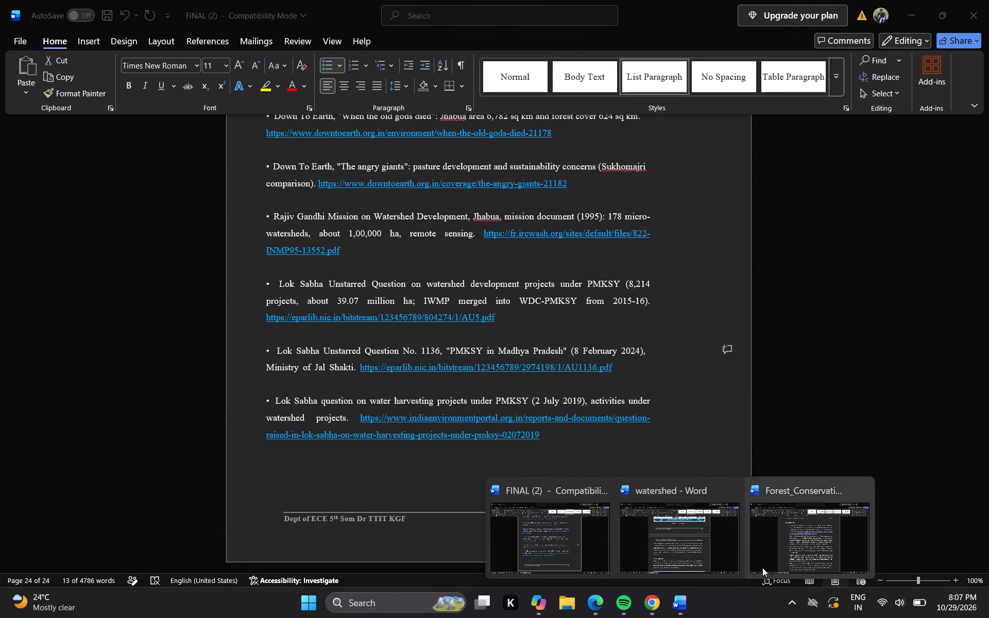
click(804, 545)
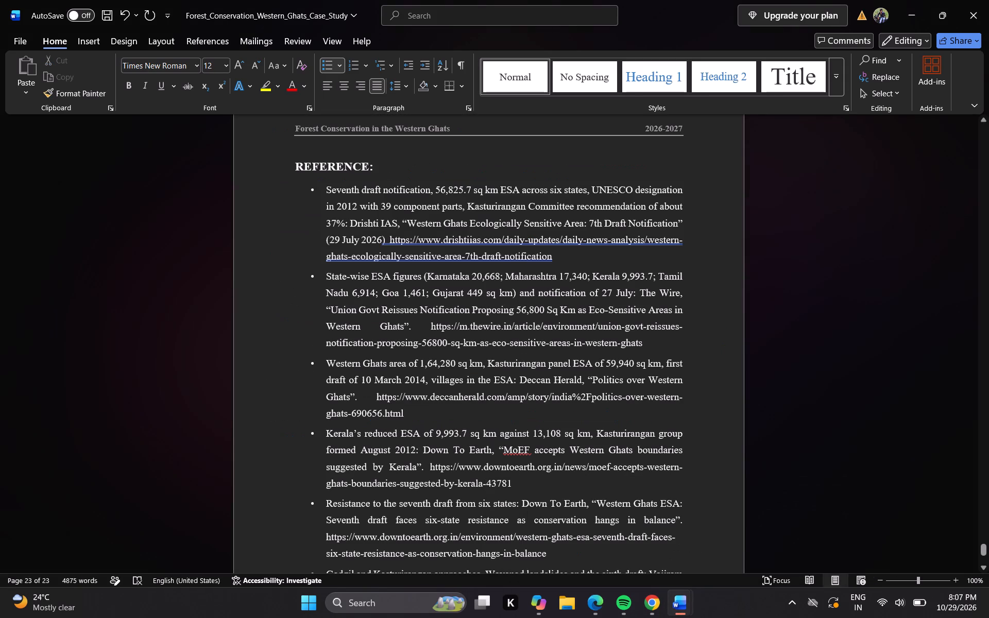
Turn the drishtiias.com address in the first reference into a hyperlink by inserting a space before "notification".
click(508, 255)
key(space)
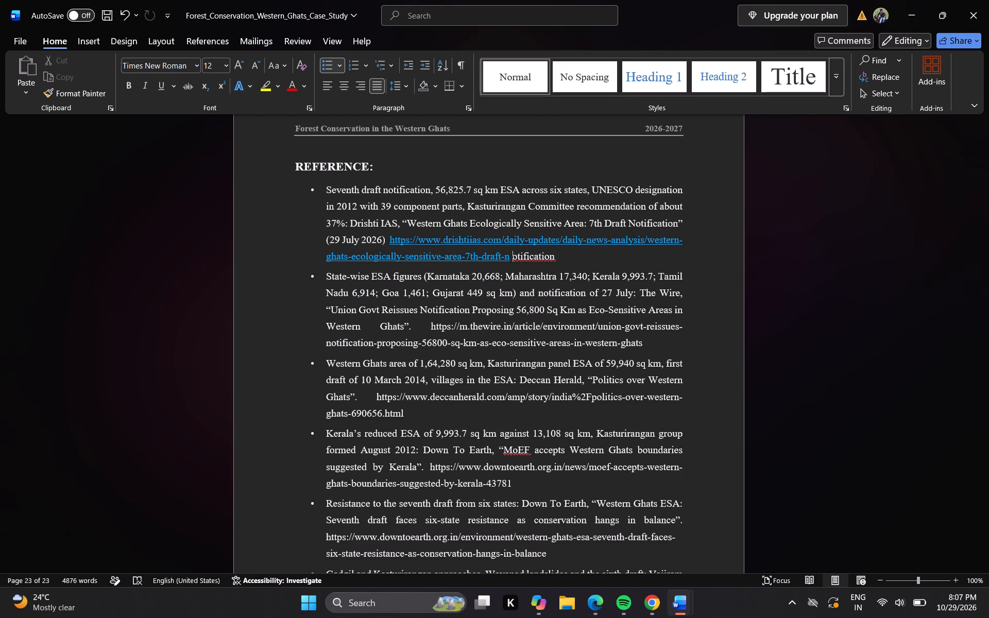
key(BackSpace)
key(BackSpace)
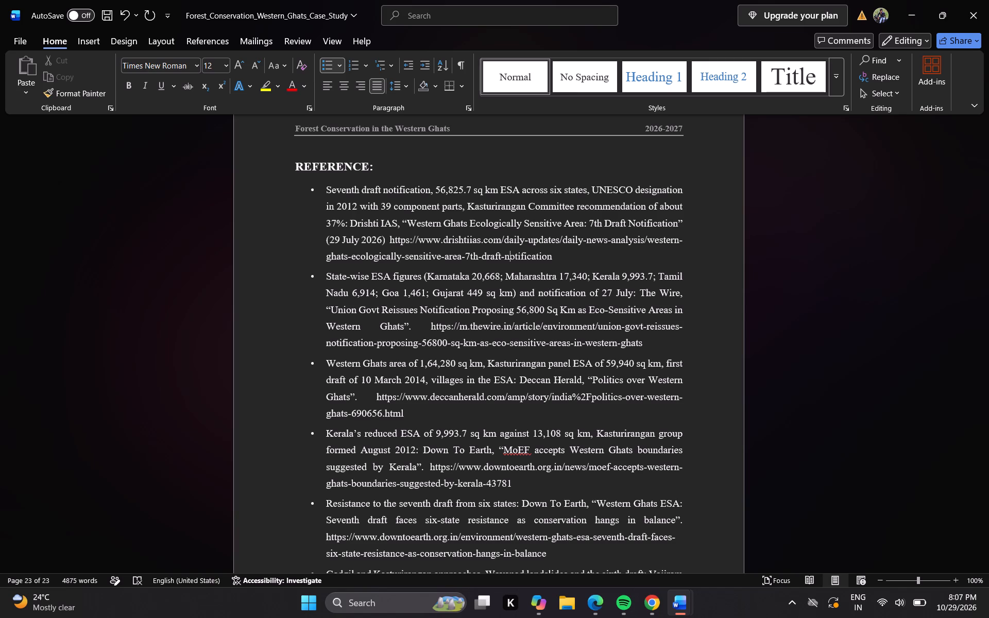
key(Left)
key(space)
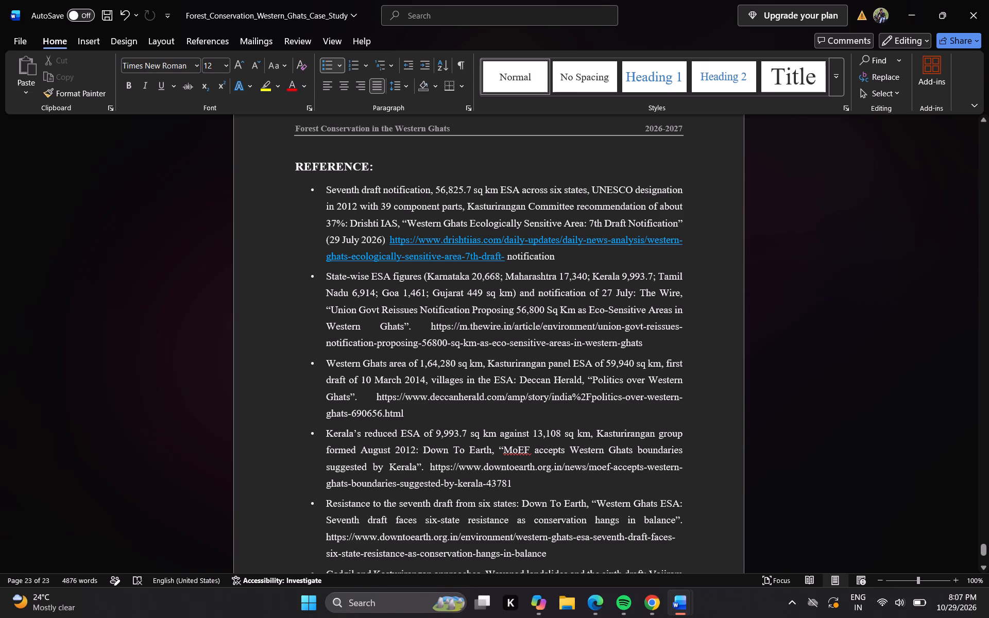
Insert a space before "ghats" at the end of the second reference's thewire.in address and revert its automatic hyperlink.
click(620, 342)
key(space)
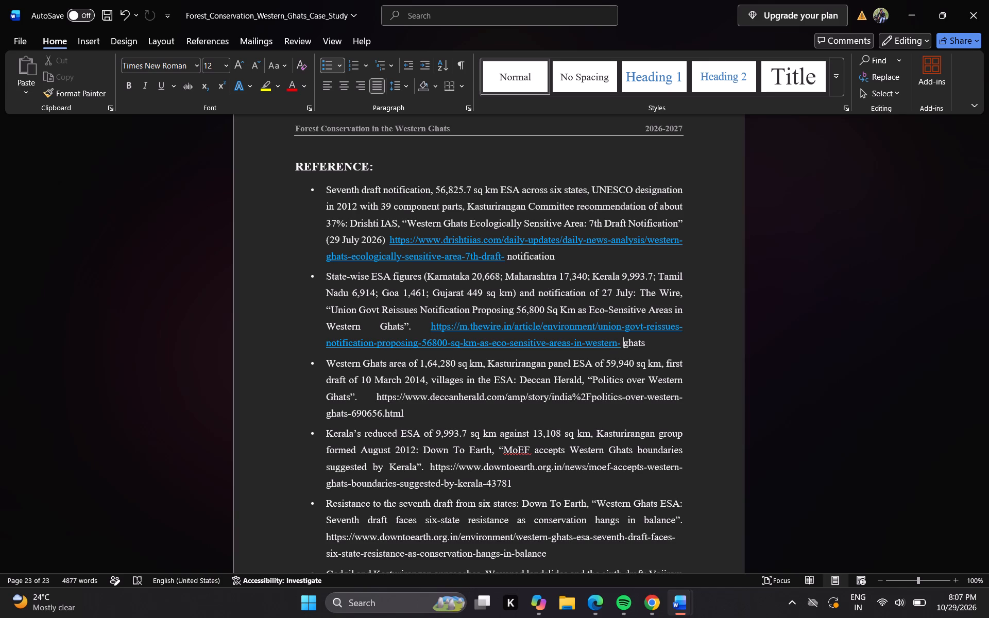
key(BackSpace)
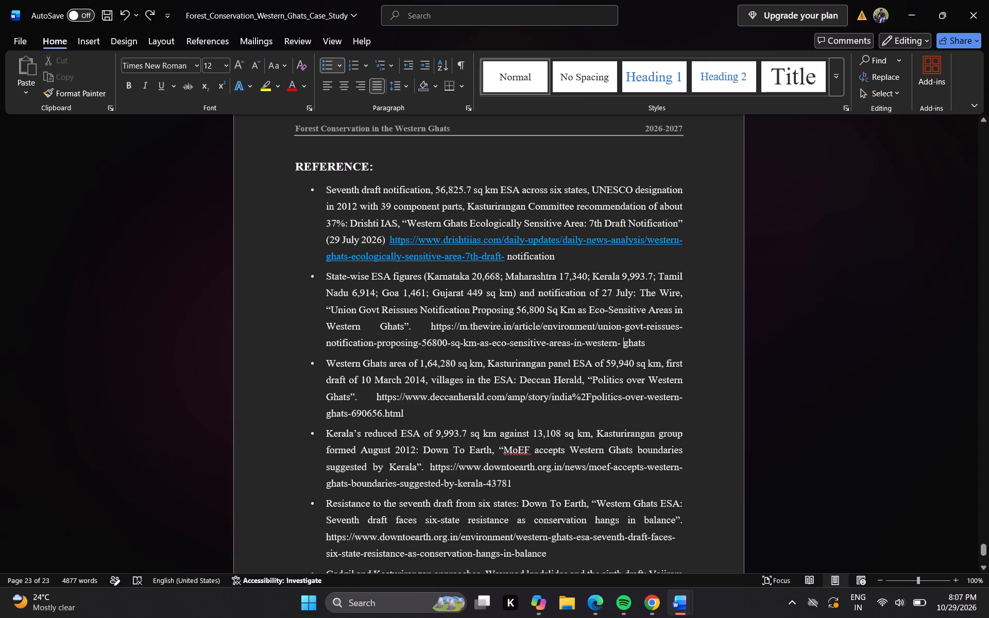
Hyperlink the deccanherald.com address and the downtoearth.org.in Kerala address by inserting a space before "html" and "-43781" respectively.
click(384, 413)
key(space)
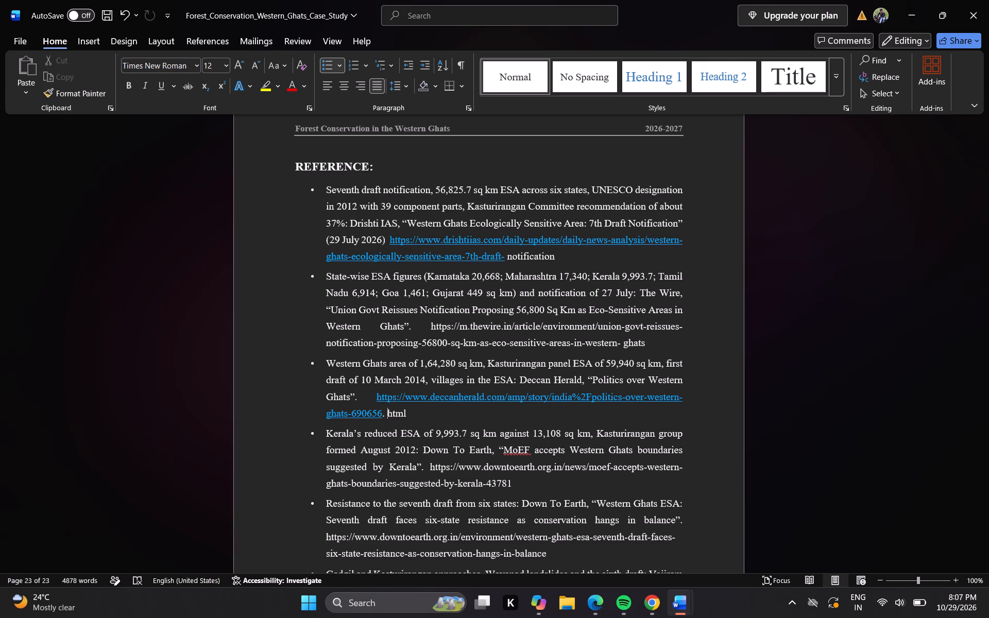
click(483, 482)
key(space)
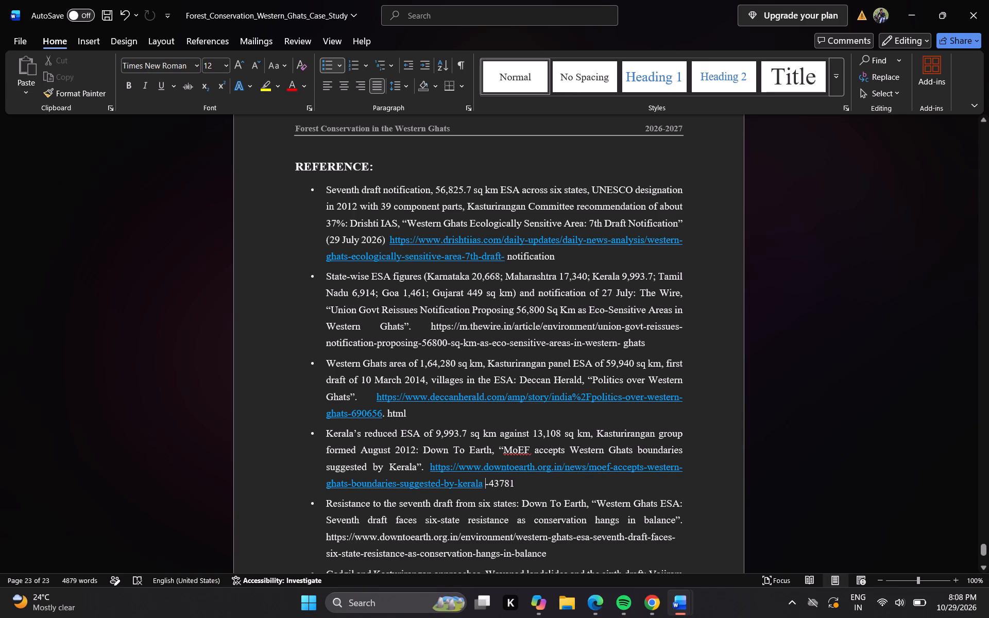
Delete the detached "html" and the space before it after the deccanherald.com link in the third reference.
click(417, 411)
key(BackSpace)
key(BackSpace)
key(BackSpace)
key(BackSpace)
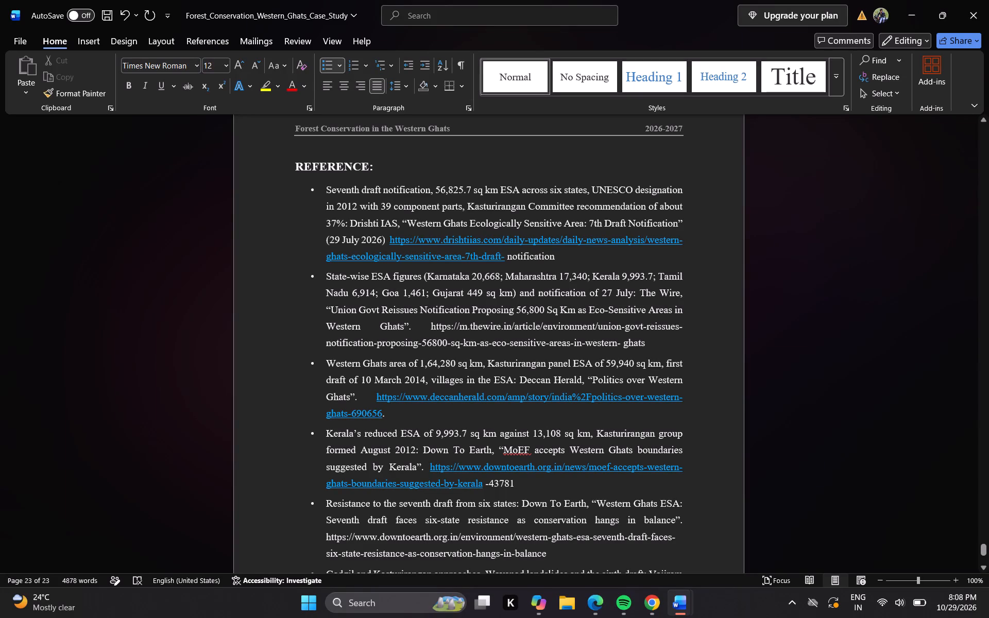
key(BackSpace)
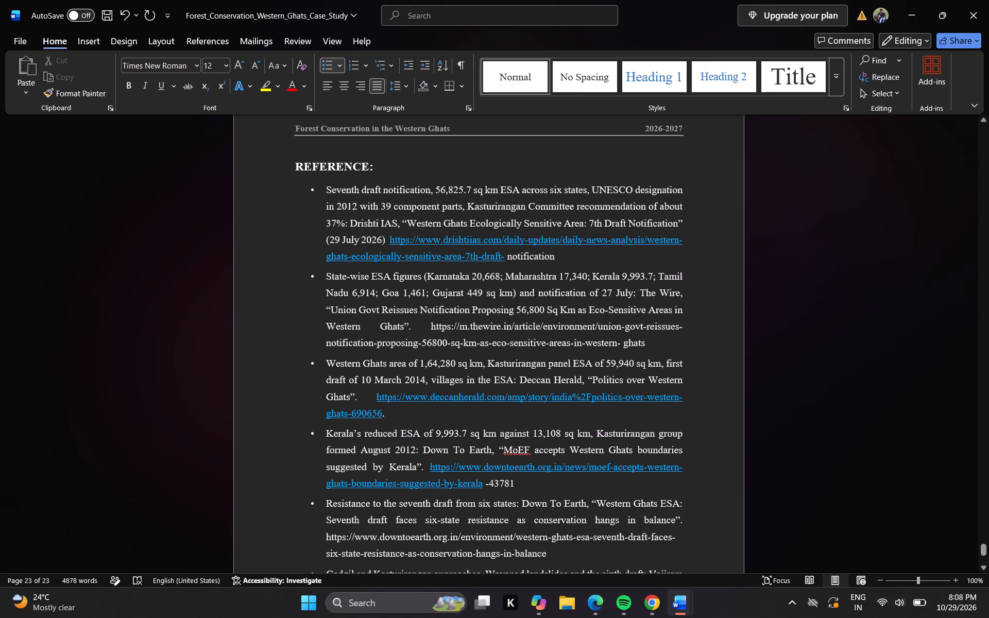
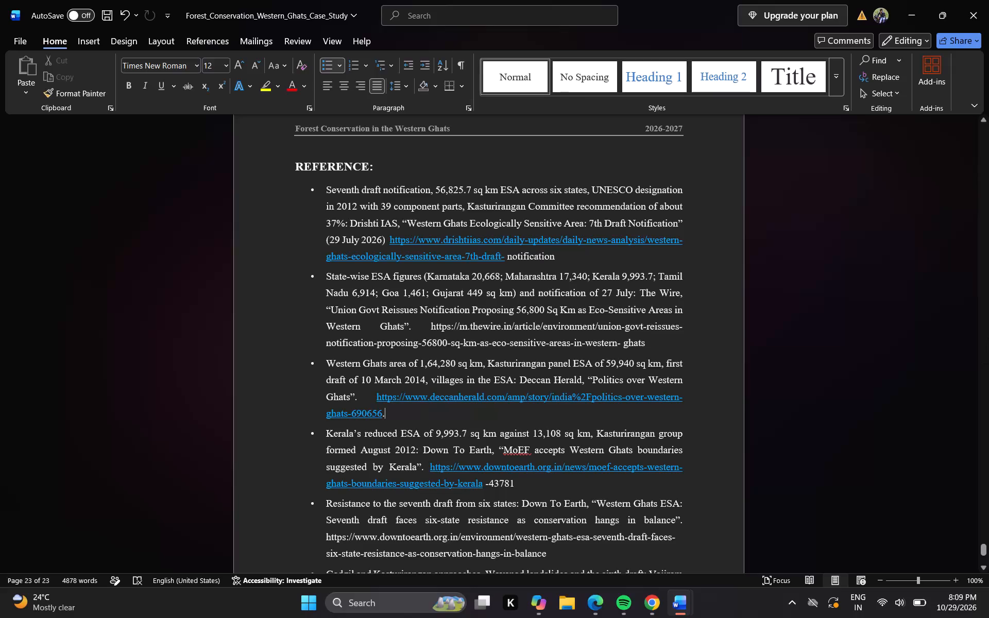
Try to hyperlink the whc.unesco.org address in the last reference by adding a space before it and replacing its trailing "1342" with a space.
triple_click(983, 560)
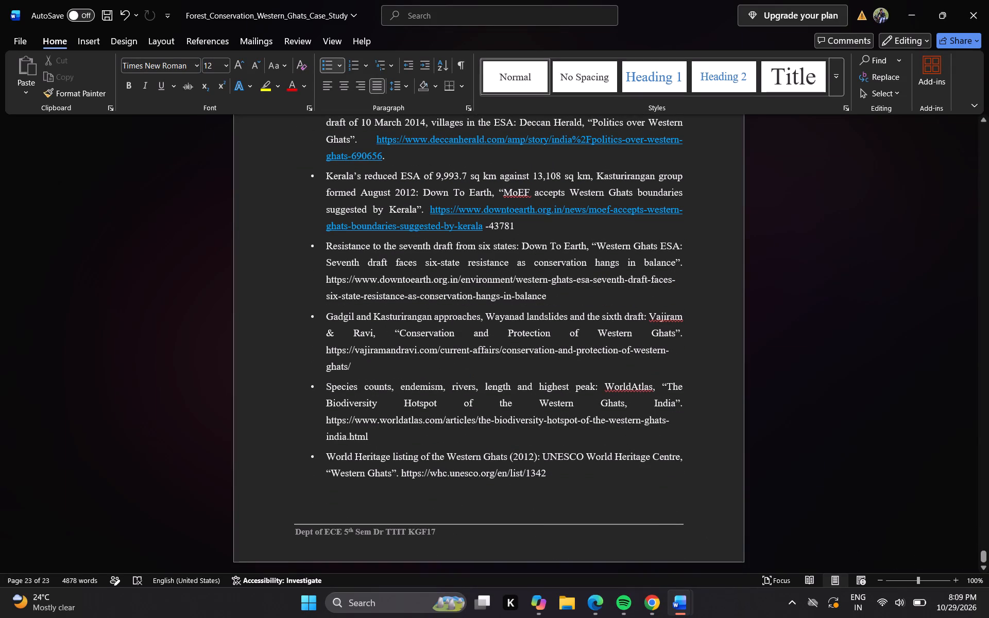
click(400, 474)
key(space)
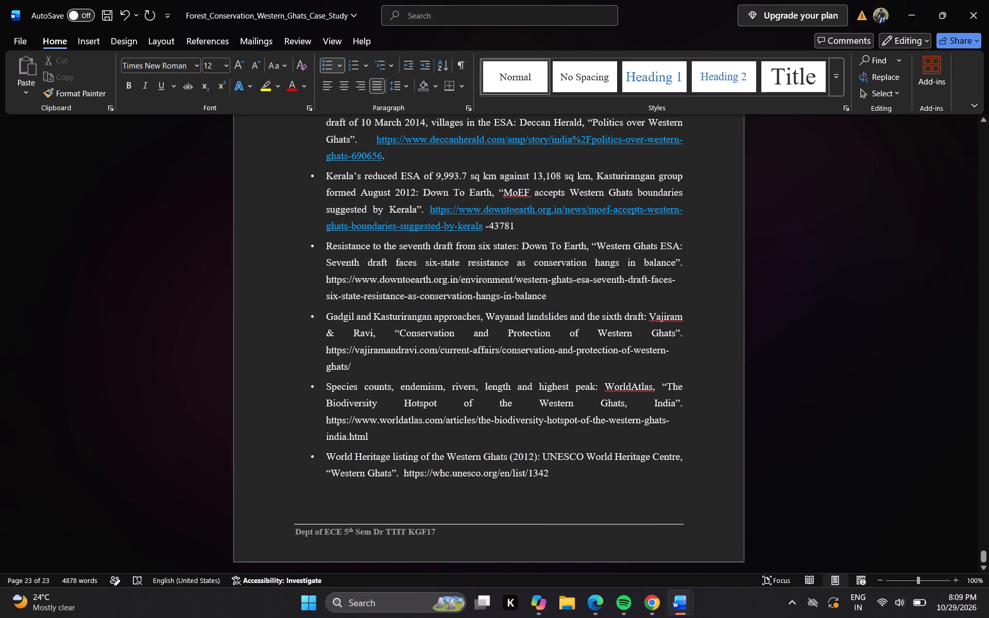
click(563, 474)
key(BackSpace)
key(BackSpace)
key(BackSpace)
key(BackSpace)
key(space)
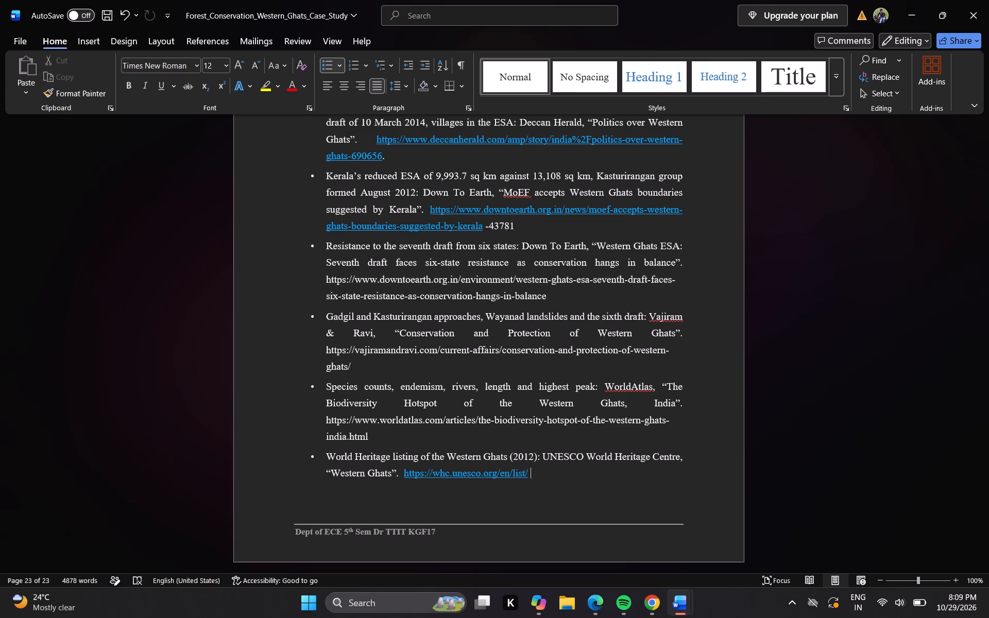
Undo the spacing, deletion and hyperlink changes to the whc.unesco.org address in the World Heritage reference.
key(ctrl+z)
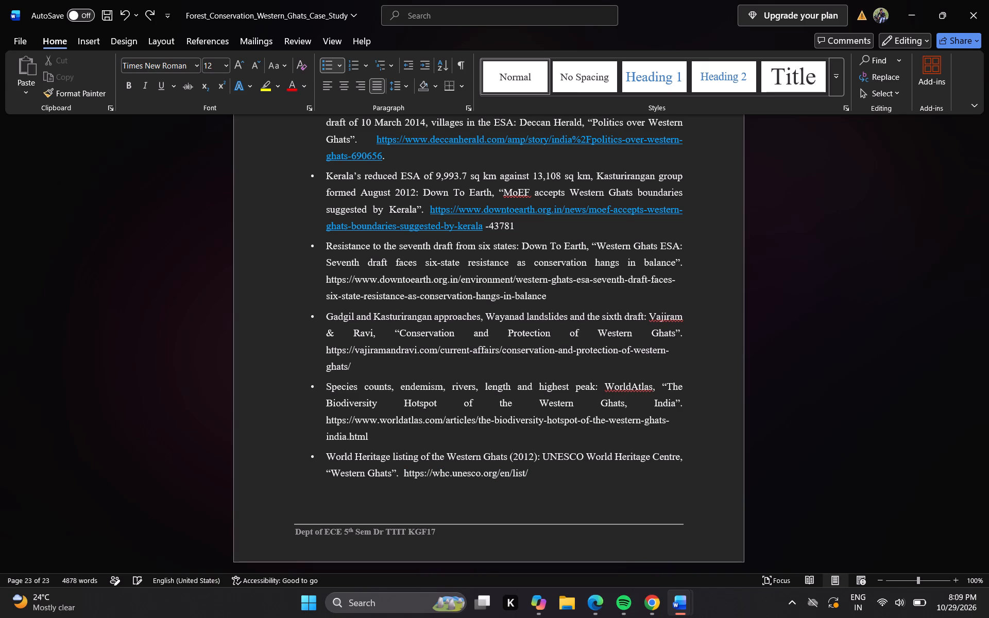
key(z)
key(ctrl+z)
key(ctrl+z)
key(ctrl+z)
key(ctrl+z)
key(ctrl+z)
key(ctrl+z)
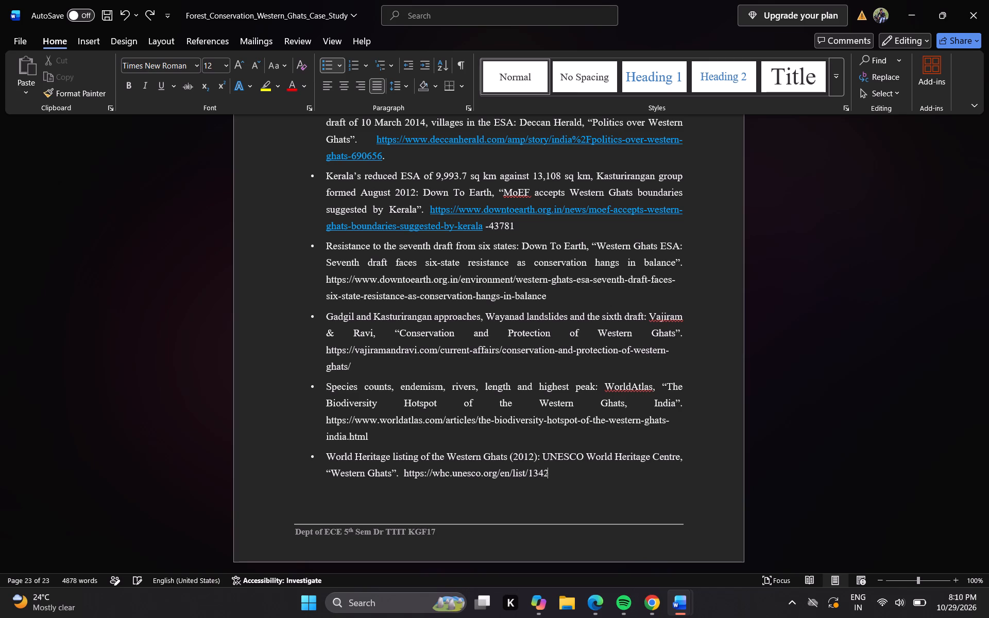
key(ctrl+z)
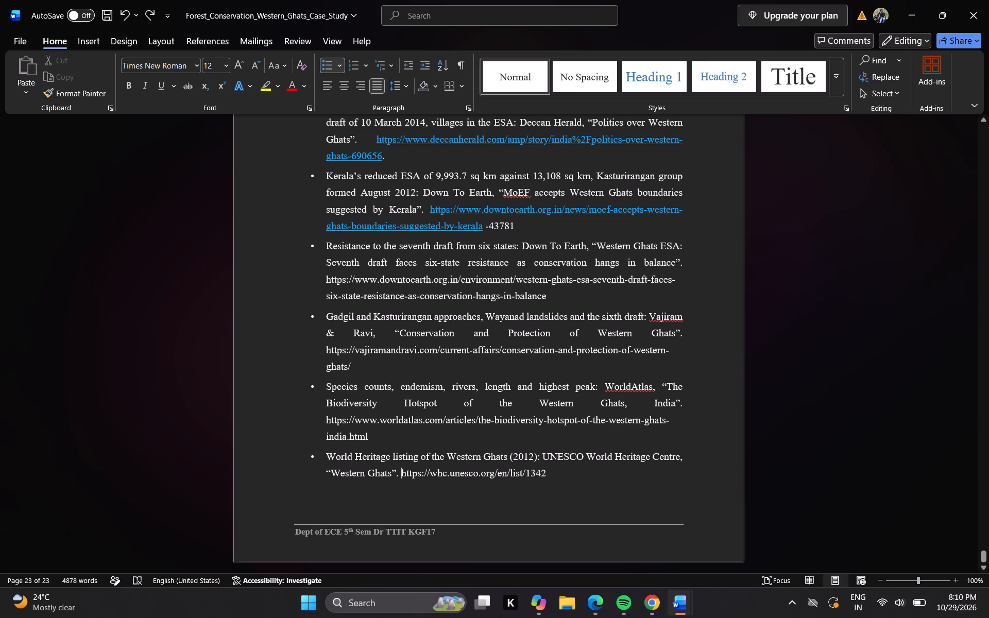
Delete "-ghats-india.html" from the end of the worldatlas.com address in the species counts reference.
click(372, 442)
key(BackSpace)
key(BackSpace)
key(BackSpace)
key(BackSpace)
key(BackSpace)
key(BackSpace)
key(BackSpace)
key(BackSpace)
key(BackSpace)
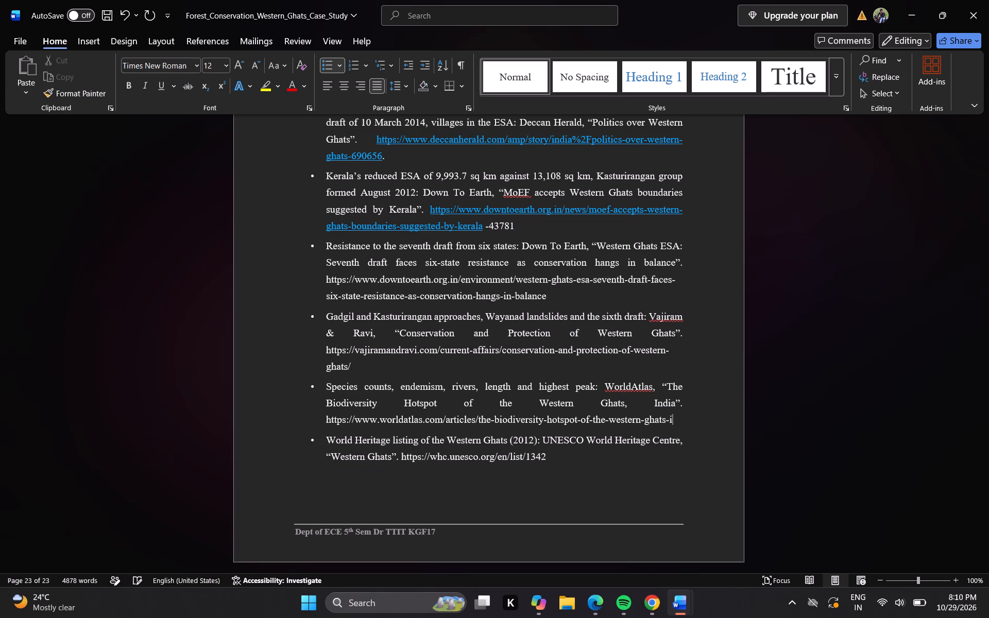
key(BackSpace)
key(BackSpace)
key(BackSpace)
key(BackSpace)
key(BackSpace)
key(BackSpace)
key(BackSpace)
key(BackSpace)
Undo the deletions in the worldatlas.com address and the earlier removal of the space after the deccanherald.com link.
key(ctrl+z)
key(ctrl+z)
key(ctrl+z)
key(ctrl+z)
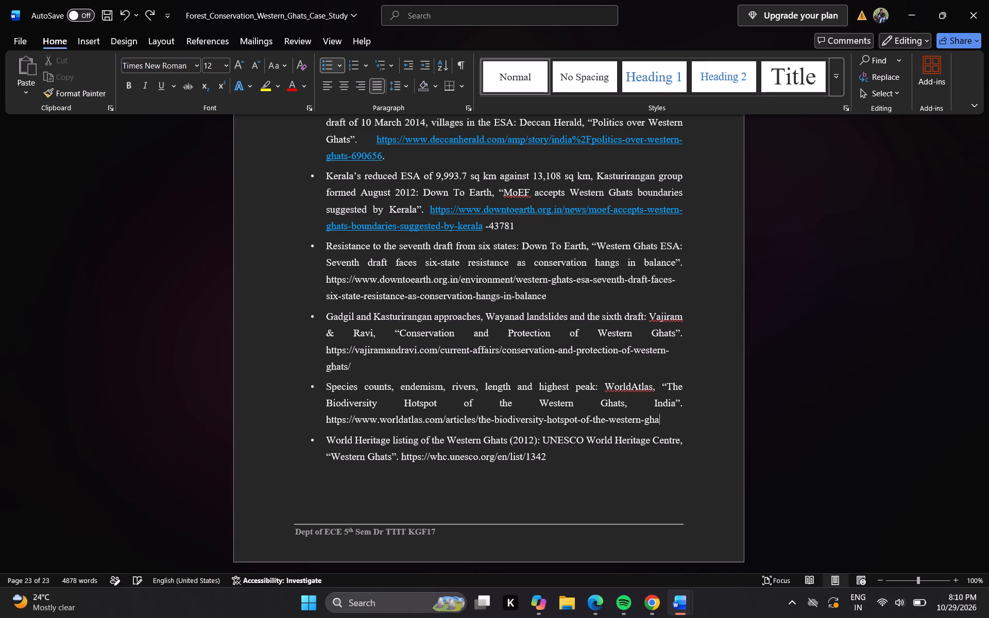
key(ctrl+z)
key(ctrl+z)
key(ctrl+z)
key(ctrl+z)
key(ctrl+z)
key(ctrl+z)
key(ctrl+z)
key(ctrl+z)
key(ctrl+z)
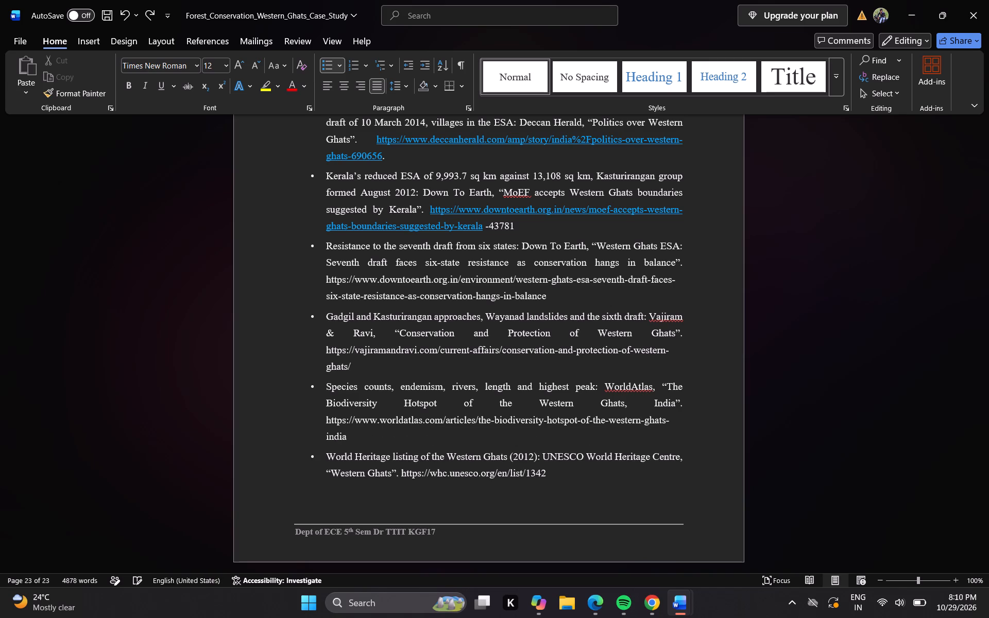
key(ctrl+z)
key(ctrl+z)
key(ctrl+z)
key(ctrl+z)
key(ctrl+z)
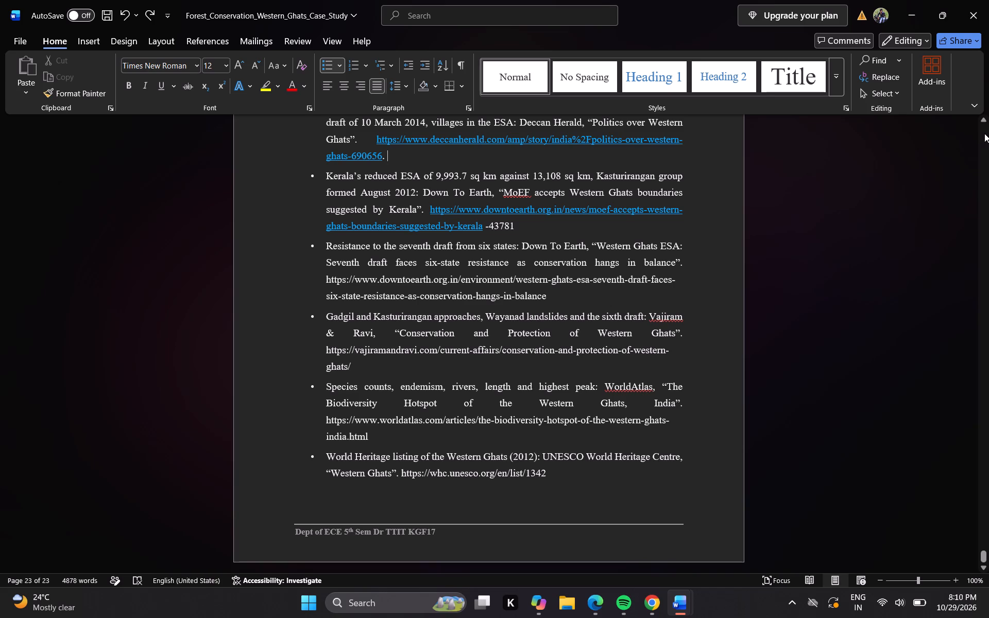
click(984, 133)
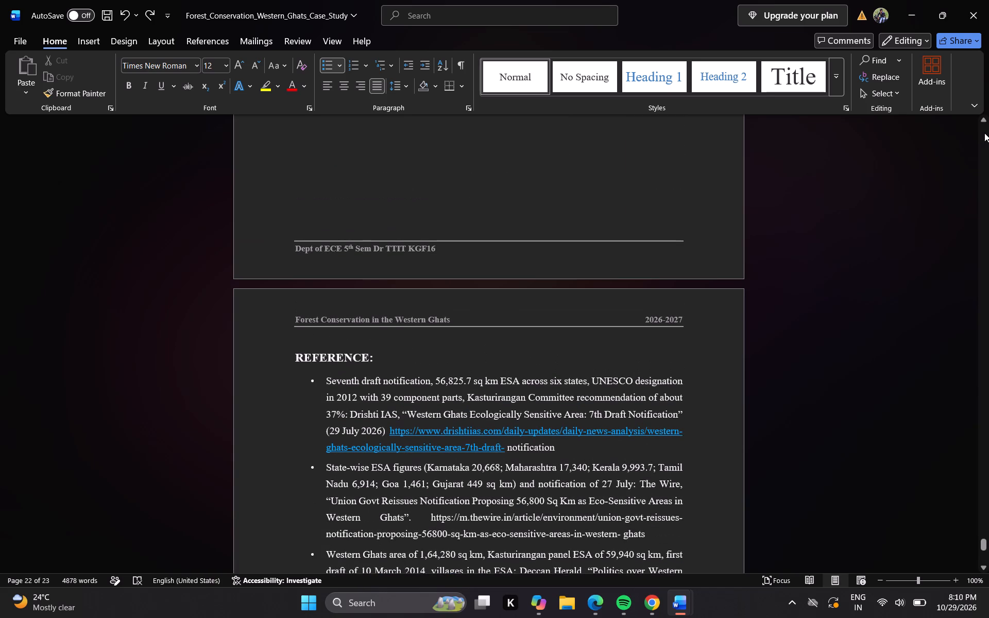
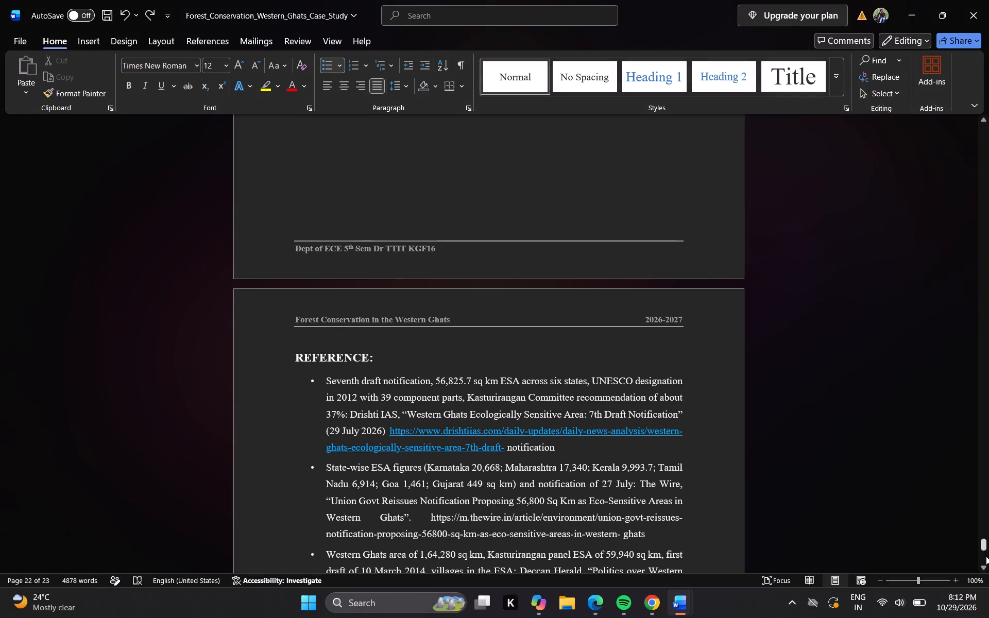
Delete all the bulleted entries under the REFERENCE heading, from the seventh draft notification through the World Heritage listing.
triple_click(984, 557)
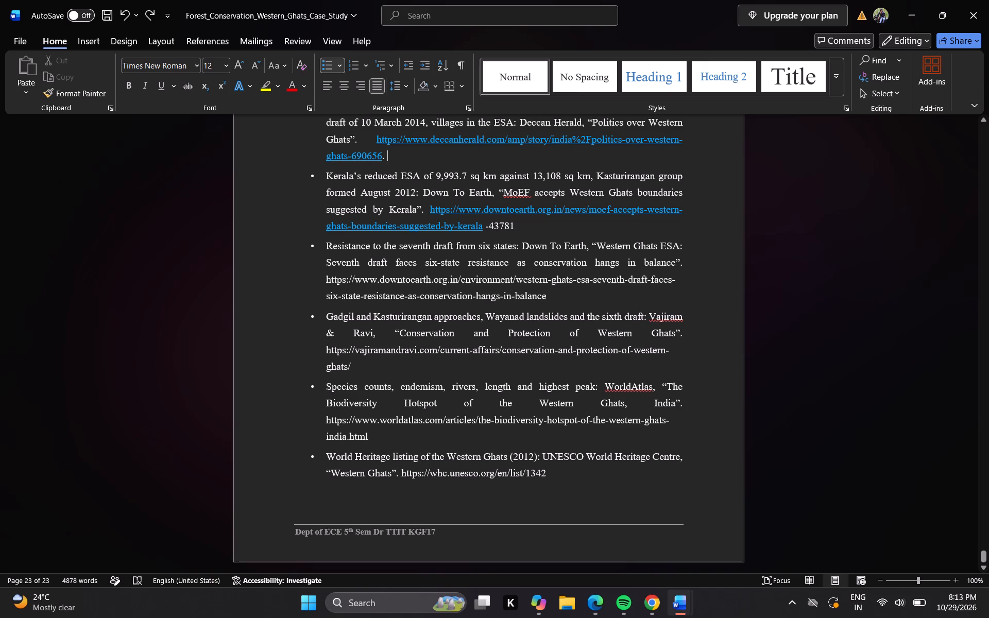
click(988, 119)
triple_click(988, 119)
triple_click(988, 119)
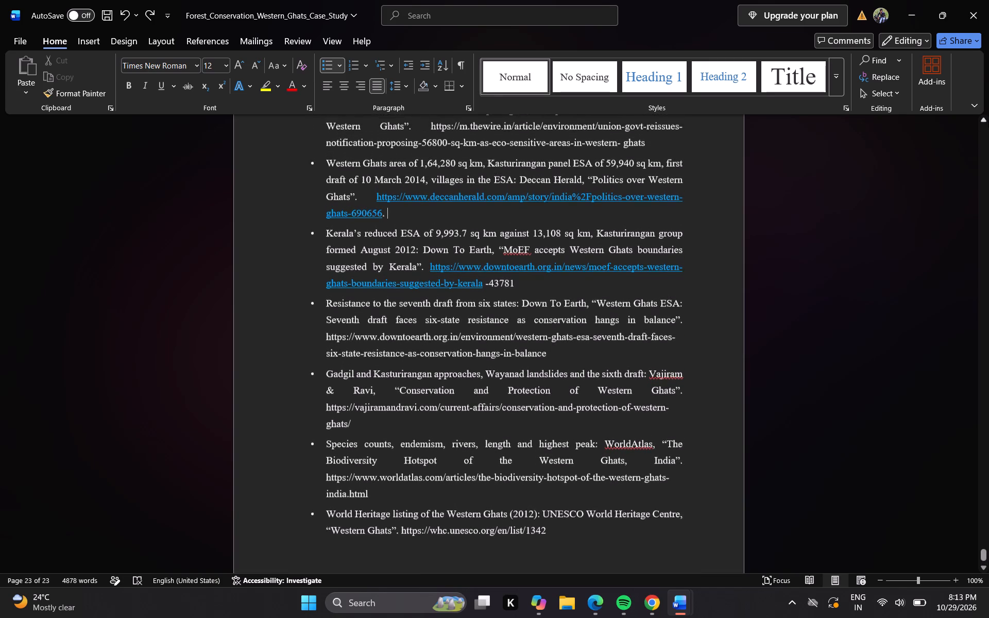
double_click(988, 119)
click(988, 122)
triple_click(988, 122)
triple_click(988, 122)
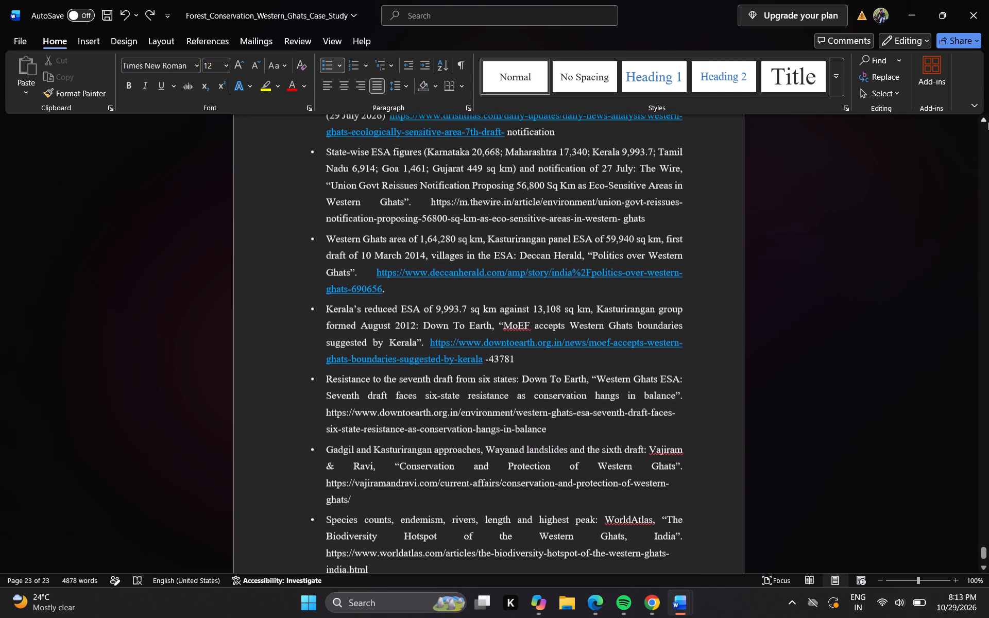
triple_click(988, 122)
triple_click(988, 122)
double_click(988, 122)
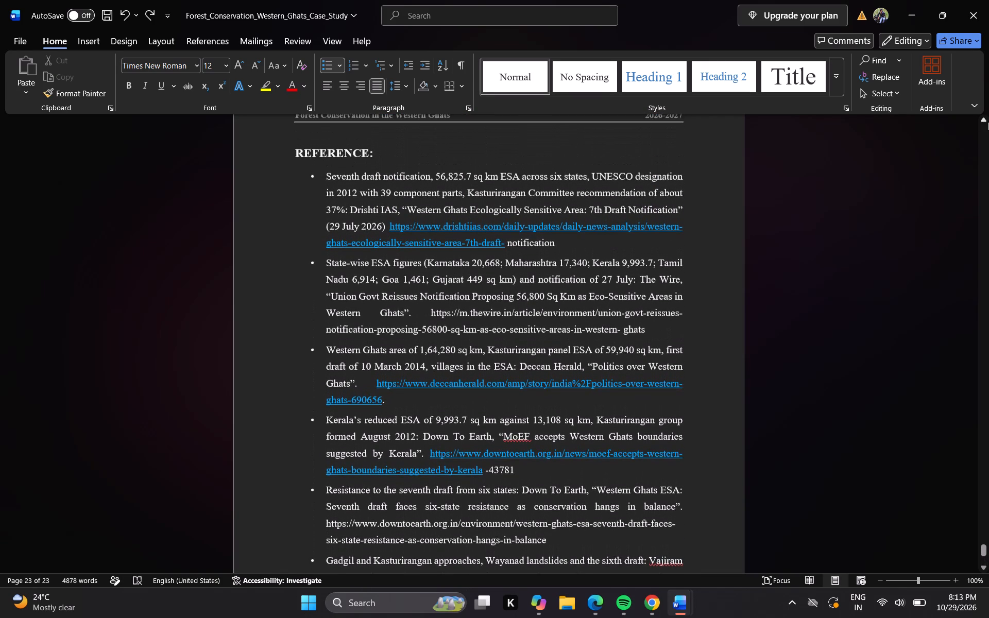
drag(305, 174, 503, 404)
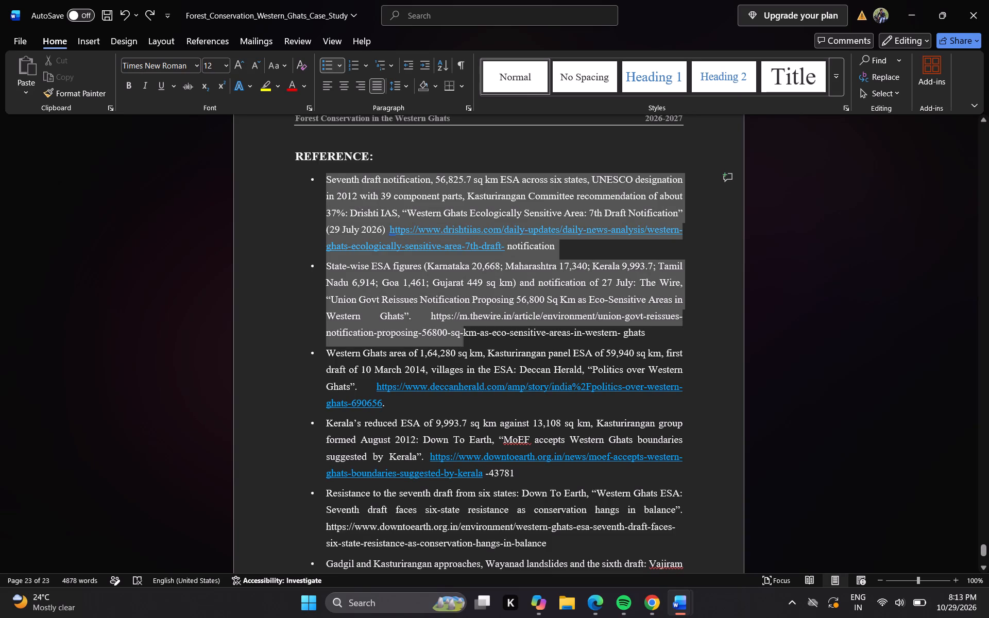
drag(503, 404, 646, 493)
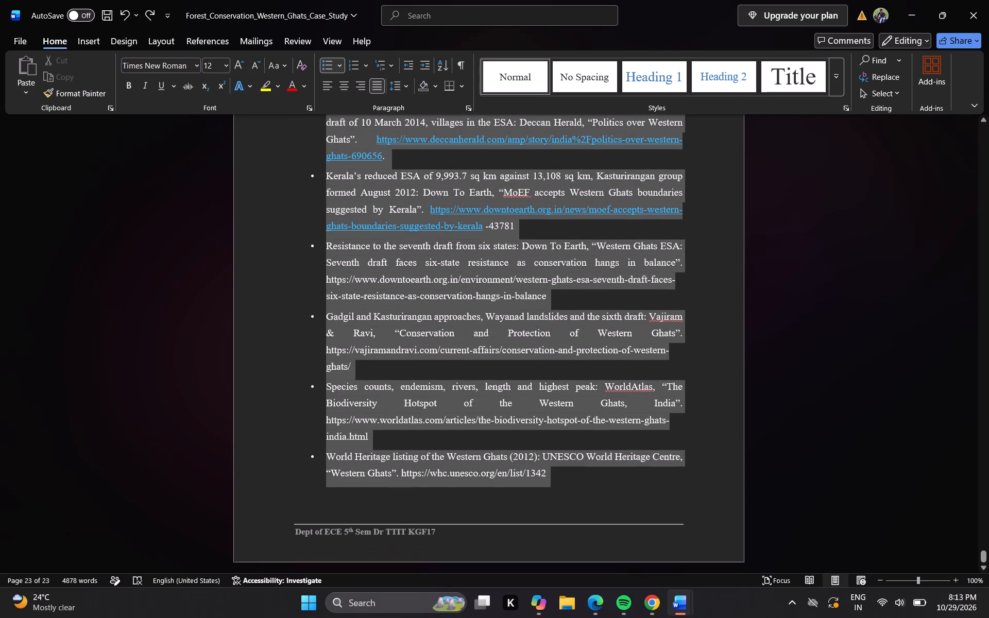
drag(646, 493, 565, 479)
key(BackSpace)
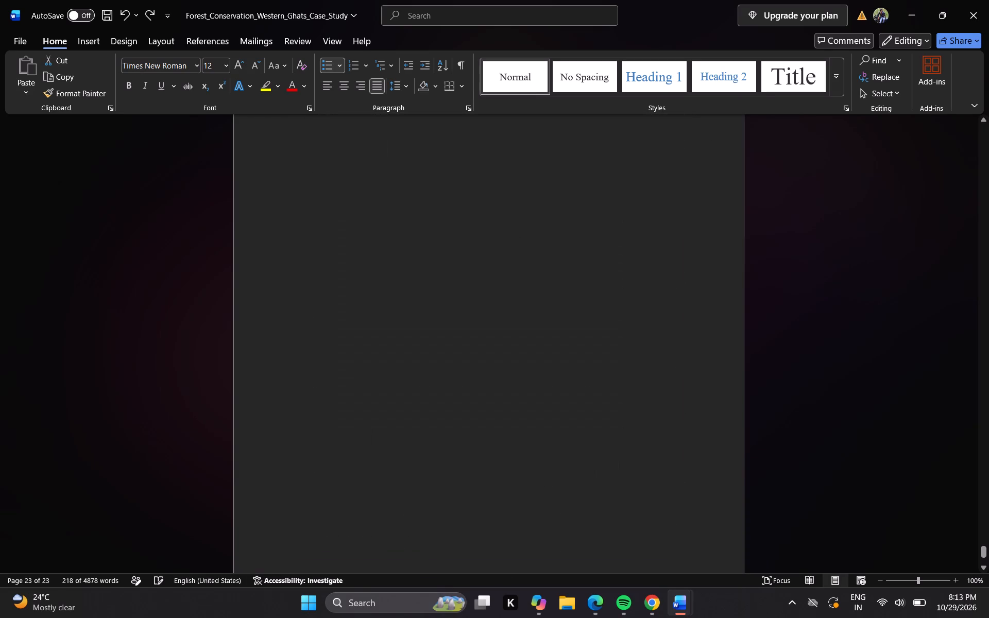
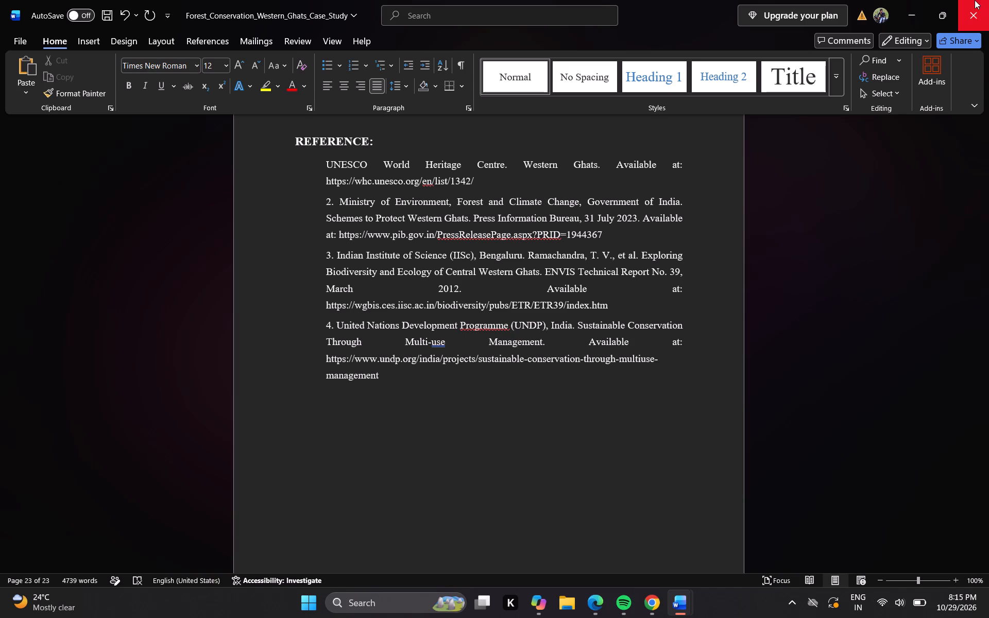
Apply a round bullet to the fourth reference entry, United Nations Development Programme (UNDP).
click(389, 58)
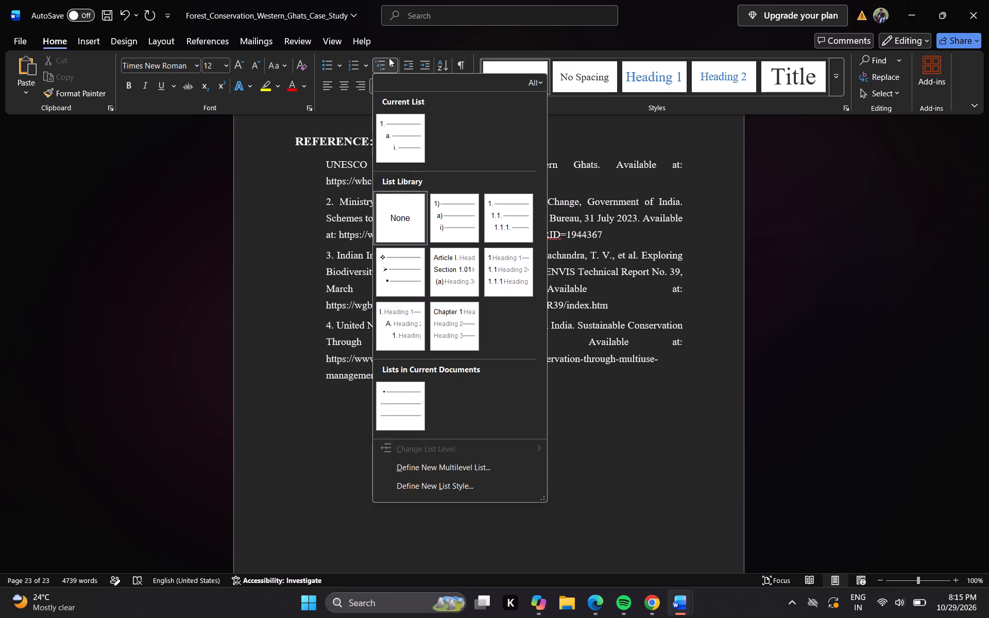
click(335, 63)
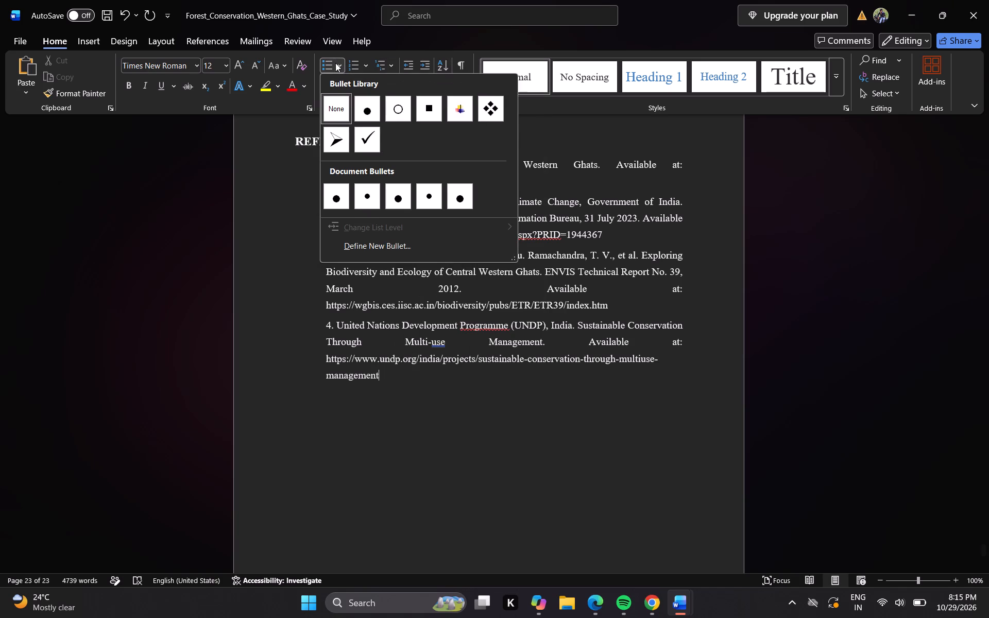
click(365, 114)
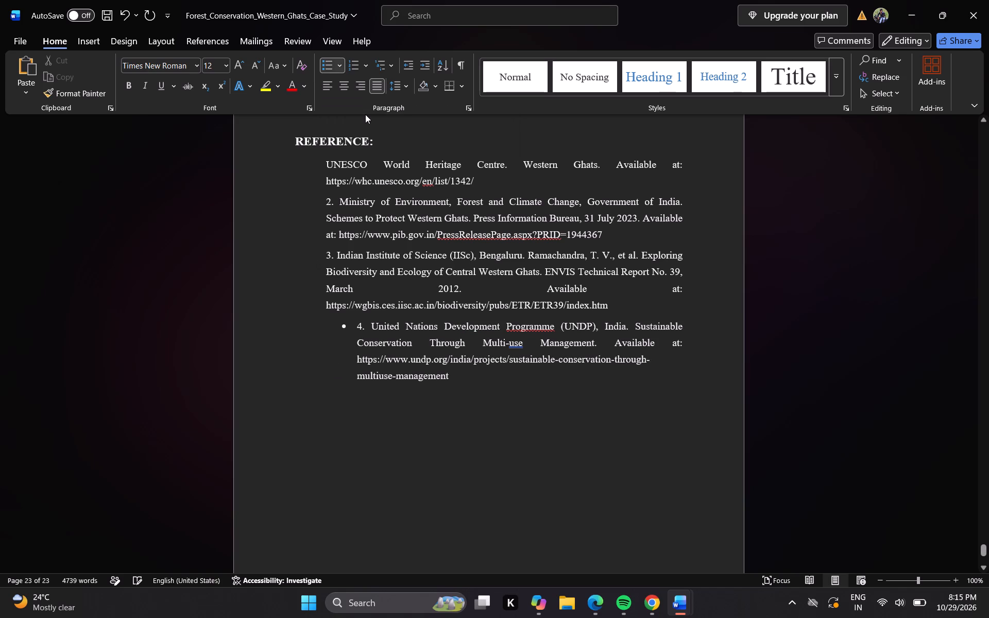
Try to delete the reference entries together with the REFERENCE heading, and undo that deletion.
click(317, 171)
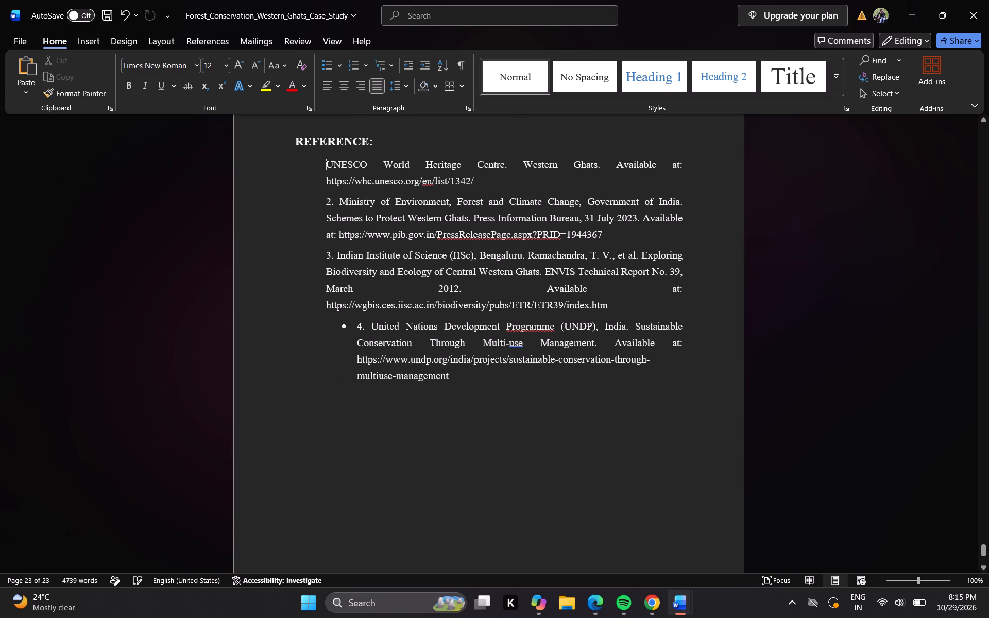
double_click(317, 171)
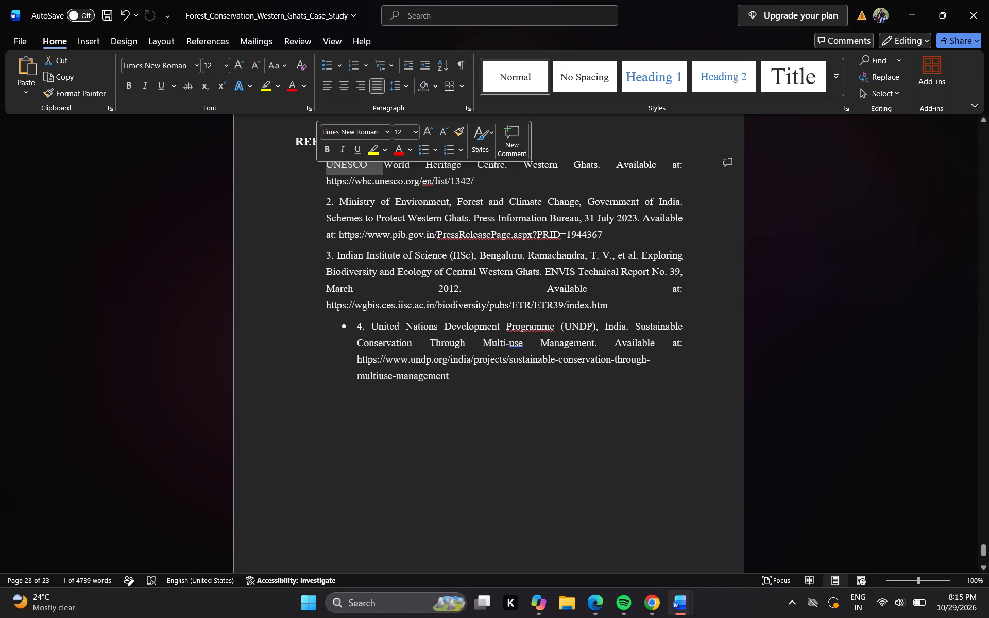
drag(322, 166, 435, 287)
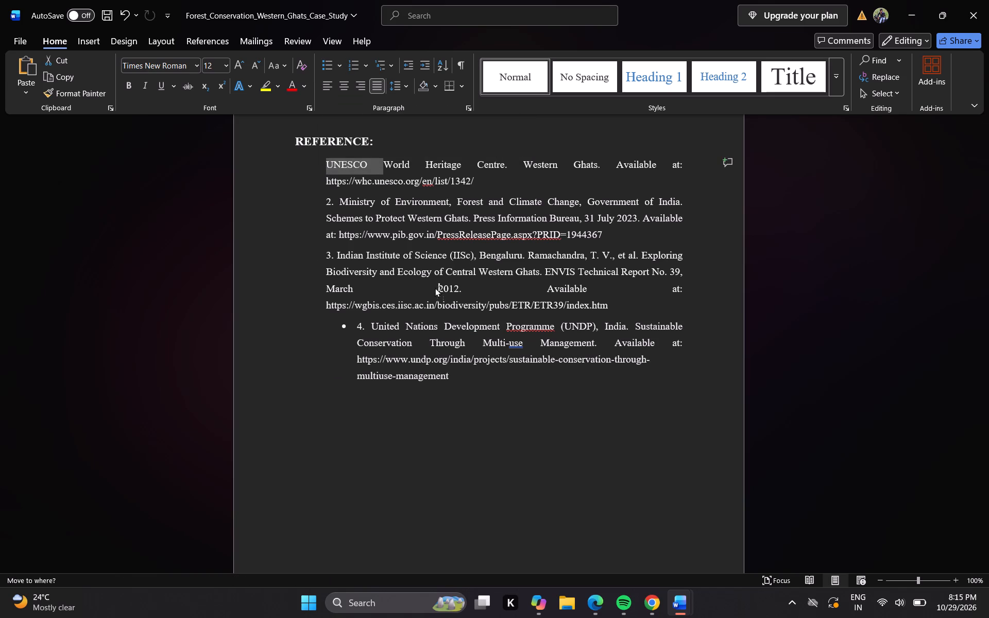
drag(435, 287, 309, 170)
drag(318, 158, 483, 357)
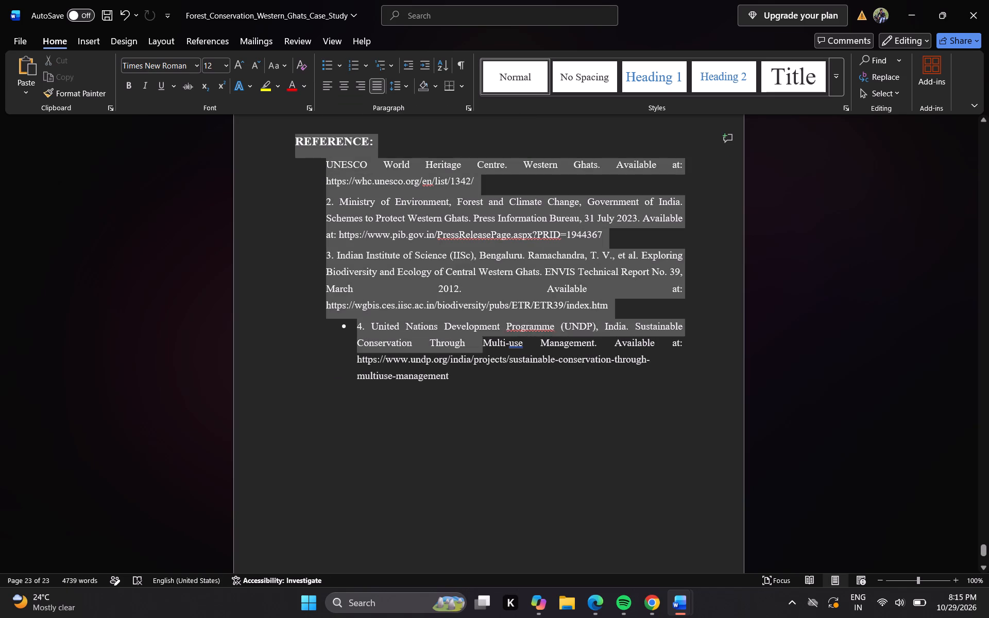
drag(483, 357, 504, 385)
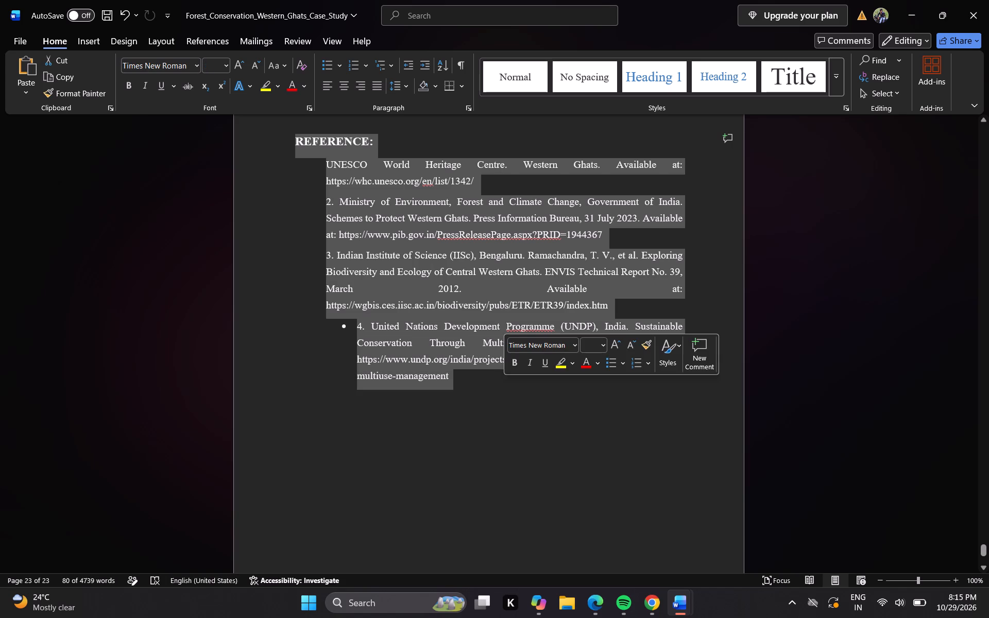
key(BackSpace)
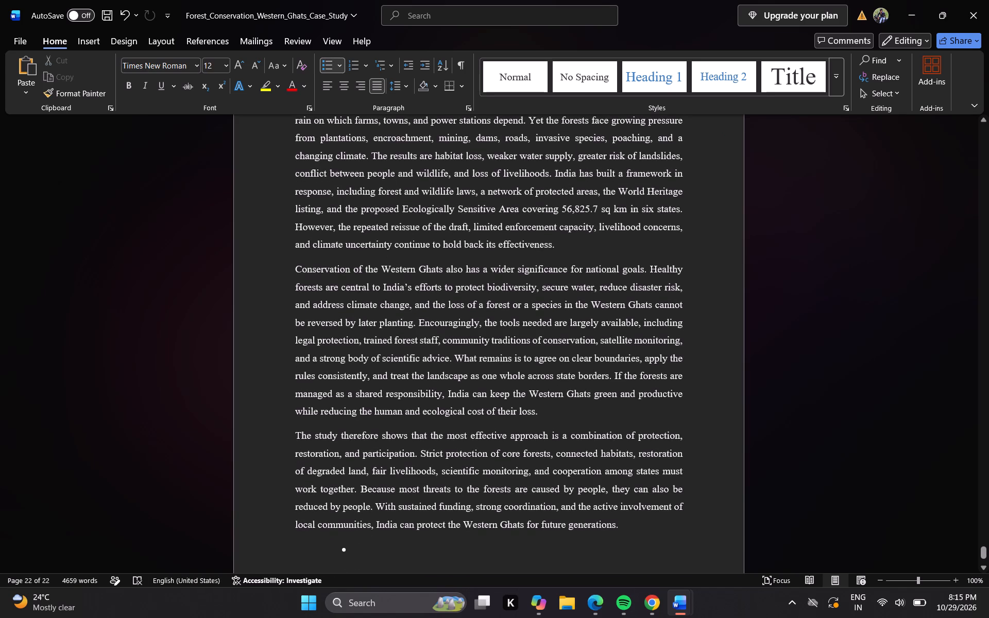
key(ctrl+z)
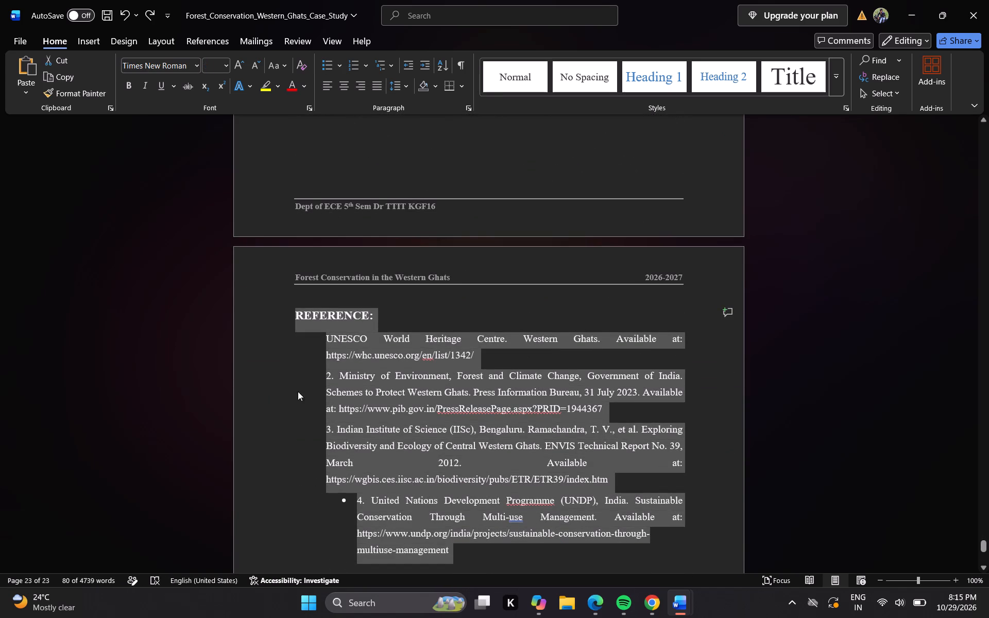
Delete the four indented entries under the REFERENCE heading and clear the leftover bullet and indent, keeping the heading.
click(252, 384)
click(295, 392)
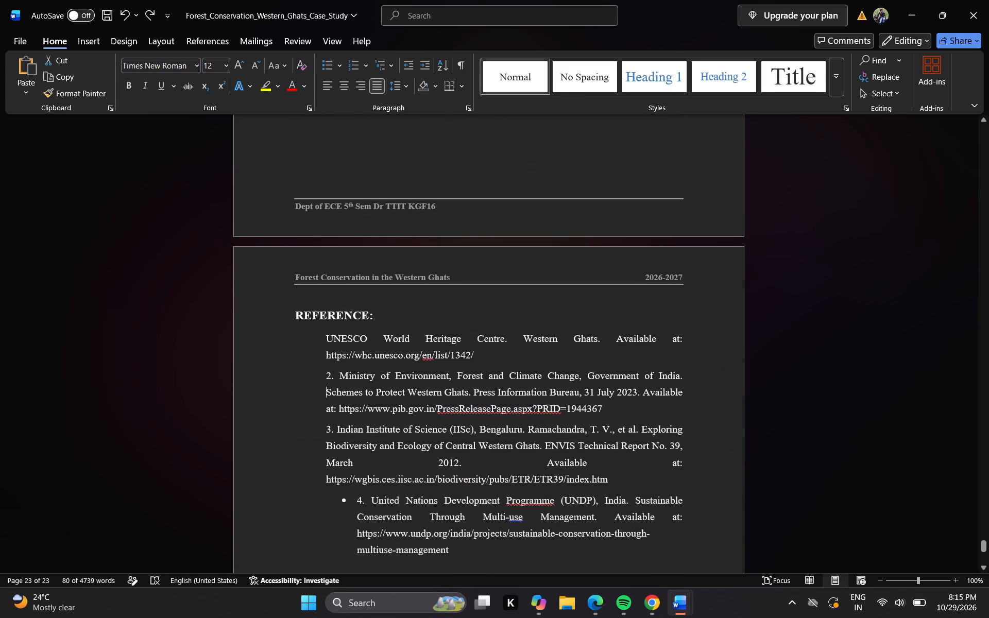
drag(324, 343, 484, 486)
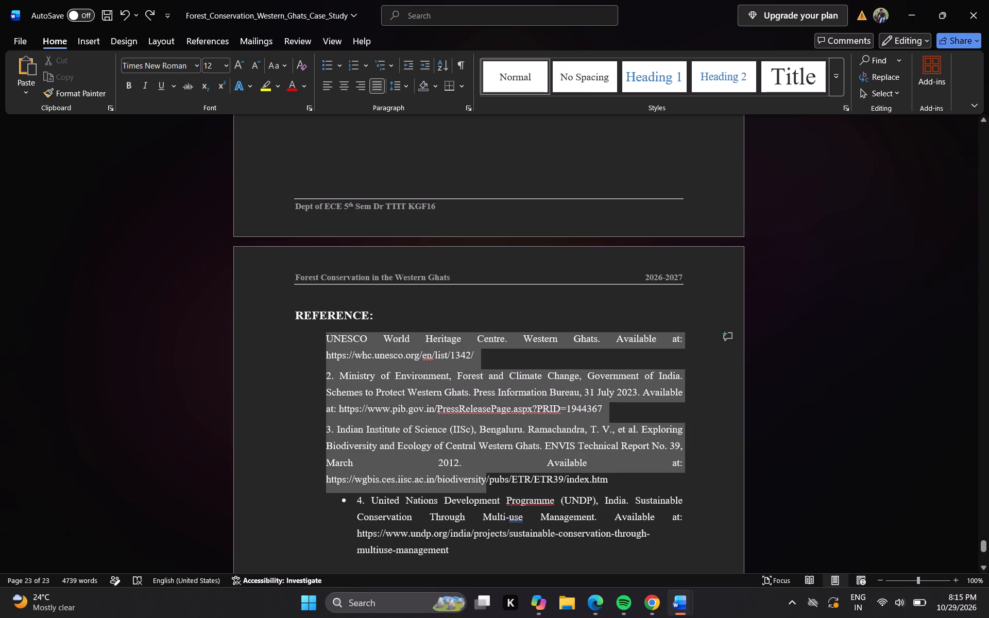
drag(484, 486, 497, 494)
key(BackSpace)
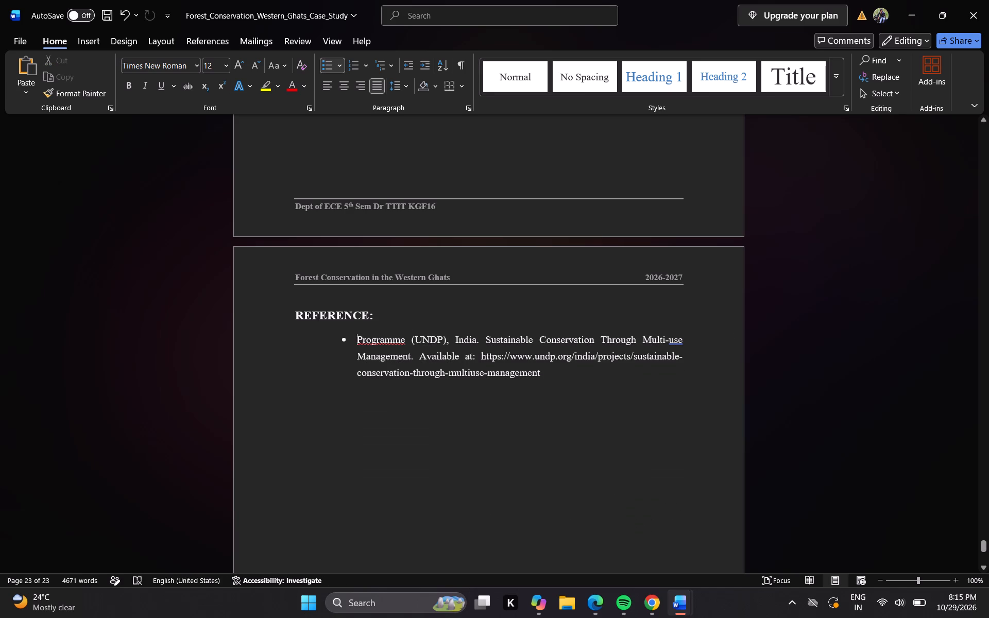
drag(336, 344, 475, 363)
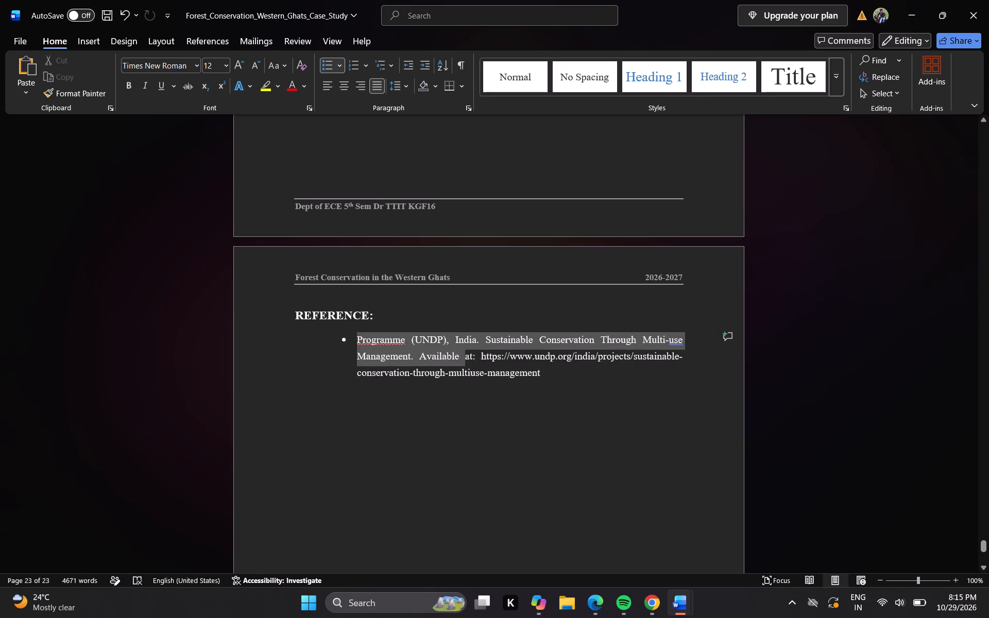
drag(475, 363, 535, 390)
key(BackSpace)
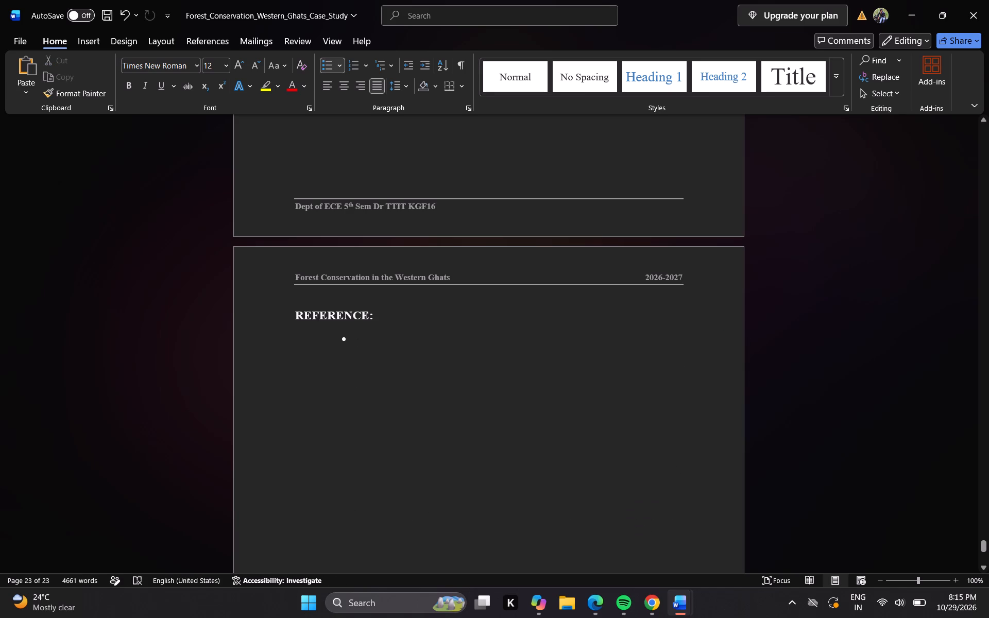
key(BackSpace)
key(BackSpace)
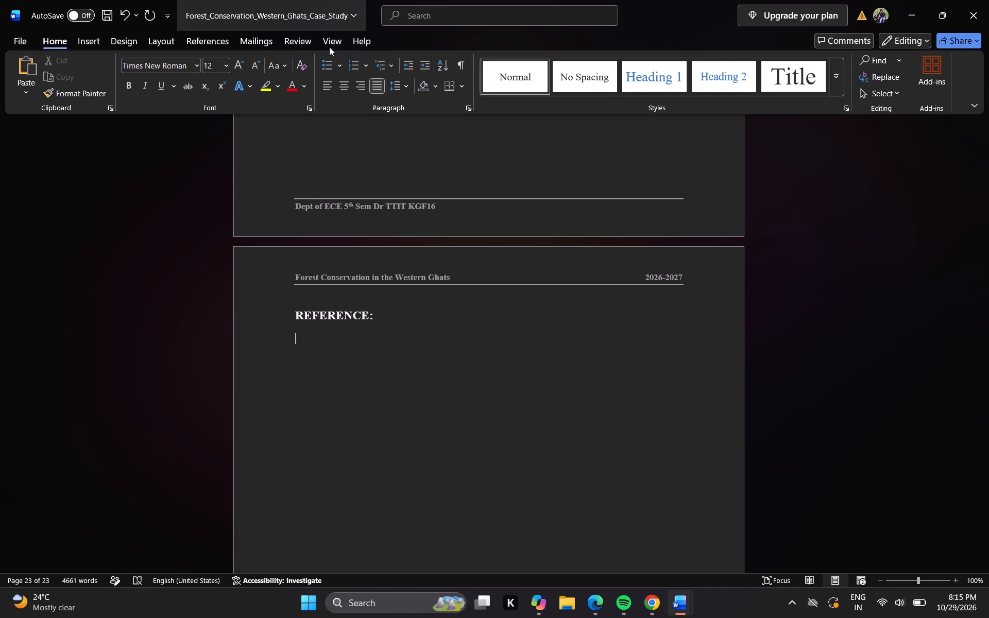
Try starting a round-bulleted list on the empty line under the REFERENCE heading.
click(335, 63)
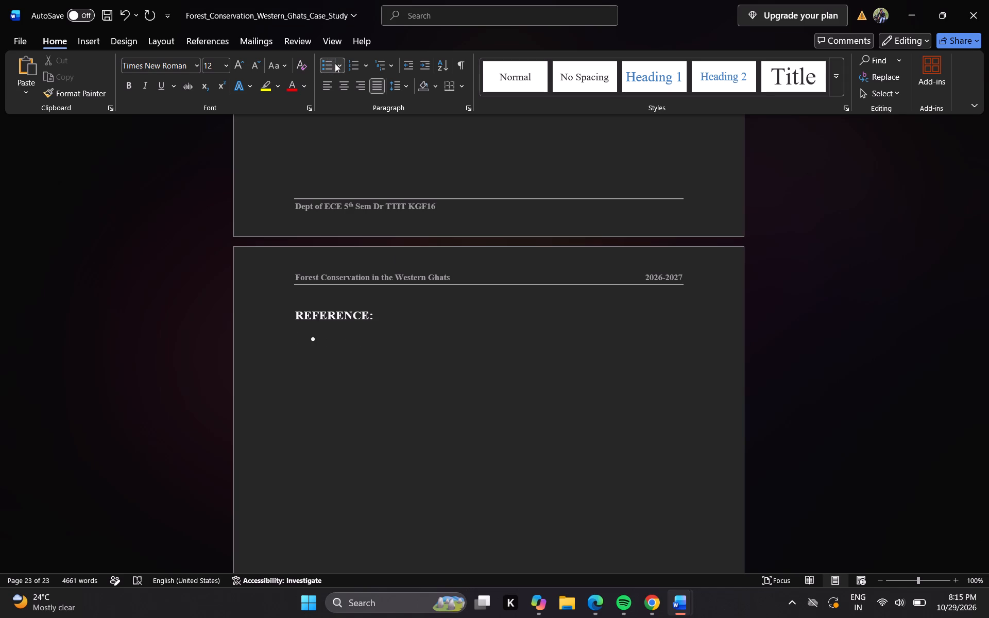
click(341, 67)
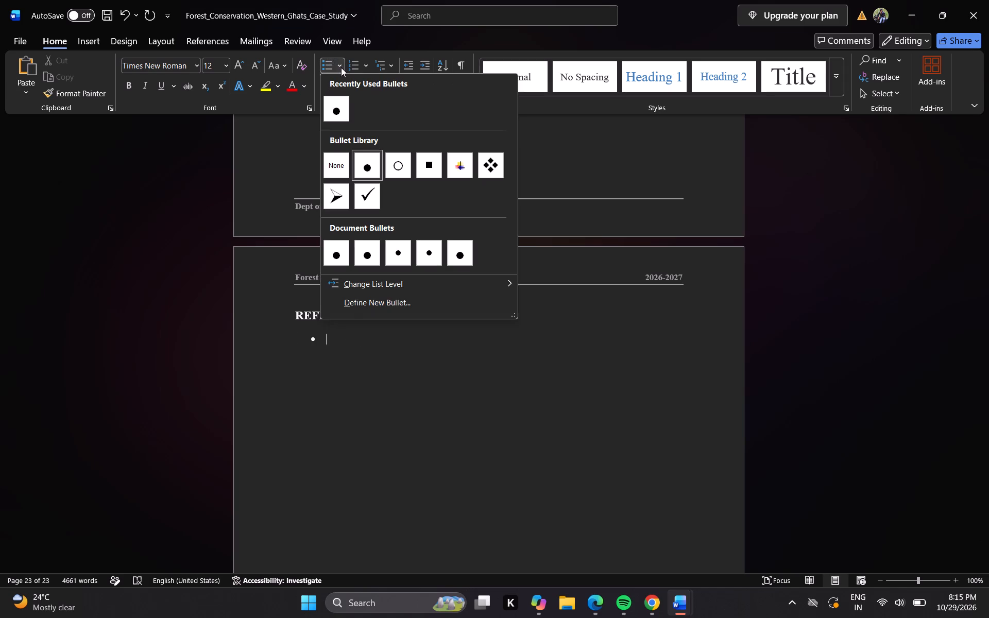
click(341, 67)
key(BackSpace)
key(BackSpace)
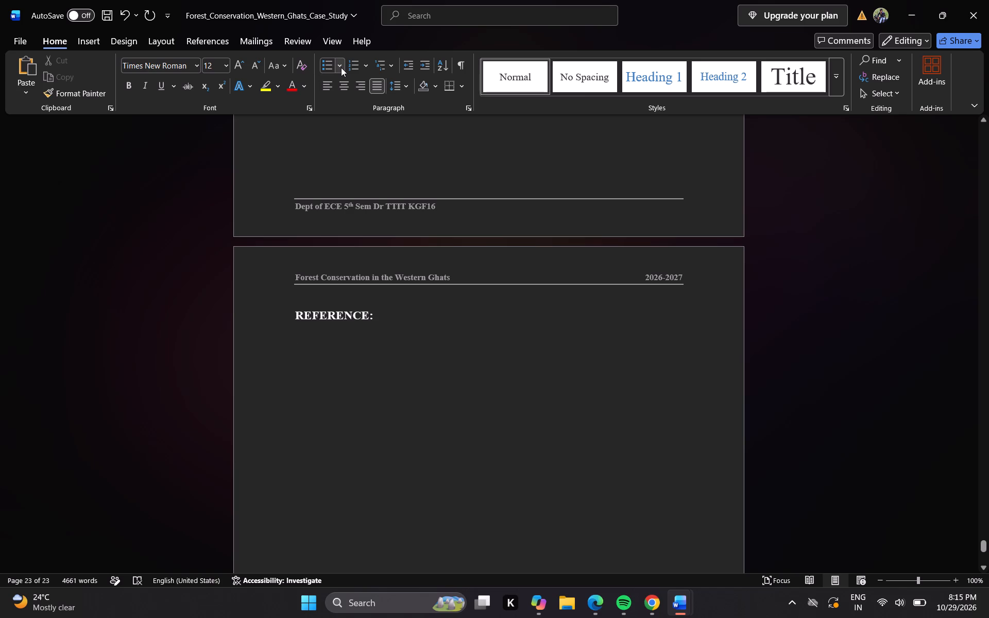
Paste the four copied references, from UNESCO World Heritage Centre through UNDP, on the empty line under the REFERENCE heading.
key(ctrl+v)
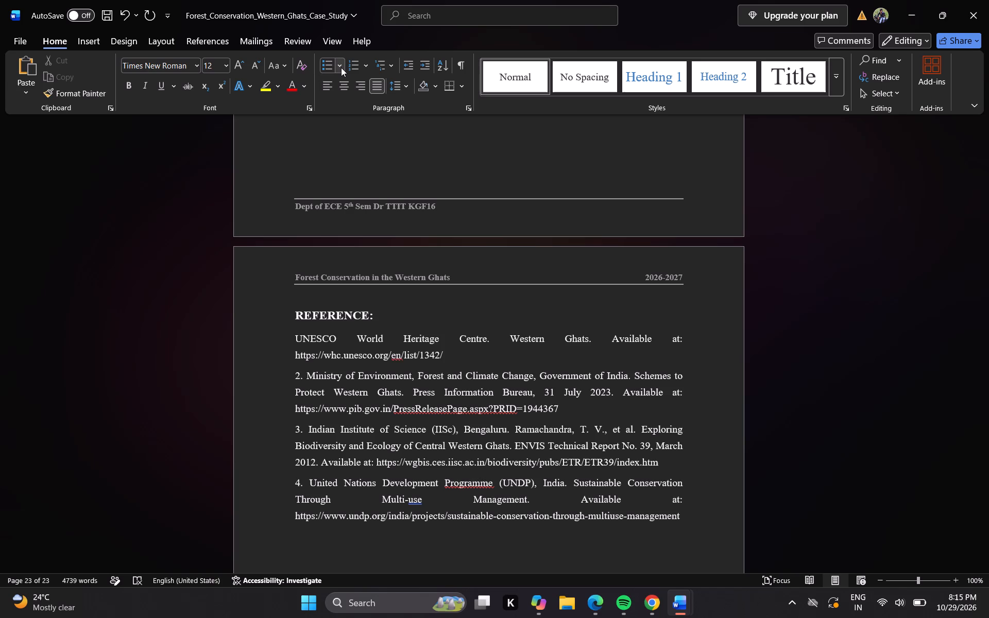
Apply a round bullet to the first reference entry, UNESCO World Heritage Centre.
click(289, 337)
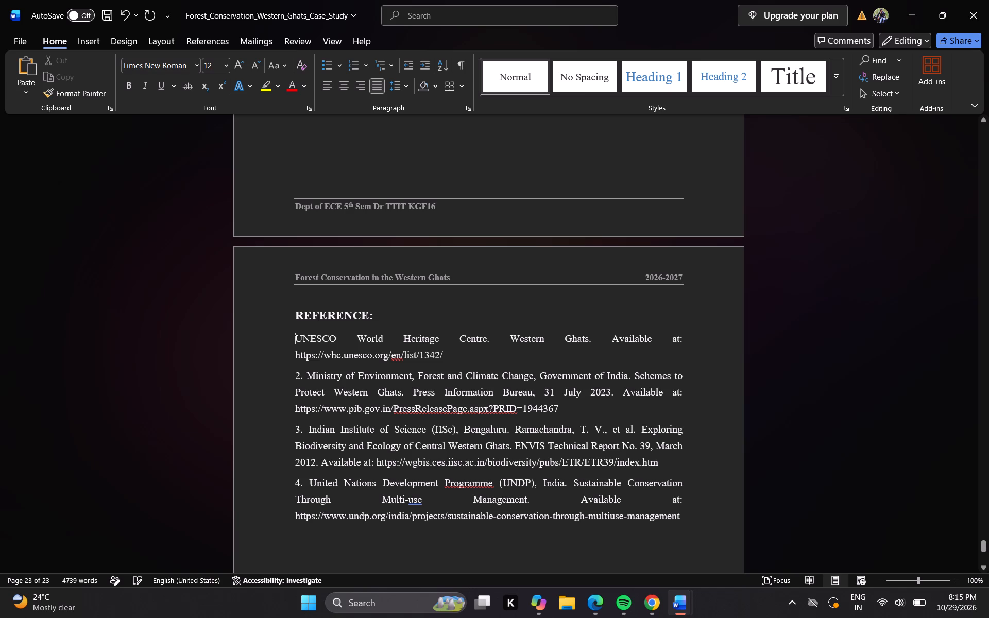
click(330, 66)
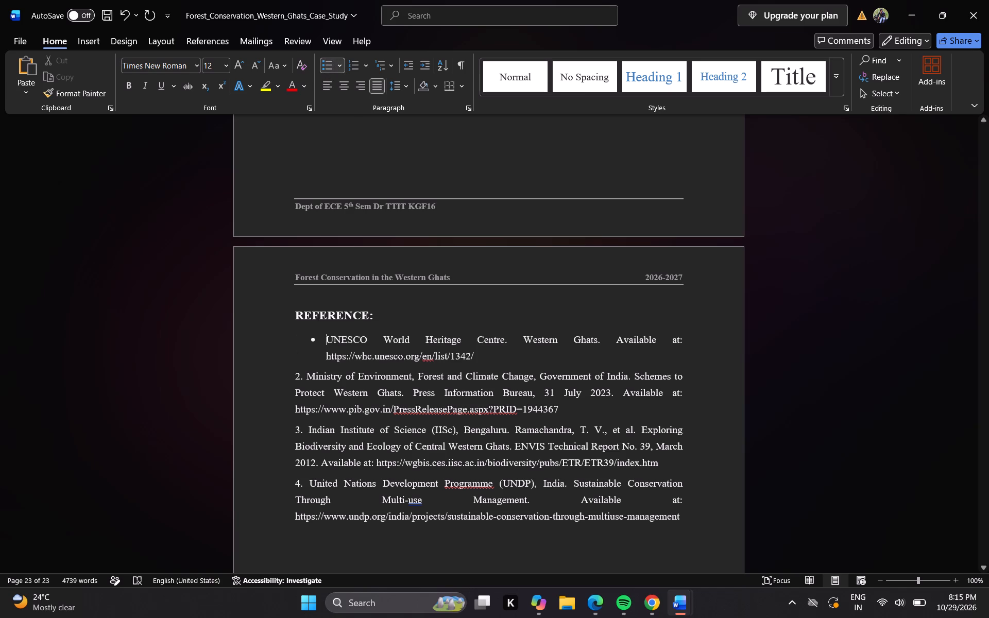
Place the text cursor at the end of the UNESCO entry's web address.
click(476, 353)
Try adding spaces between "Available at:" and the web address in the bulleted UNESCO reference.
click(688, 339)
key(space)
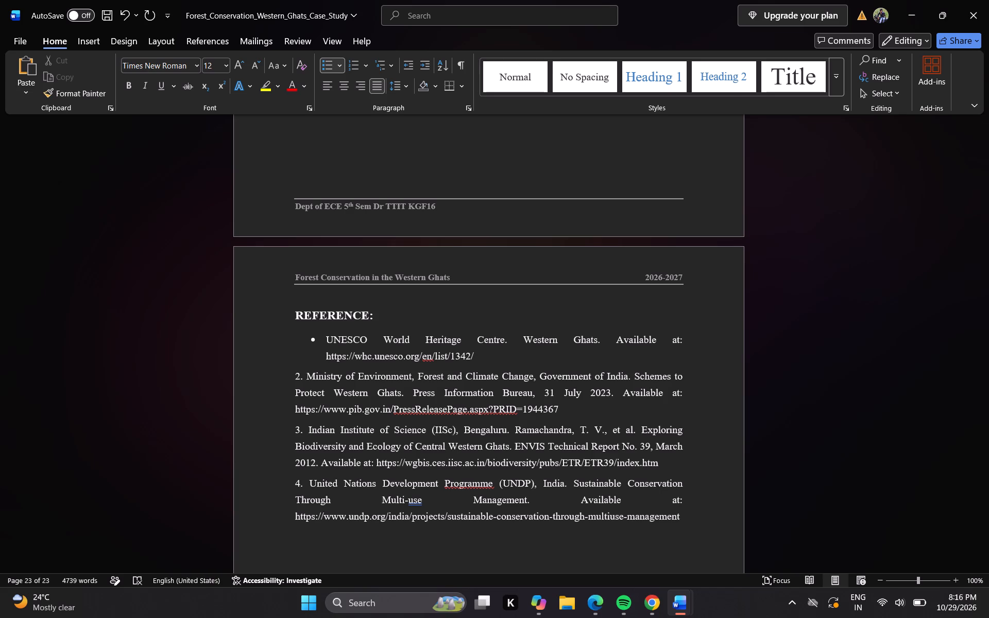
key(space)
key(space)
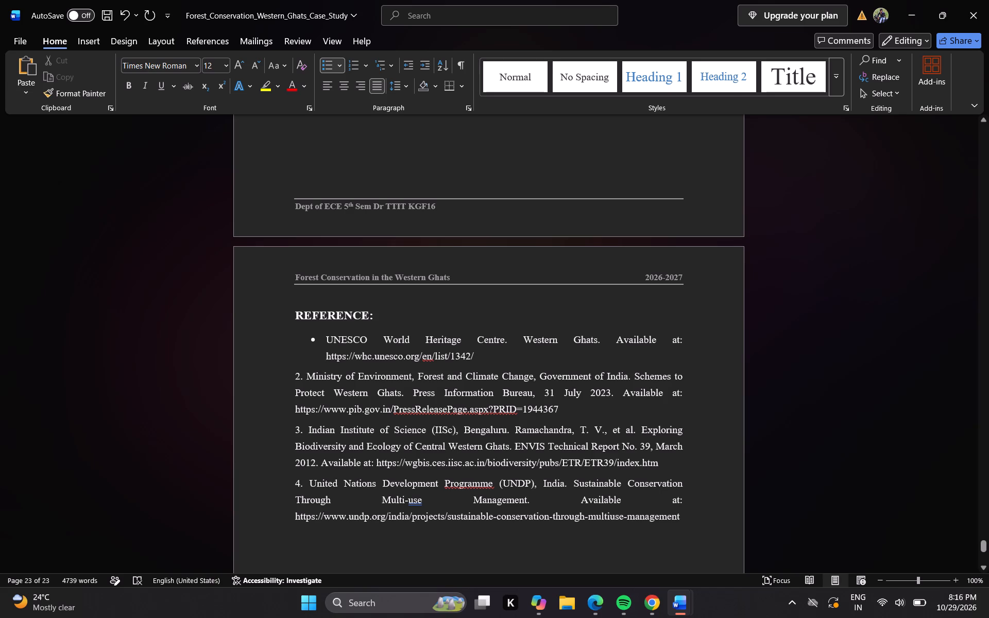
click(320, 355)
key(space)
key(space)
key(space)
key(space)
Select all four reference entries, from UNESCO World Heritage Centre through the UNDP web address.
drag(289, 333, 464, 454)
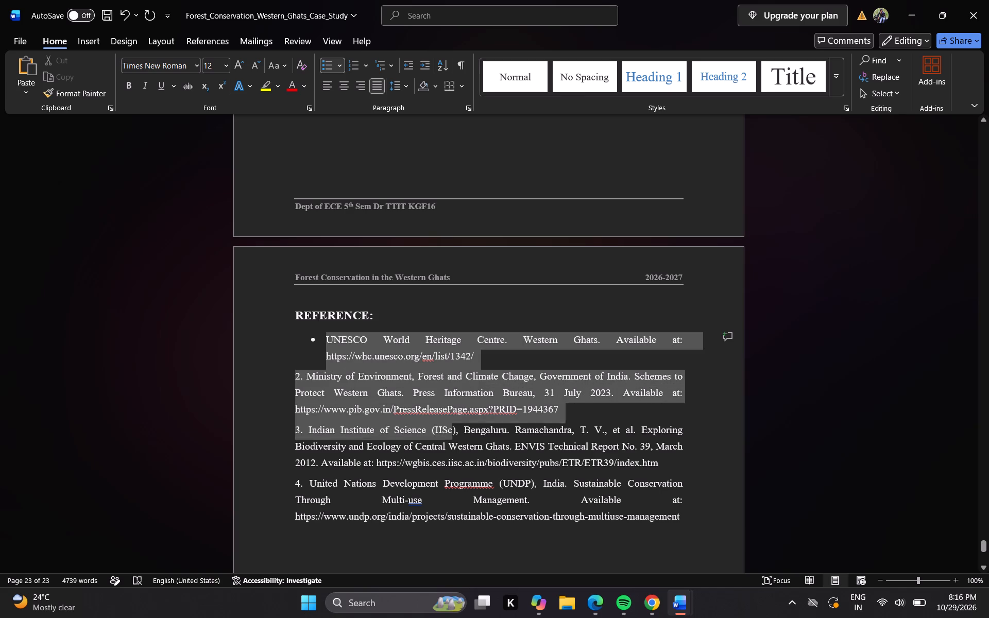
drag(464, 454, 651, 518)
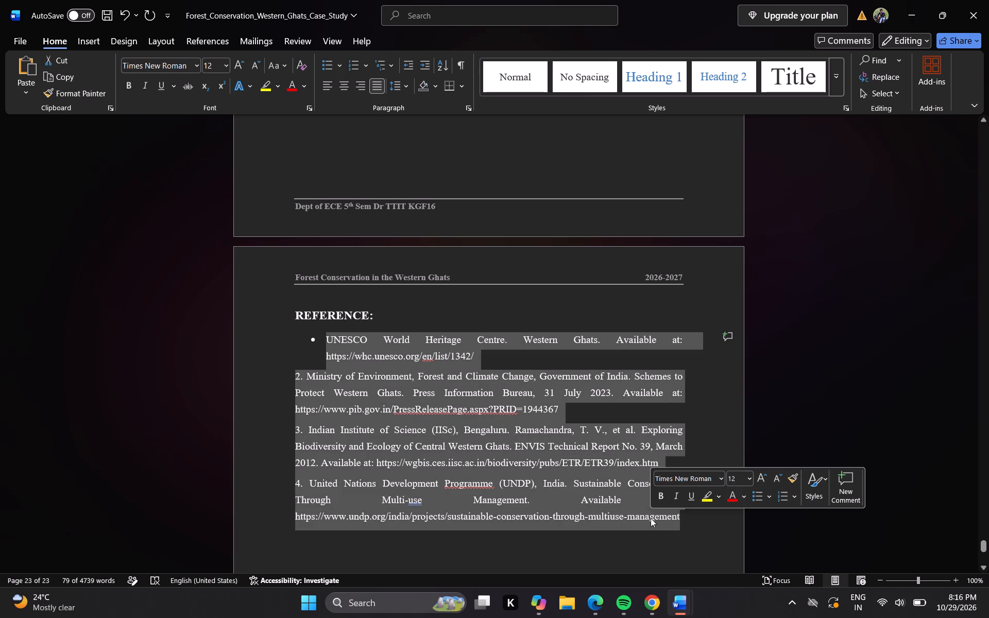
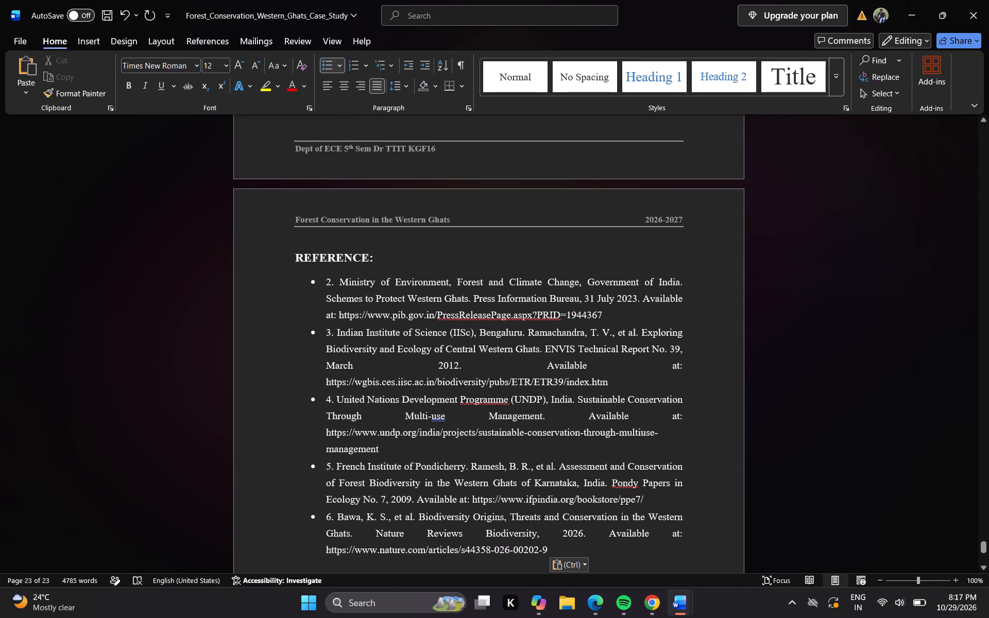
Delete the typed numbers "2." and "3." from the start of the bulleted Ministry of Environment and Indian Institute of Science references.
click(336, 281)
key(BackSpace)
key(BackSpace)
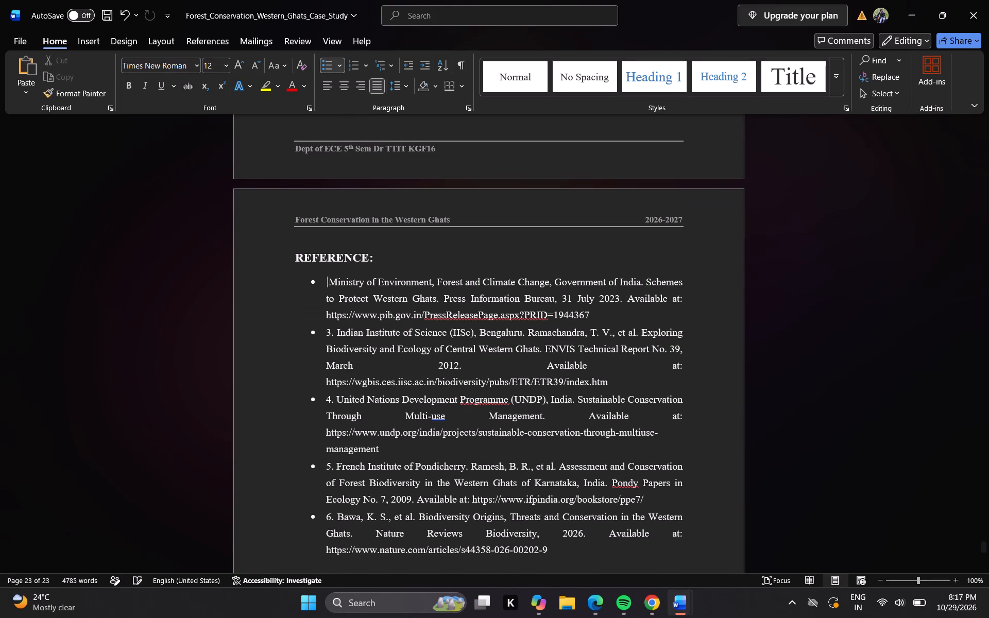
click(334, 334)
key(BackSpace)
key(BackSpace)
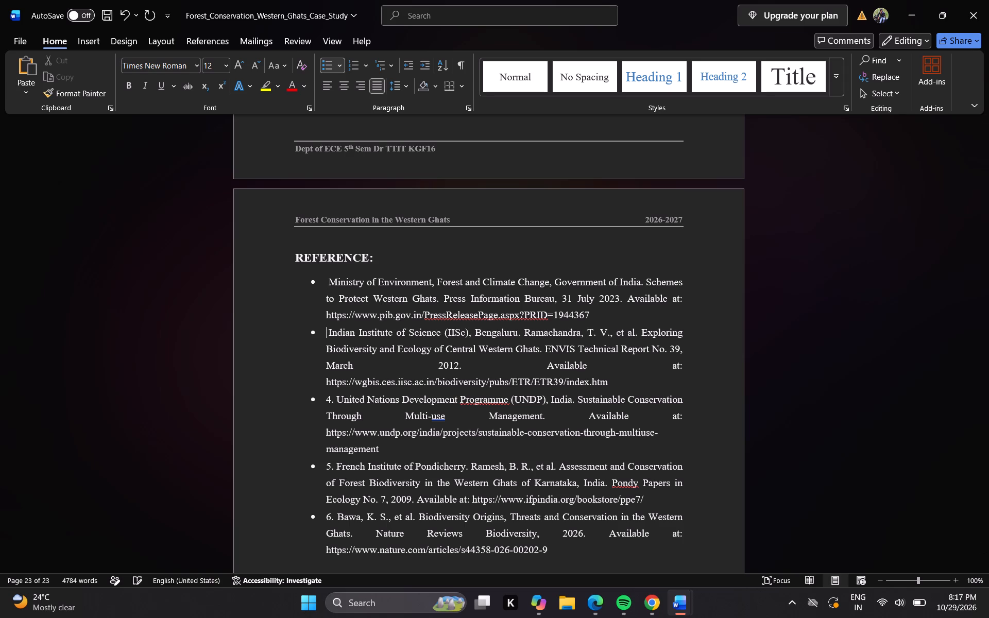
Delete the typed numbers 4., 5. and 6. from the starts of the UNDP, French Institute of Pondicherry and Bawa reference entries.
click(335, 396)
key(BackSpace)
key(BackSpace)
key(BackSpace)
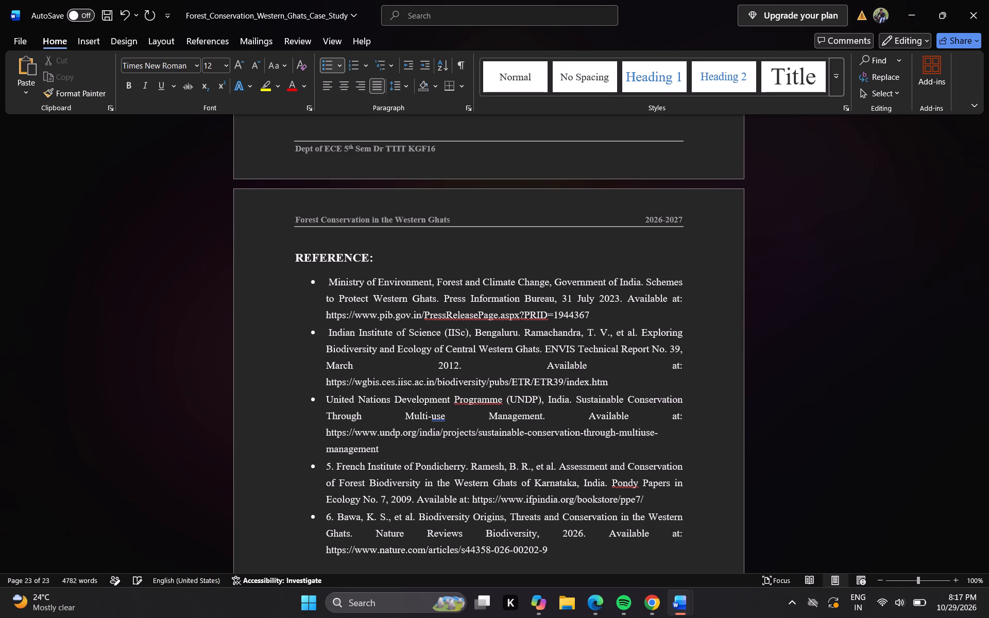
click(335, 464)
key(BackSpace)
key(BackSpace)
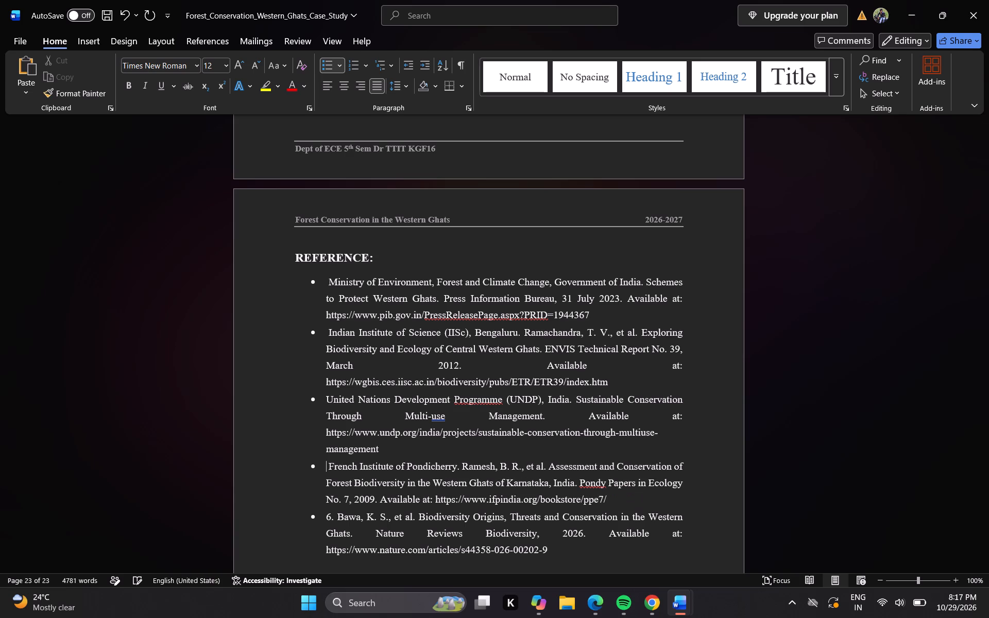
click(334, 517)
key(BackSpace)
key(BackSpace)
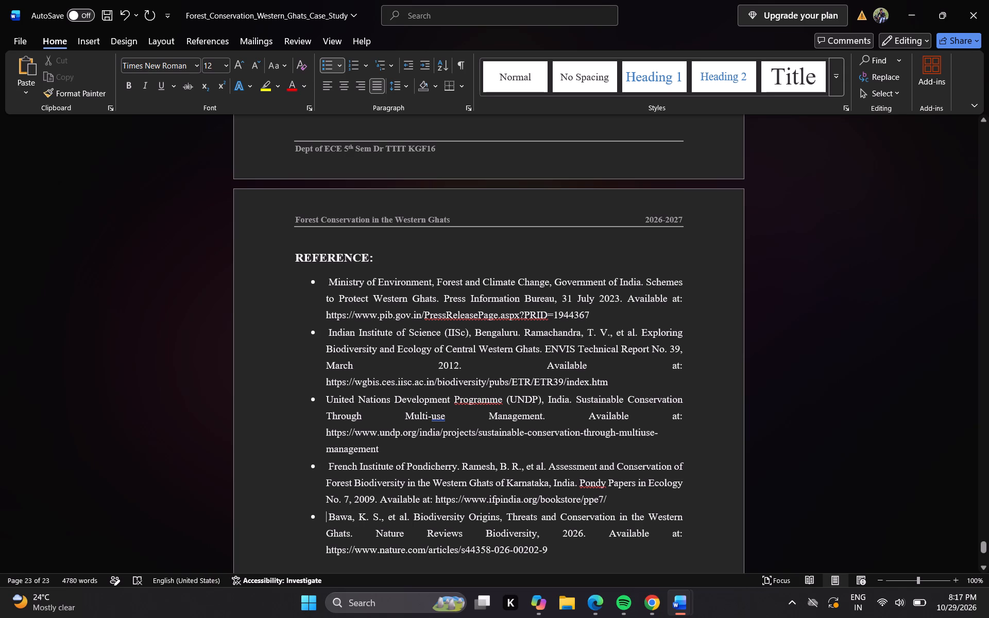
Insert four spaces before the web address in the Ministry of Environment reference entry.
click(322, 314)
key(space)
key(space)
key(space)
key(space)
Check the reference list layout in the FINAL (2) report and return to the Forest Conservation case study.
click(986, 556)
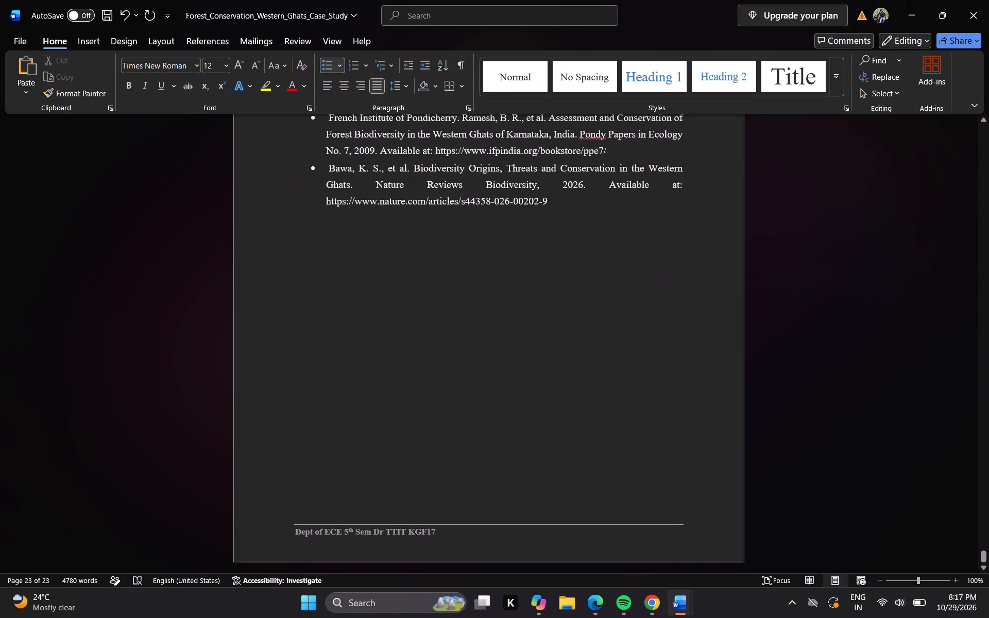
click(984, 131)
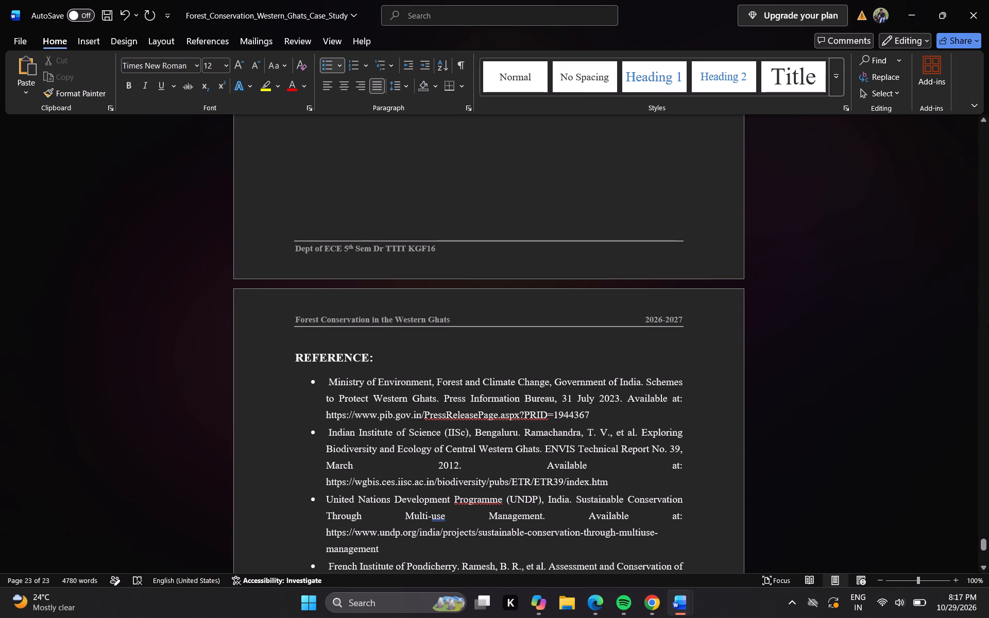
click(982, 556)
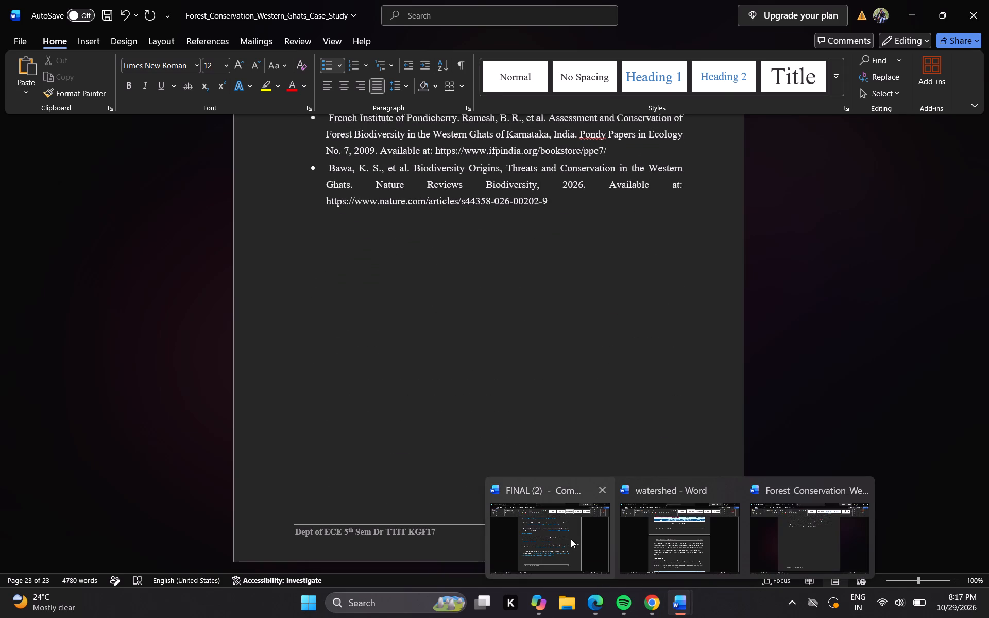
click(573, 539)
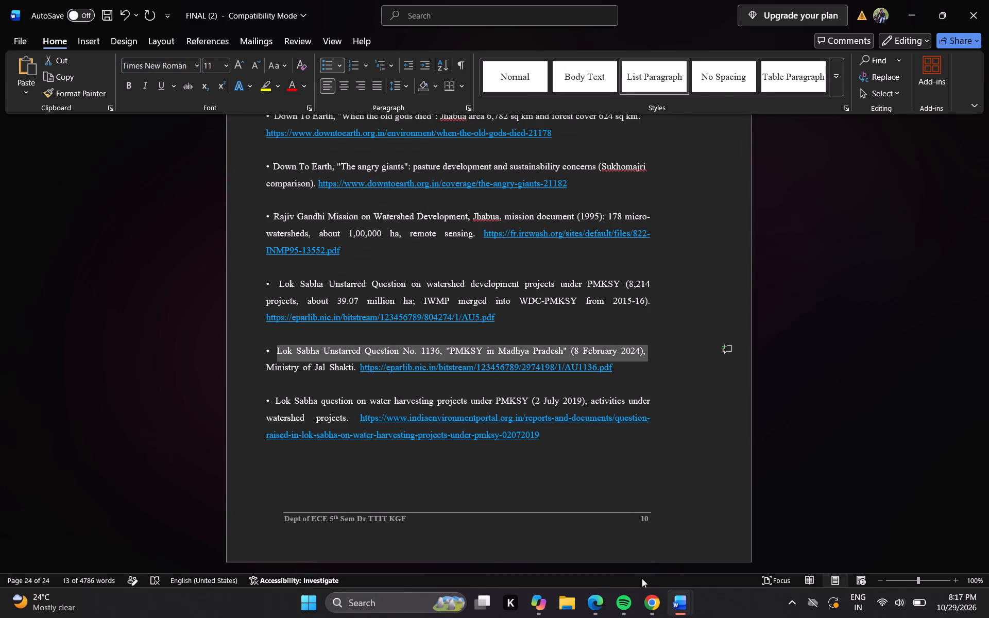
click(679, 607)
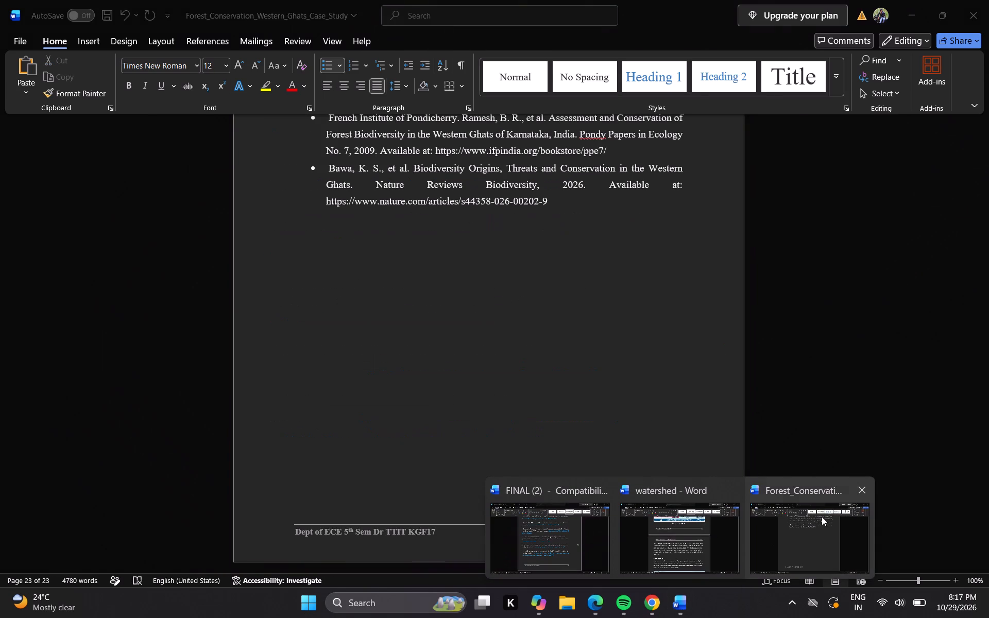
click(822, 517)
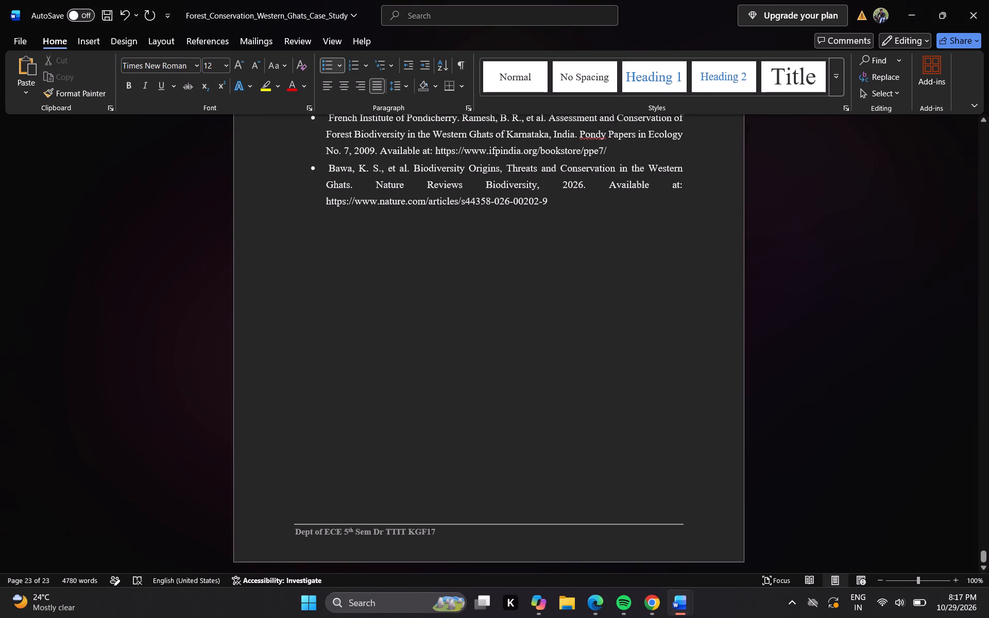
Insert seven spaces before the nature.com web address in the Bawa reference entry.
click(323, 204)
key(space)
key(space)
key(space)
key(space)
key(space)
key(space)
key(space)
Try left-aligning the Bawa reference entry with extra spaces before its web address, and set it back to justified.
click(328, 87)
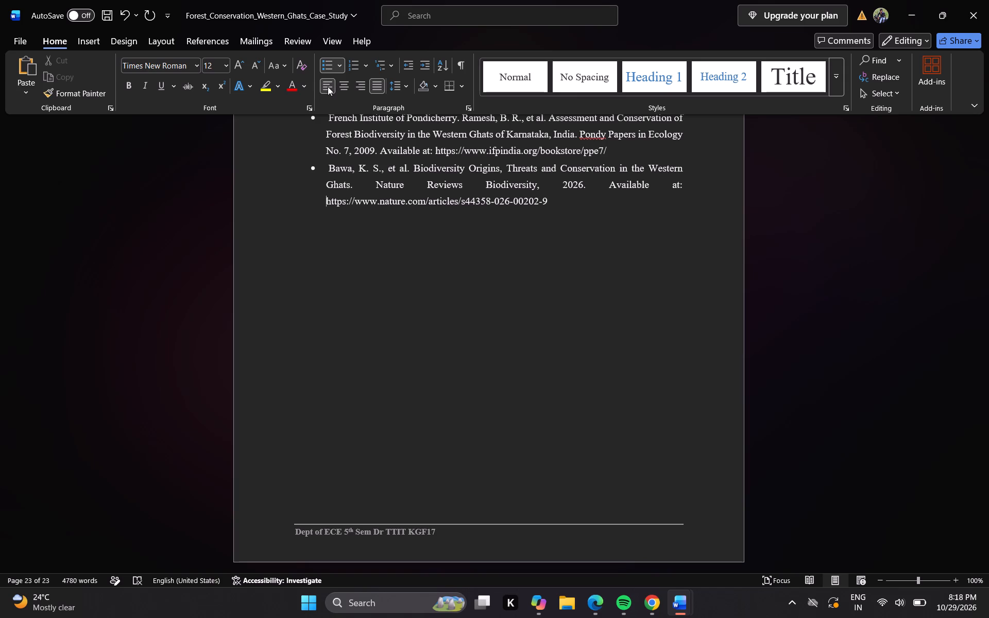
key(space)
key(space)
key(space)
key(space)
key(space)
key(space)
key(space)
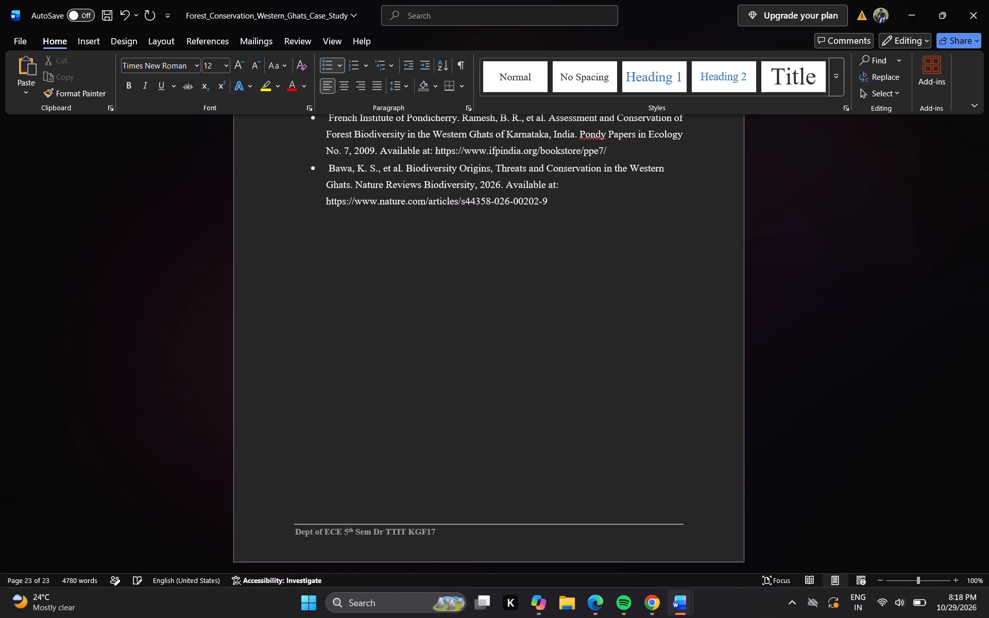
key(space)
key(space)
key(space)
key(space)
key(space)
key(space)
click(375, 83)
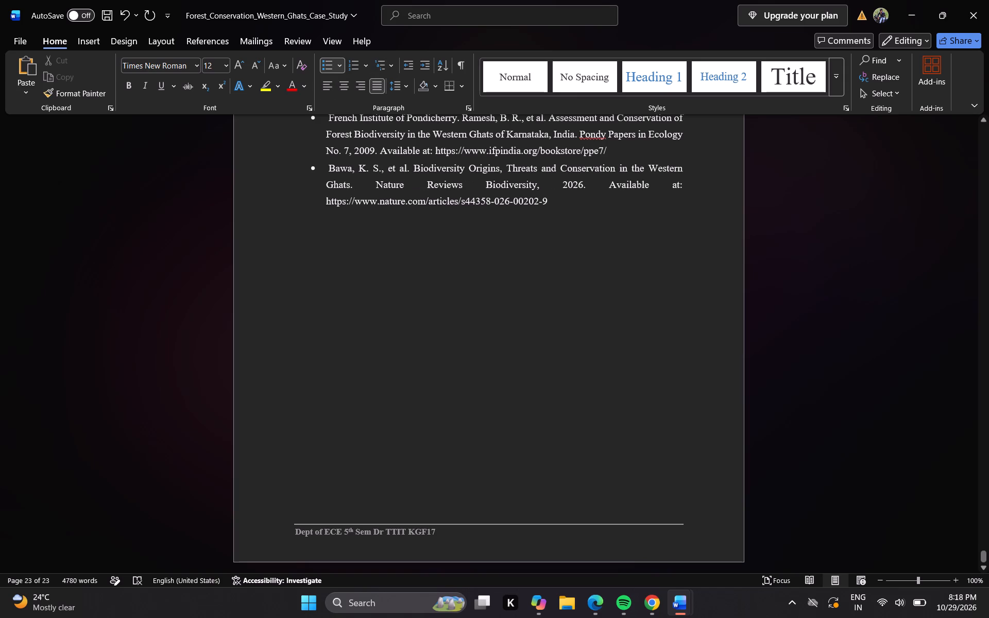
Add four spaces after the pib.gov.in web address in the Ministry of Environment entry.
click(982, 146)
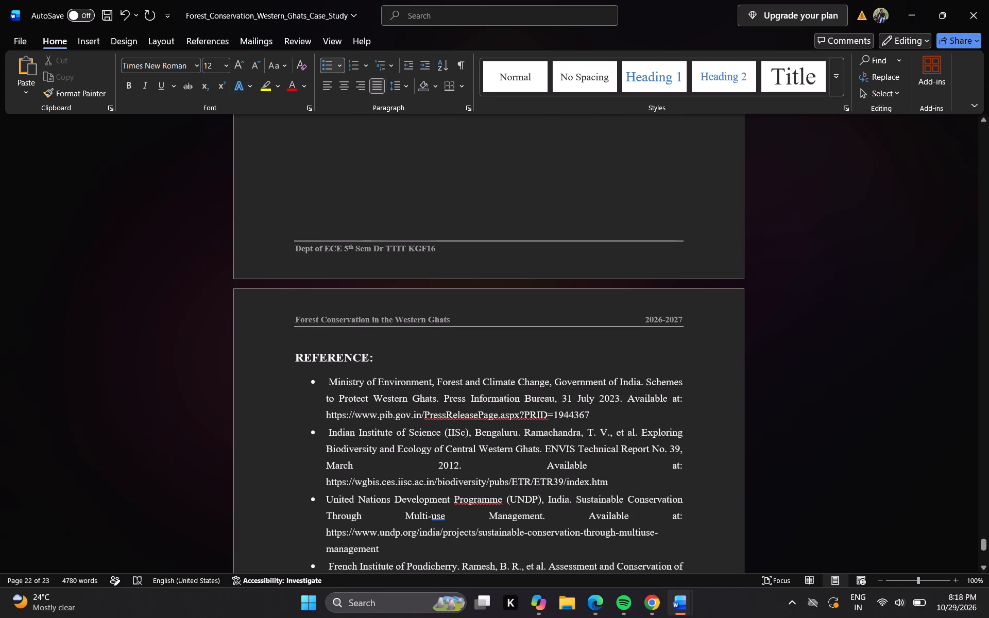
click(593, 413)
key(space)
key(space)
key(space)
key(space)
Left-align the Indian Institute of Science reference entry, keeping a single space between March and 2012.
click(435, 467)
key(BackSpace)
key(space)
key(BackSpace)
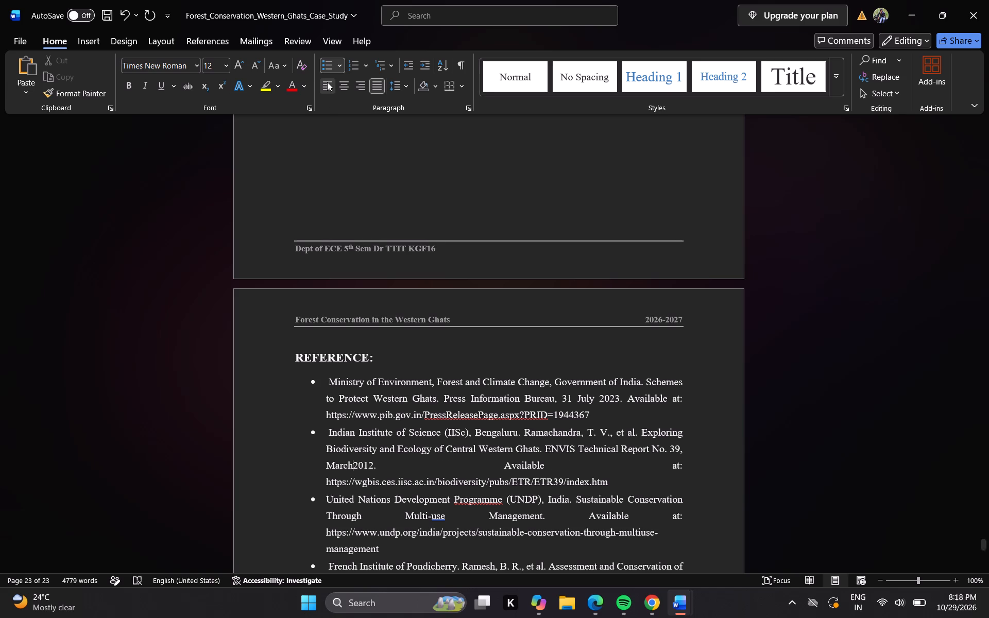
key(space)
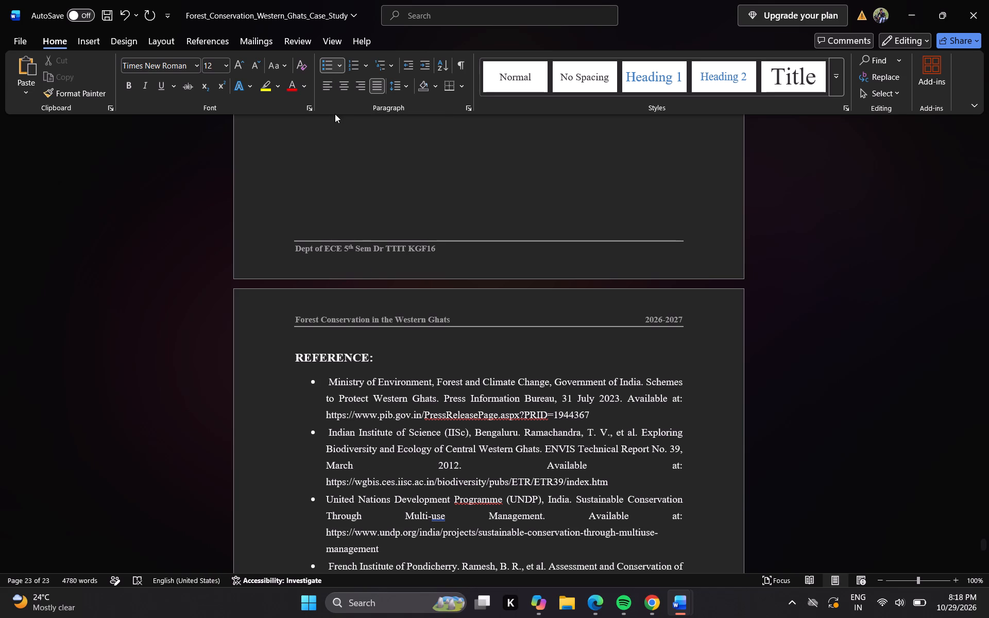
click(326, 92)
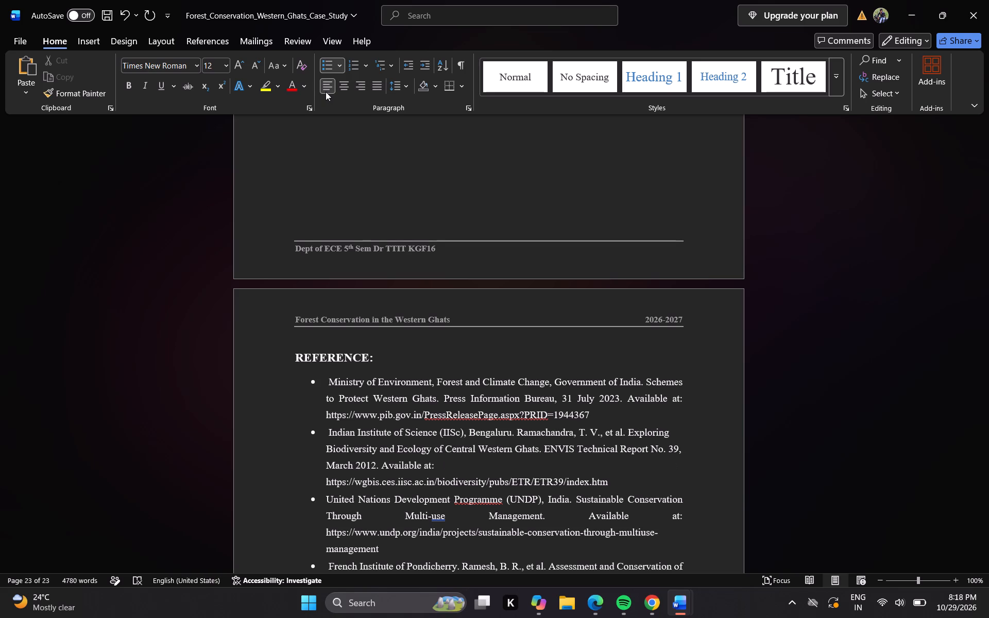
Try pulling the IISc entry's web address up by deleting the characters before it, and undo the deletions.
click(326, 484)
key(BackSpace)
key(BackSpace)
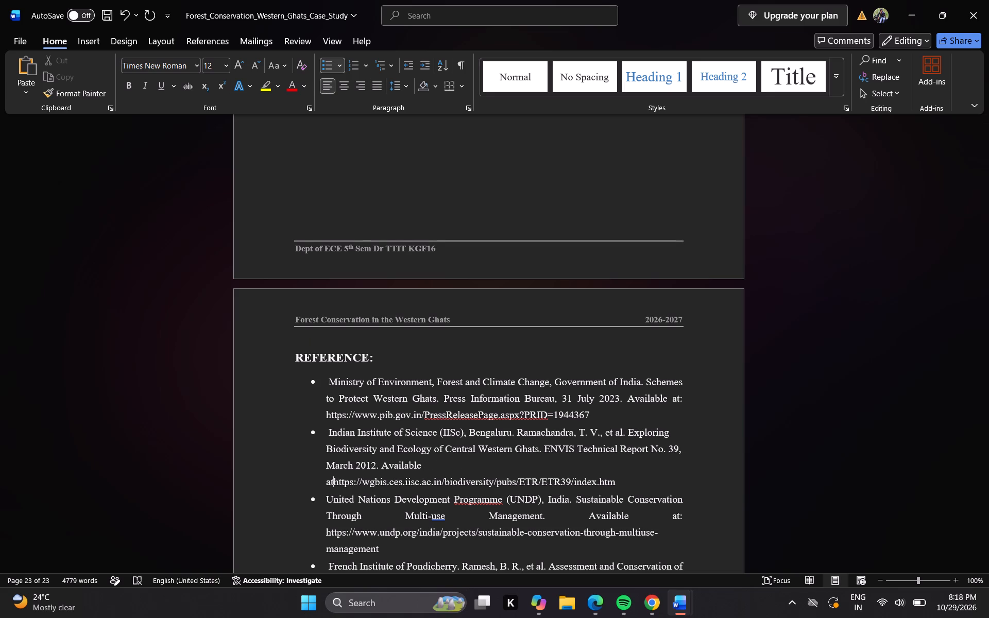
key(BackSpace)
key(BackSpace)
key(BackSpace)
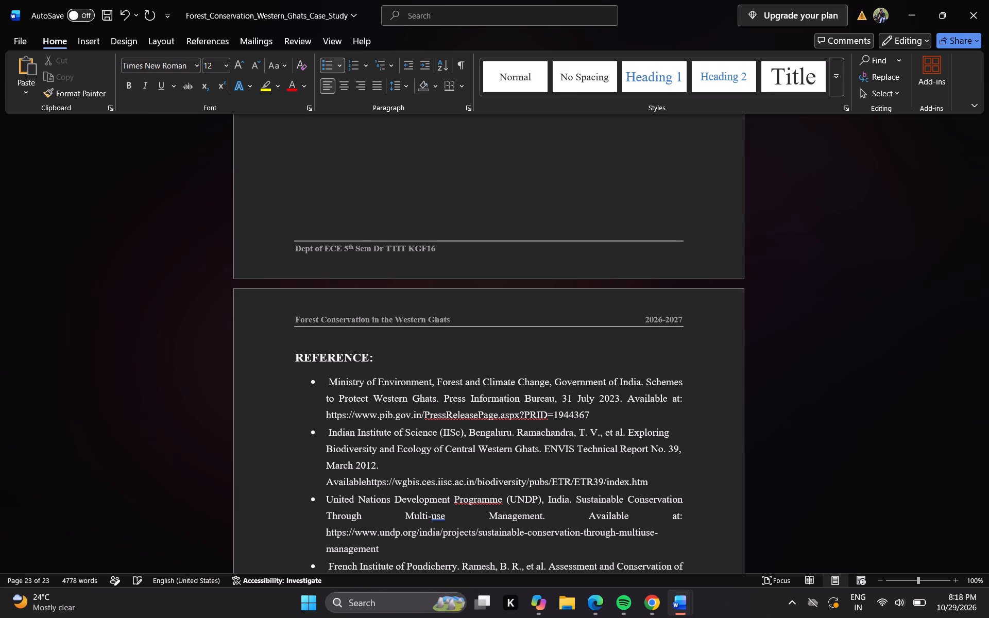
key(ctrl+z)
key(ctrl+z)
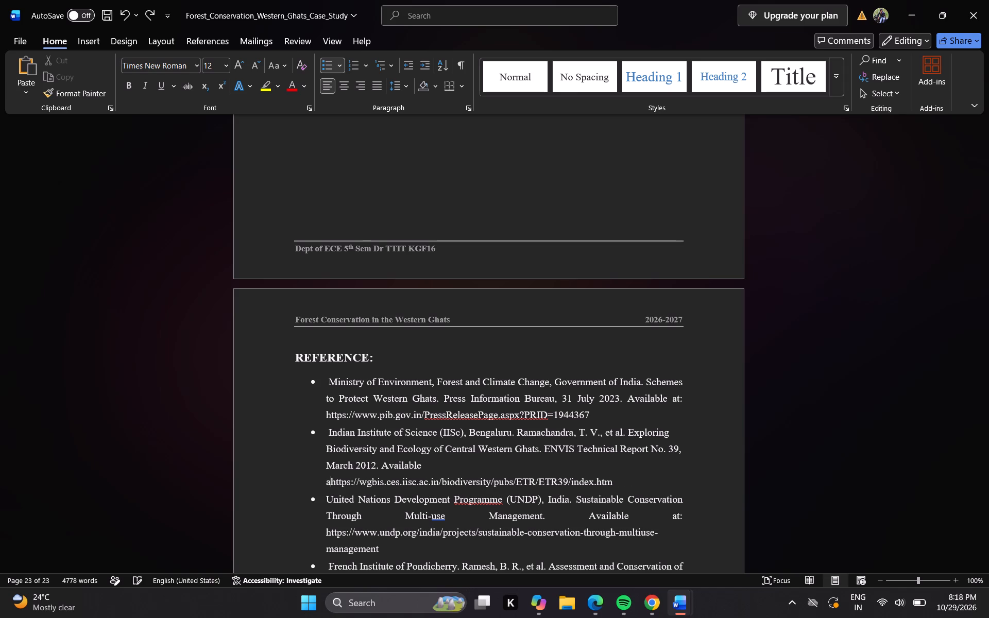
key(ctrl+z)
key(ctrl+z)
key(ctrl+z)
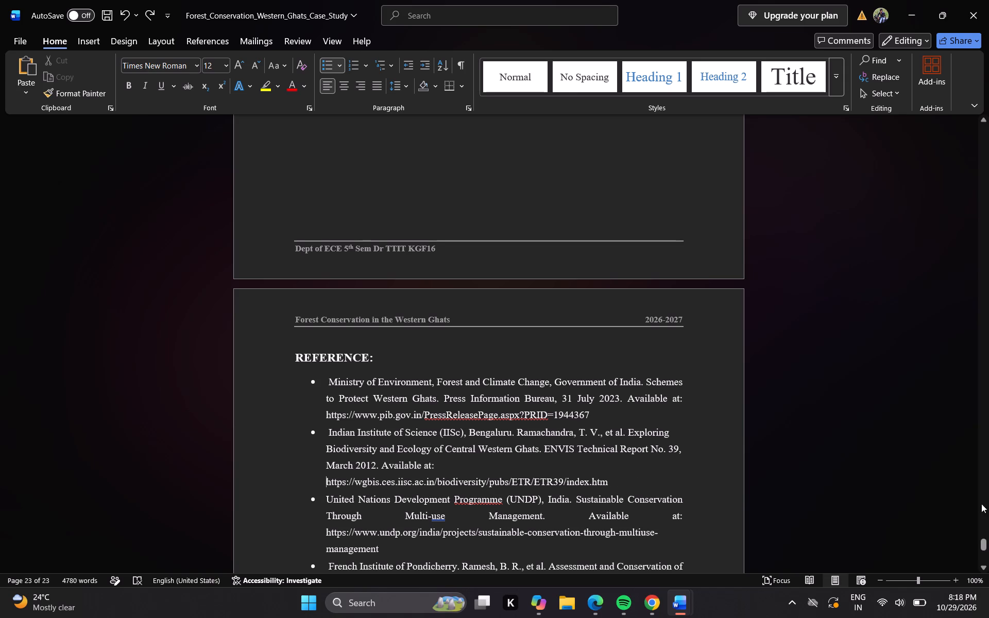
Select all the bulleted reference entries, from the Ministry of Environment through Bawa.
double_click(988, 560)
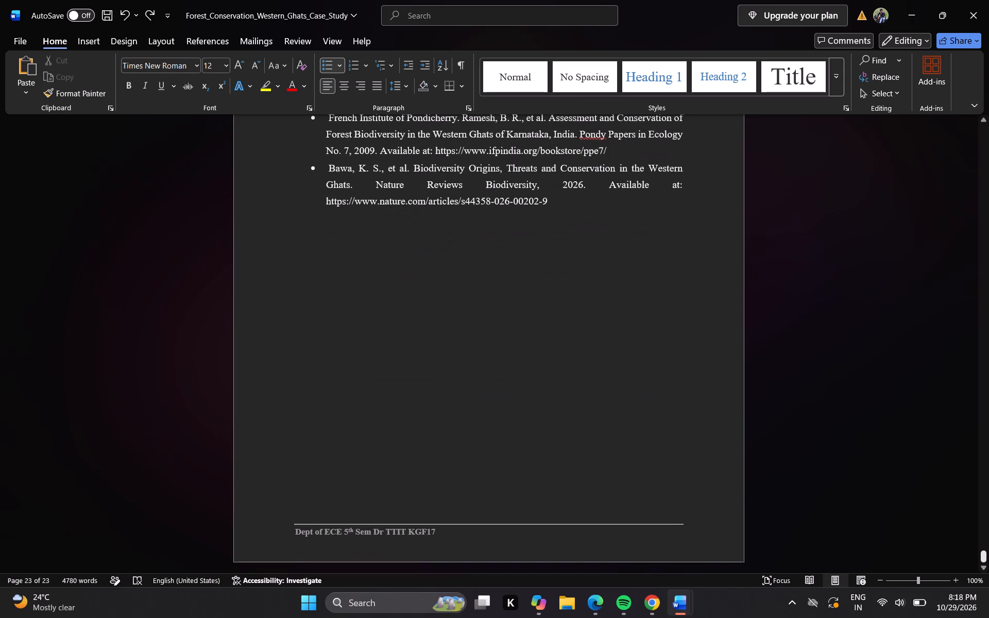
click(986, 487)
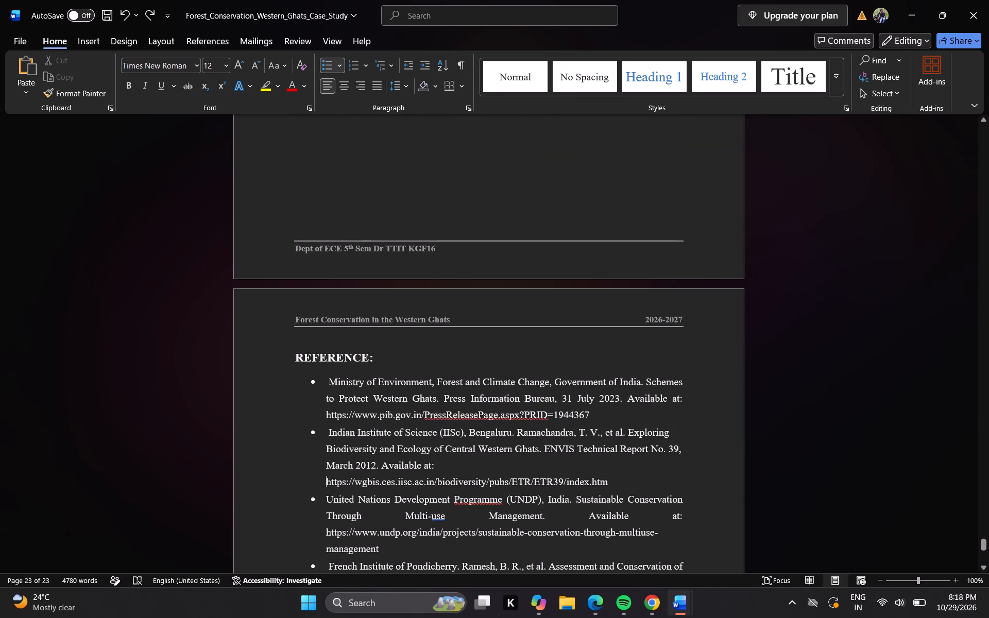
drag(305, 376, 595, 384)
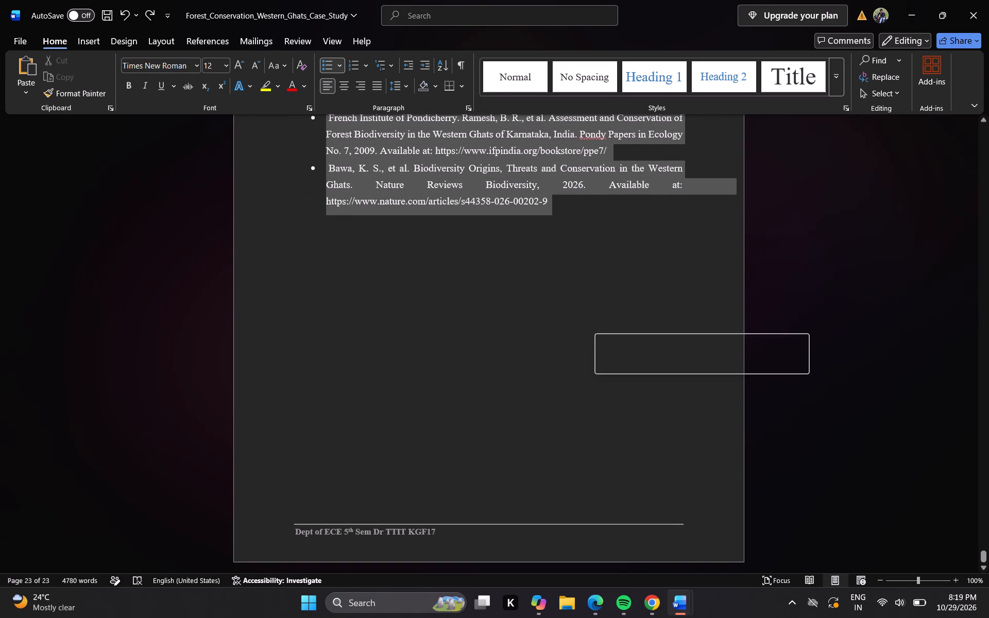
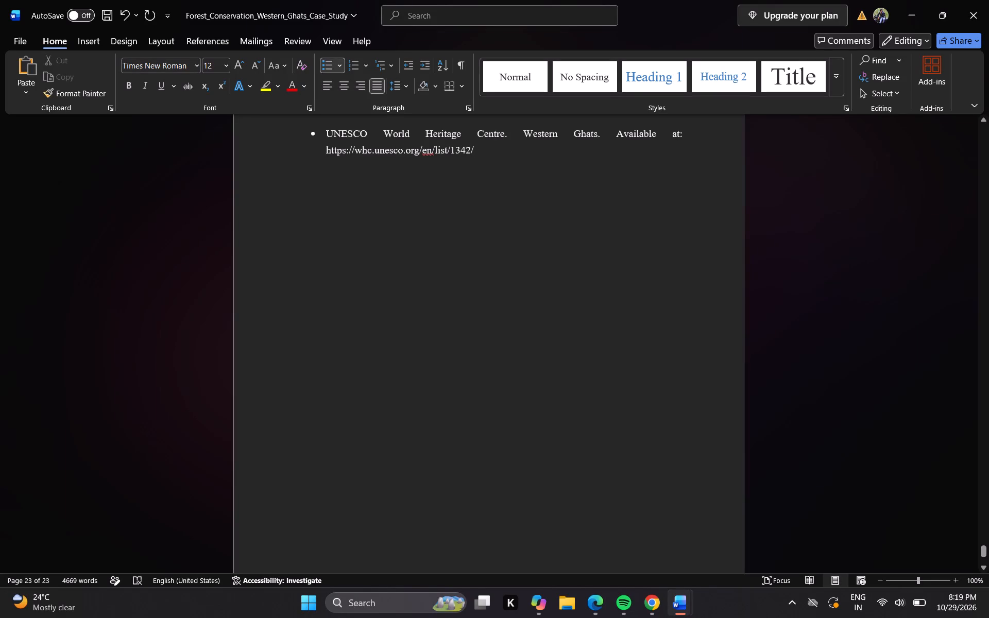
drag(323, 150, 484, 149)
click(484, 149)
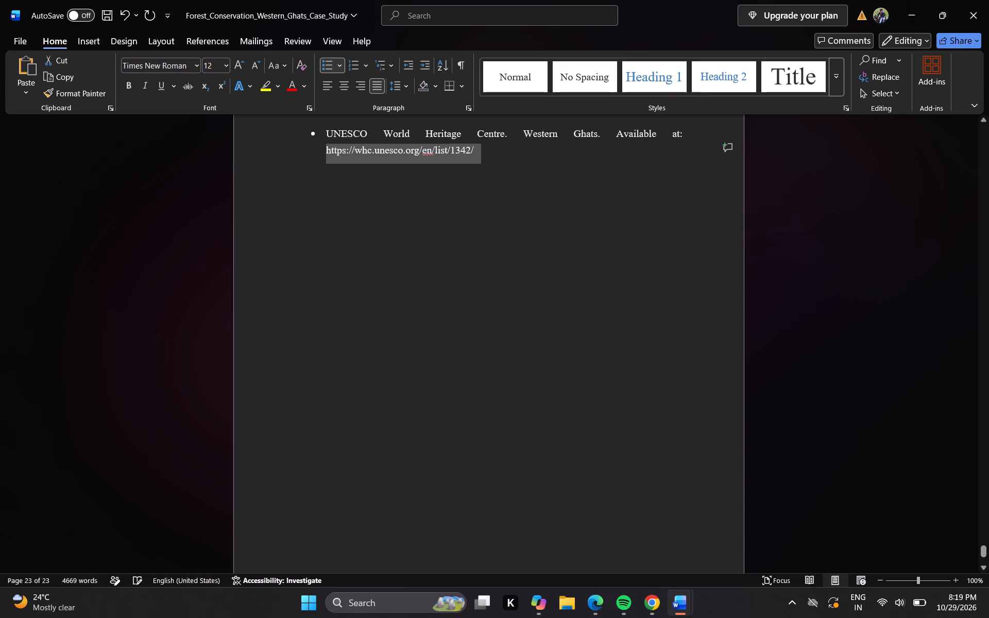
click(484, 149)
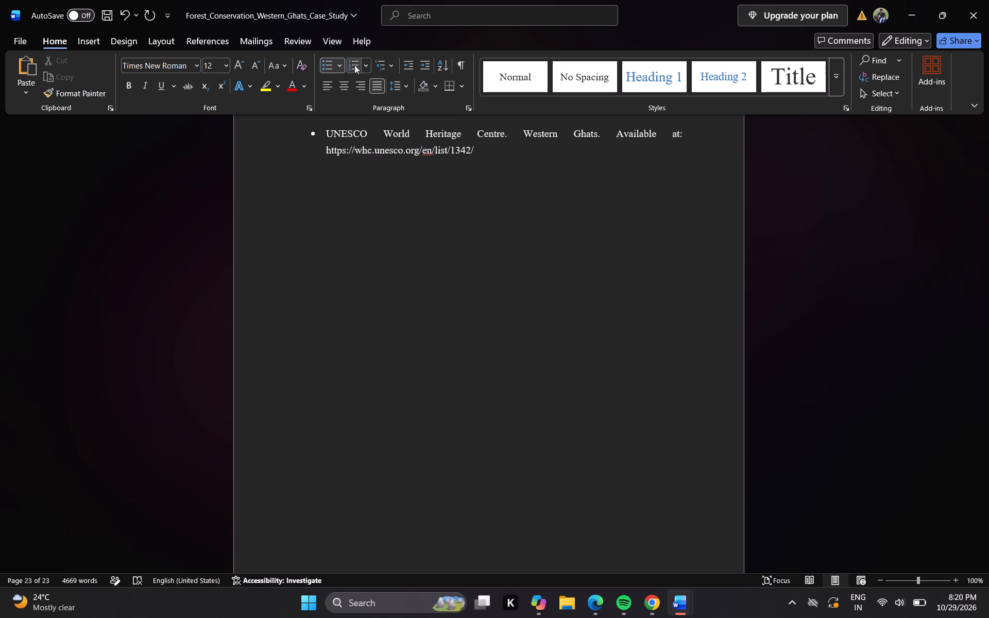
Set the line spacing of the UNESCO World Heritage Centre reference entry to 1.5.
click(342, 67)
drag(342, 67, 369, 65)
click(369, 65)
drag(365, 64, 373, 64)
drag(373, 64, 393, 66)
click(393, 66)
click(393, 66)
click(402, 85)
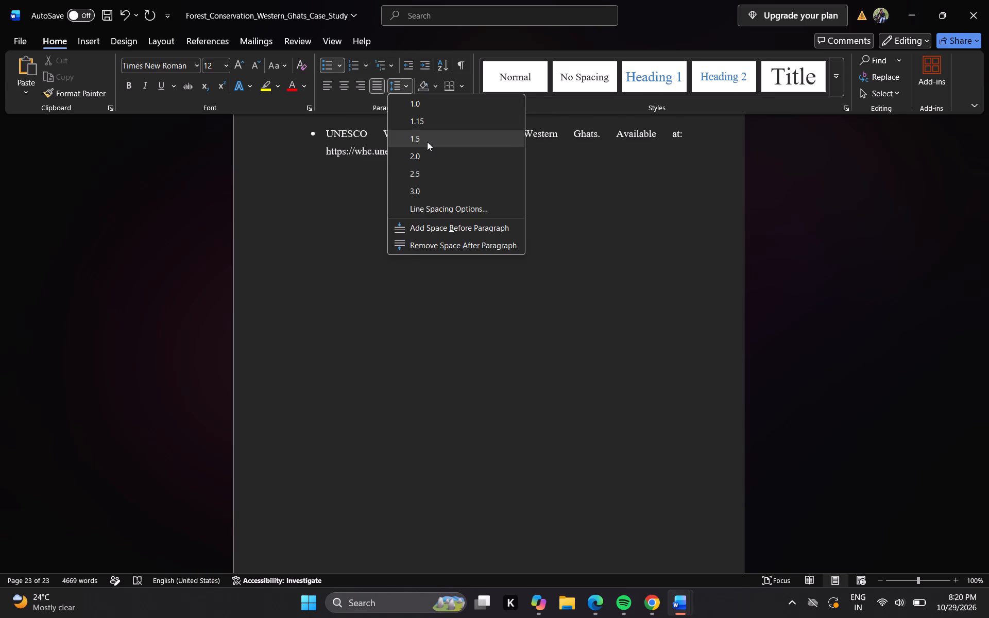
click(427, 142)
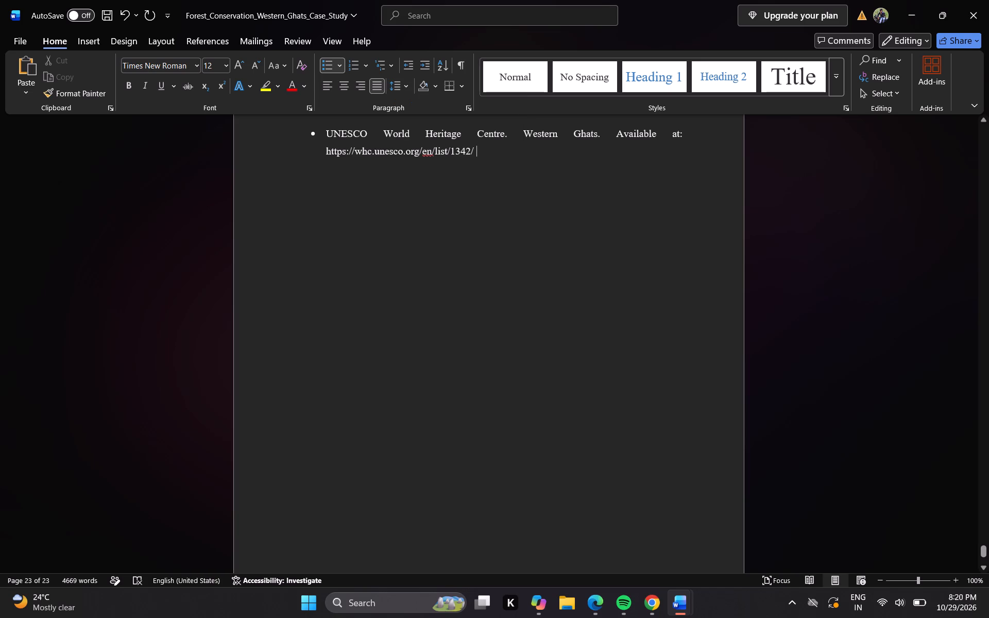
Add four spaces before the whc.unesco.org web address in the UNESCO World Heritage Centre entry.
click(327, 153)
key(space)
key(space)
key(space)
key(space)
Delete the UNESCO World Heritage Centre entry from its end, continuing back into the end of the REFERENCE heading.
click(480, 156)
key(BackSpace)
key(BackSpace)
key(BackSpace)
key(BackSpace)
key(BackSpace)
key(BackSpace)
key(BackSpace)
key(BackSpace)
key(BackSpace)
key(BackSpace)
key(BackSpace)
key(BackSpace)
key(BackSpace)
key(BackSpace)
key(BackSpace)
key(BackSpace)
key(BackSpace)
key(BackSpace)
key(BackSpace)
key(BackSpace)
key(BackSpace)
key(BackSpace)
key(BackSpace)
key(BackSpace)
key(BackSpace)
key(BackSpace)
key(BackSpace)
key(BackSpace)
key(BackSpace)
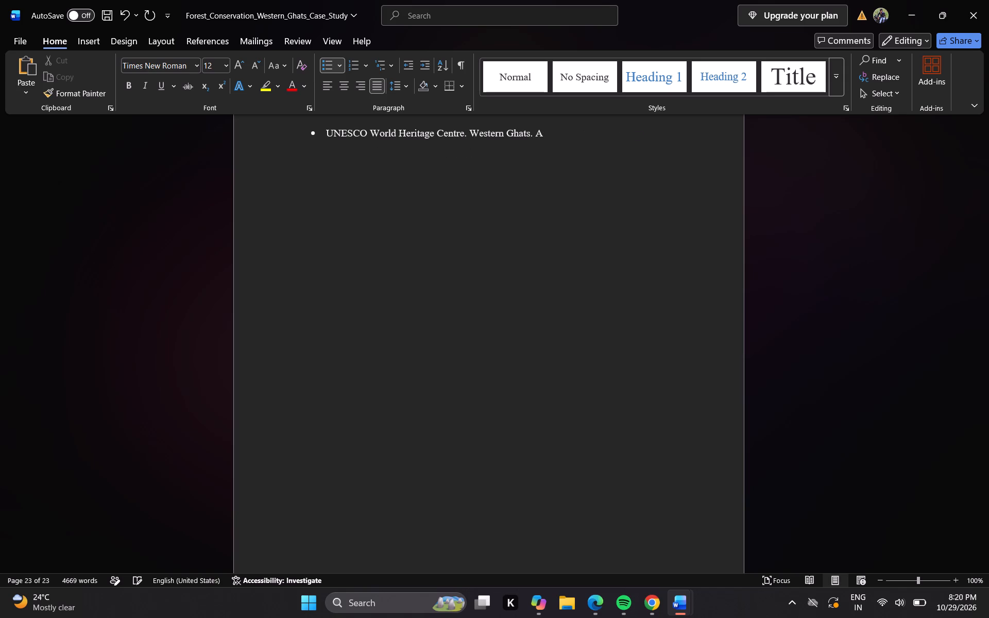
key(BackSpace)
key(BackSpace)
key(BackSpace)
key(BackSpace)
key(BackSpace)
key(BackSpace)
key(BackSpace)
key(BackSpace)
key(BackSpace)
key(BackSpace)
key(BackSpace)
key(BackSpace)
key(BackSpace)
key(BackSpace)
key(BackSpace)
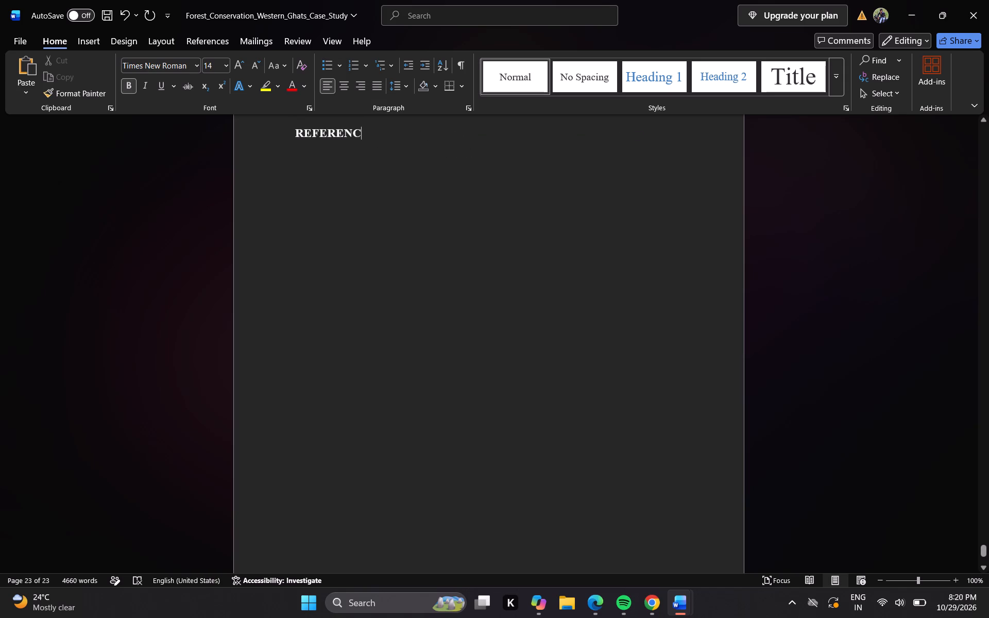
Undo the reference list changes back to the older list that ends with the World Heritage listing (2012) entry.
key(ctrl+z)
key(ctrl+z)
key(ctrl+z)
key(ctrl+z)
key(ctrl+z)
key(ctrl+z)
key(ctrl+z)
key(ctrl+z)
key(ctrl+z)
key(ctrl+z)
key(ctrl+z)
key(ctrl+z)
key(ctrl+z)
key(ctrl+z)
key(ctrl+z)
key(ctrl+z)
key(ctrl+z)
key(ctrl+z)
key(ctrl+z)
key(ctrl+z)
key(ctrl+z)
key(ctrl+z)
key(ctrl+z)
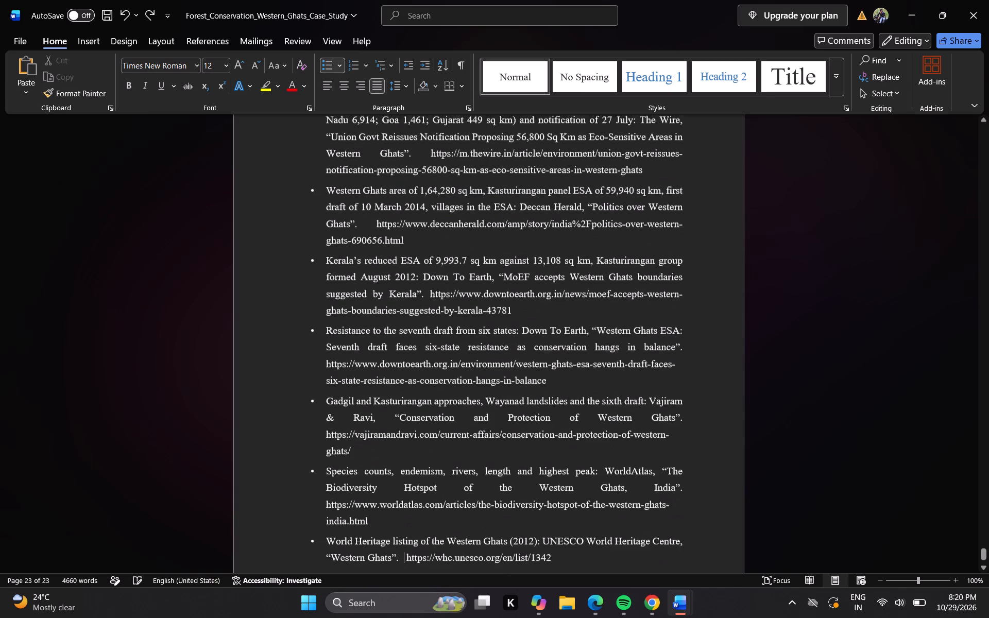
key(ctrl+z)
key(ctrl+z)
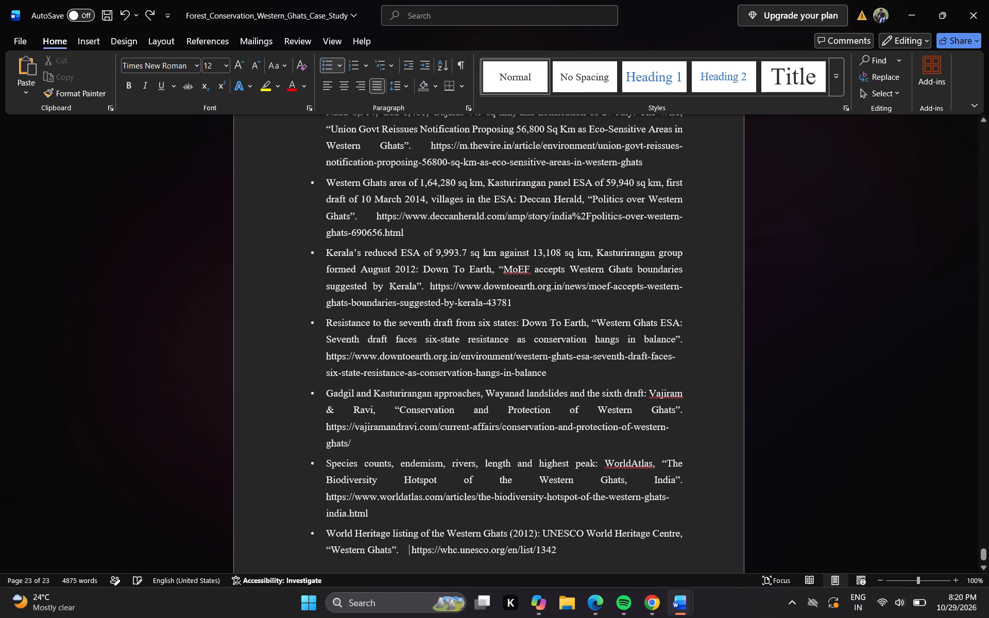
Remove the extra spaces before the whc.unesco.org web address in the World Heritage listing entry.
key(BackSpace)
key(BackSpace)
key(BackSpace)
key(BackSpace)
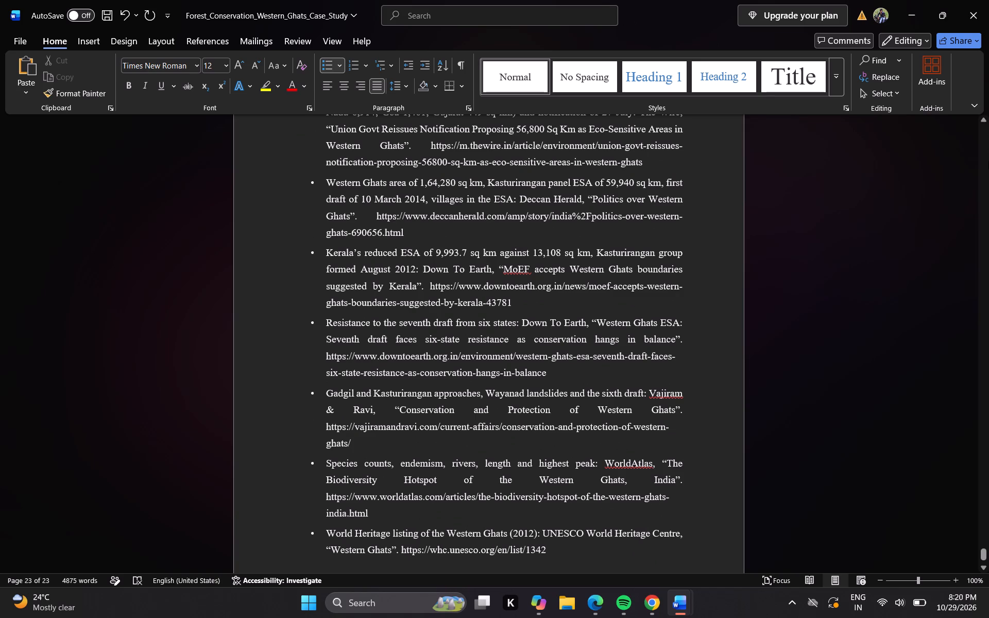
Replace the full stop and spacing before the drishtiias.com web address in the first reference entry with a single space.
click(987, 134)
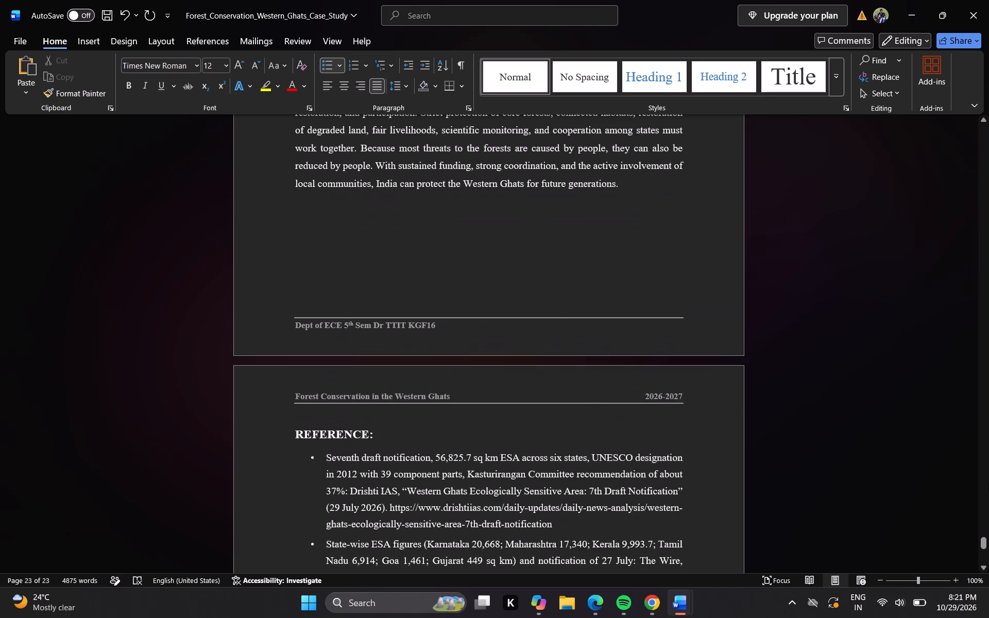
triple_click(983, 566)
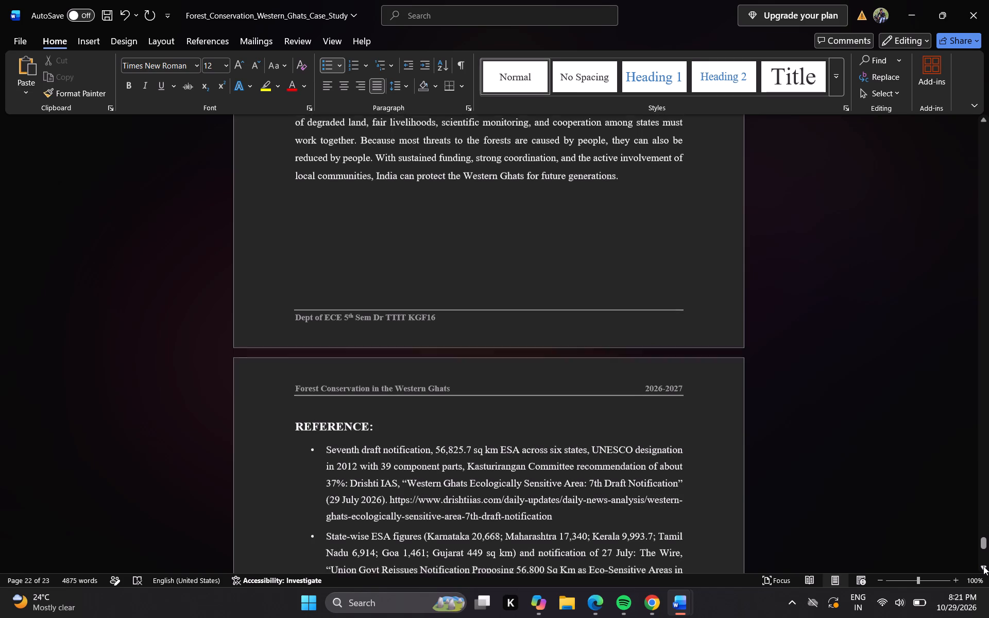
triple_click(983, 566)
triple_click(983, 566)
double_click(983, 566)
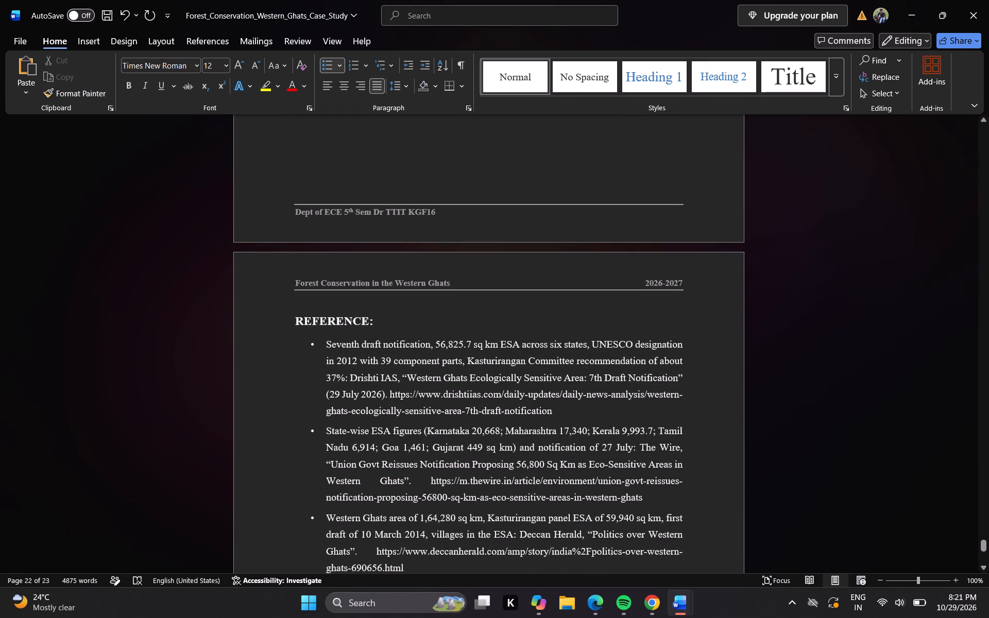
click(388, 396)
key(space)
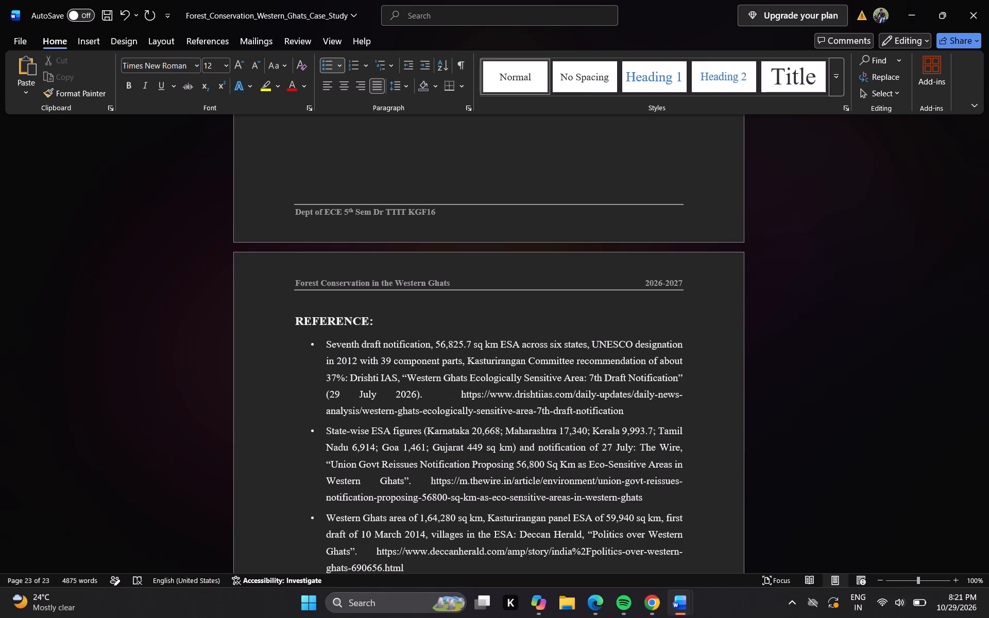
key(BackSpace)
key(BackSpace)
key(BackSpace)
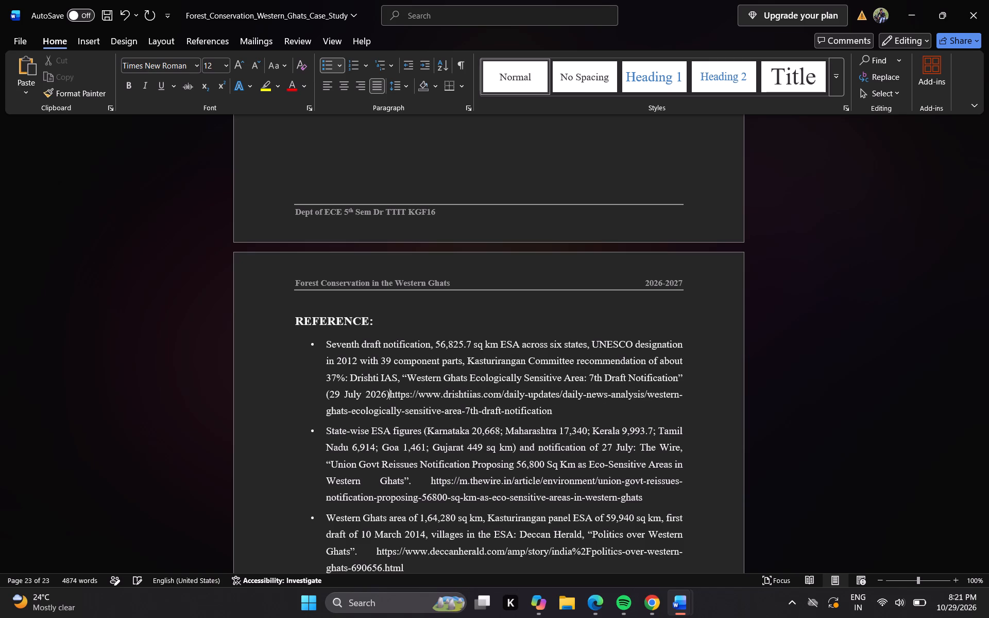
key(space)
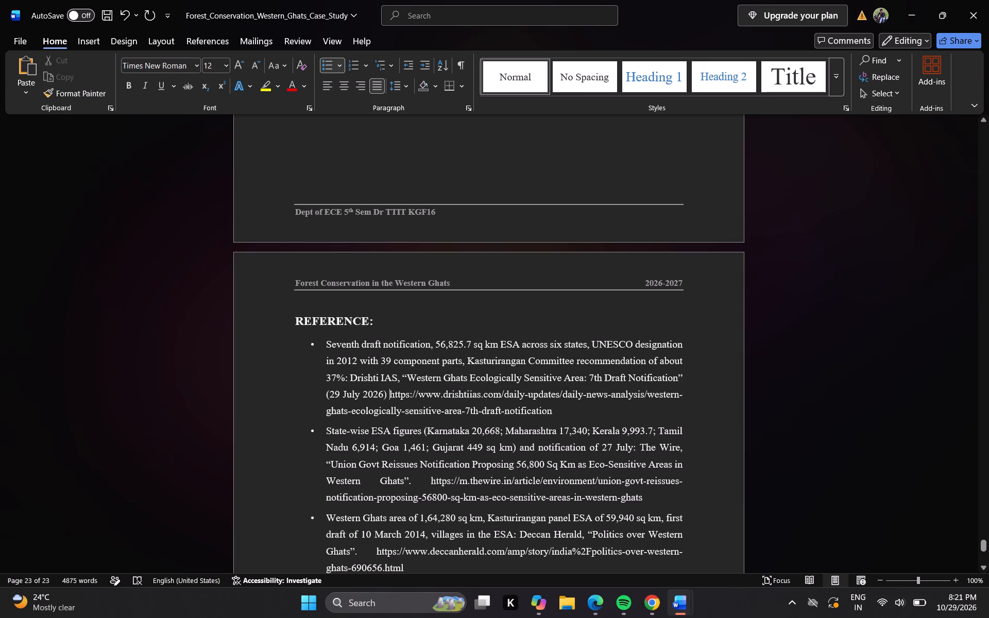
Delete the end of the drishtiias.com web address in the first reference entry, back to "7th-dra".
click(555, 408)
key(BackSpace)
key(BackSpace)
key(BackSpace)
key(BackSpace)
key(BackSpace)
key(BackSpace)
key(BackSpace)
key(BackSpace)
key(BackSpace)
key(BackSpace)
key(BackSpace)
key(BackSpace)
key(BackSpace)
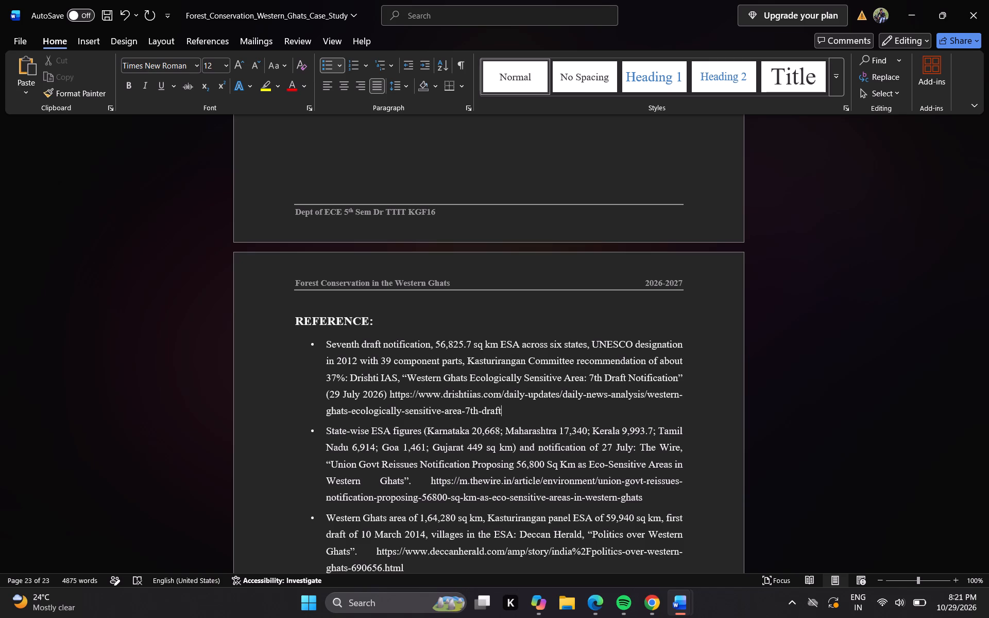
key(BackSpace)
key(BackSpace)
Undo the reference list edits and the earlier changes, back past the year correction in the OBJECTIVES page header.
key(ctrl+z)
key(ctrl+z)
key(ctrl+z)
key(ctrl+z)
key(ctrl+z)
key(ctrl+z)
key(ctrl+z)
key(ctrl+z)
key(ctrl+z)
key(ctrl+z)
key(ctrl+z)
key(ctrl+z)
key(ctrl+z)
key(ctrl+z)
key(ctrl+z)
key(ctrl+z)
key(ctrl+z)
key(ctrl+z)
key(ctrl+z)
key(ctrl+z)
key(ctrl+z)
key(ctrl+z)
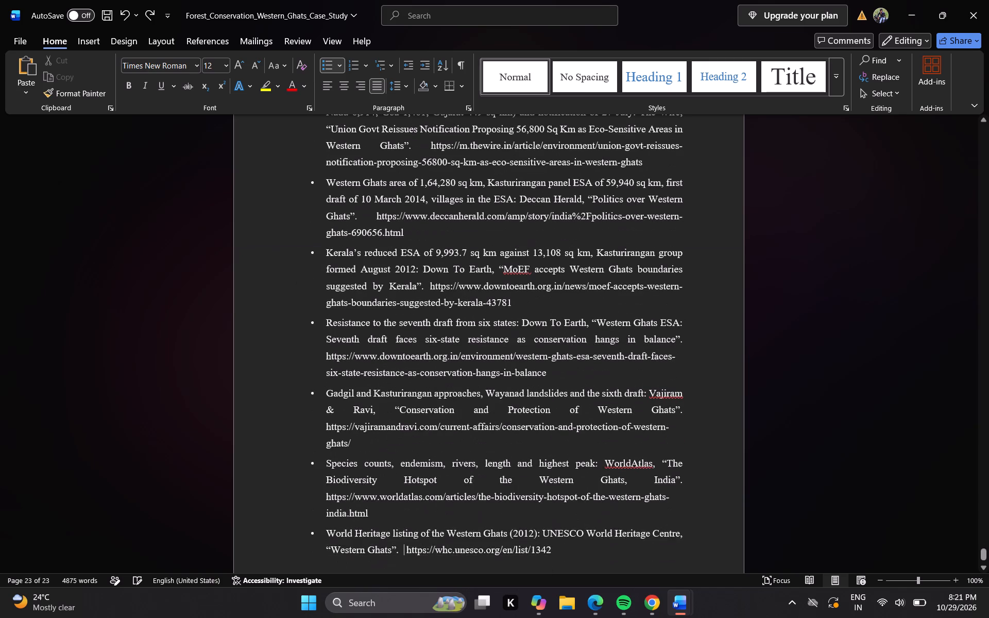
key(ctrl+z)
key(ctrl+z)
key(ctrl+z)
key(ctrl+z)
key(ctrl+z)
key(ctrl+z)
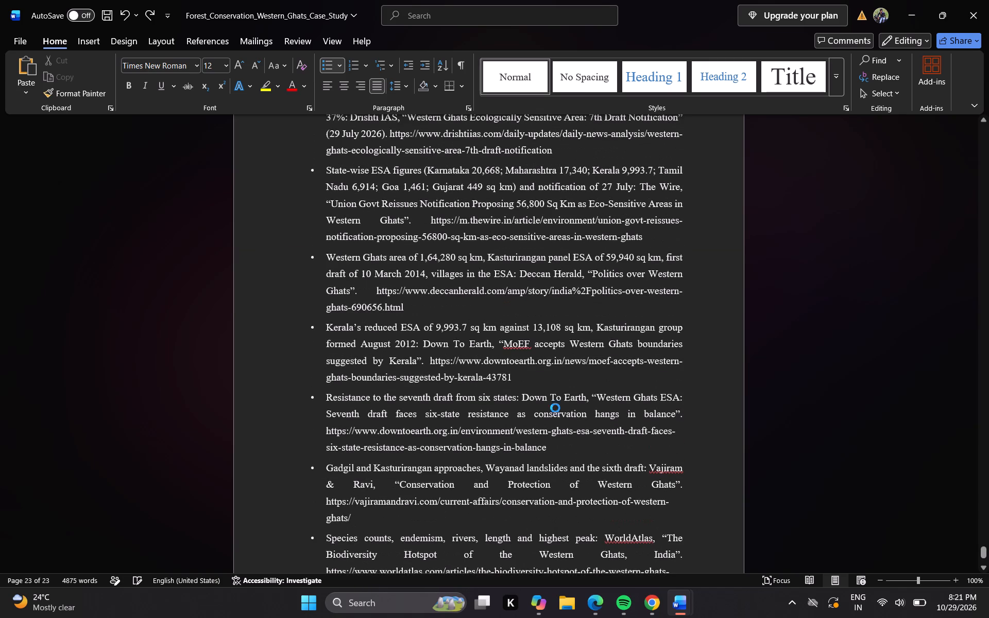
key(ctrl+z)
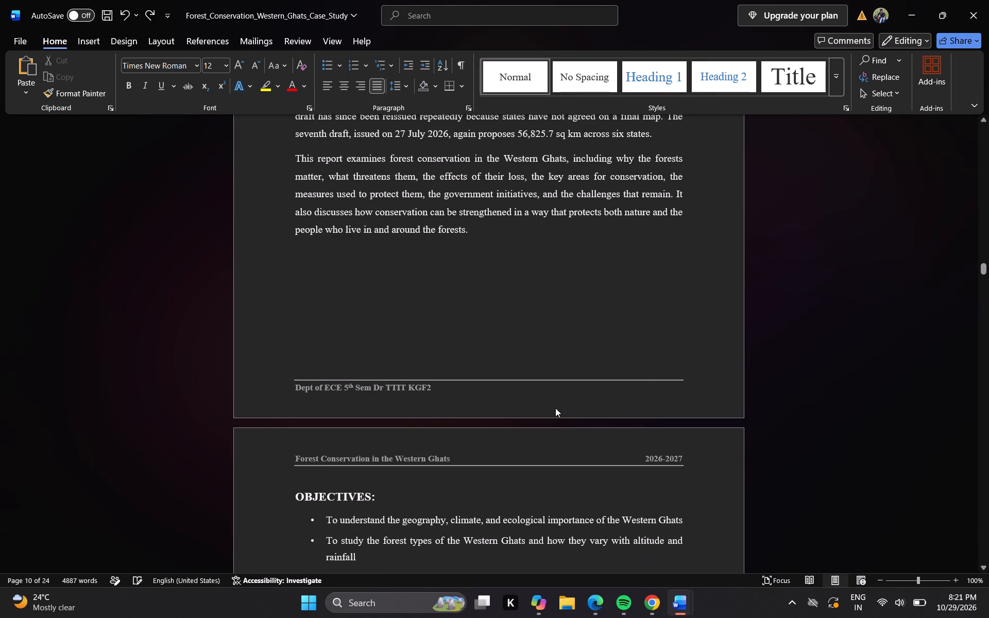
key(ctrl+z)
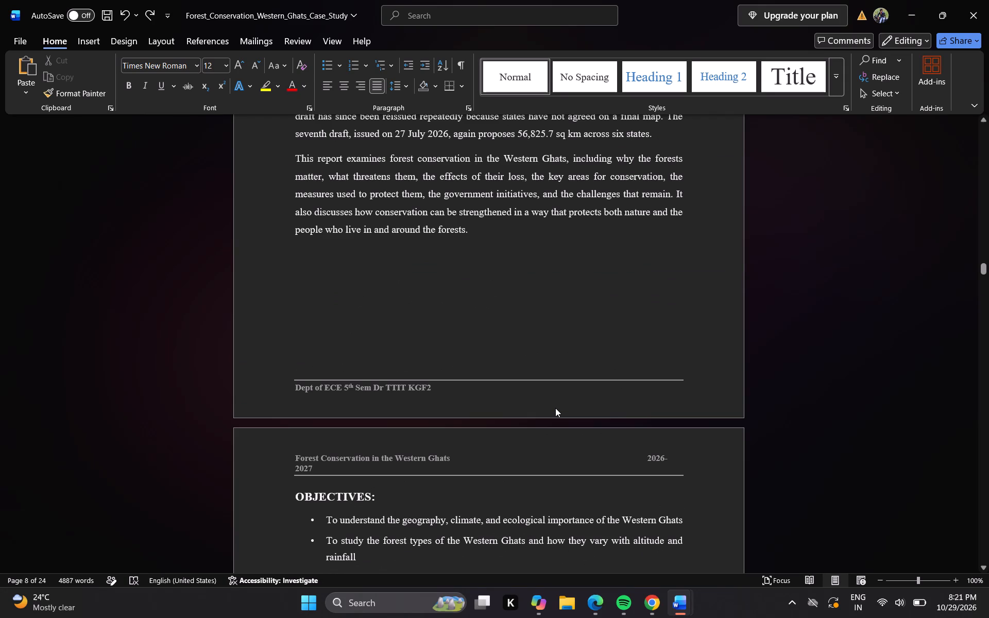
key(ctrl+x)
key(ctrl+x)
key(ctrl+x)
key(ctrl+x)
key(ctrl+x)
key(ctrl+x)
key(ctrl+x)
Remove the extra spacing before the years in the OBJECTIVES page header so 2026-2027 fits on the title's line, and leave header editing.
click(641, 456)
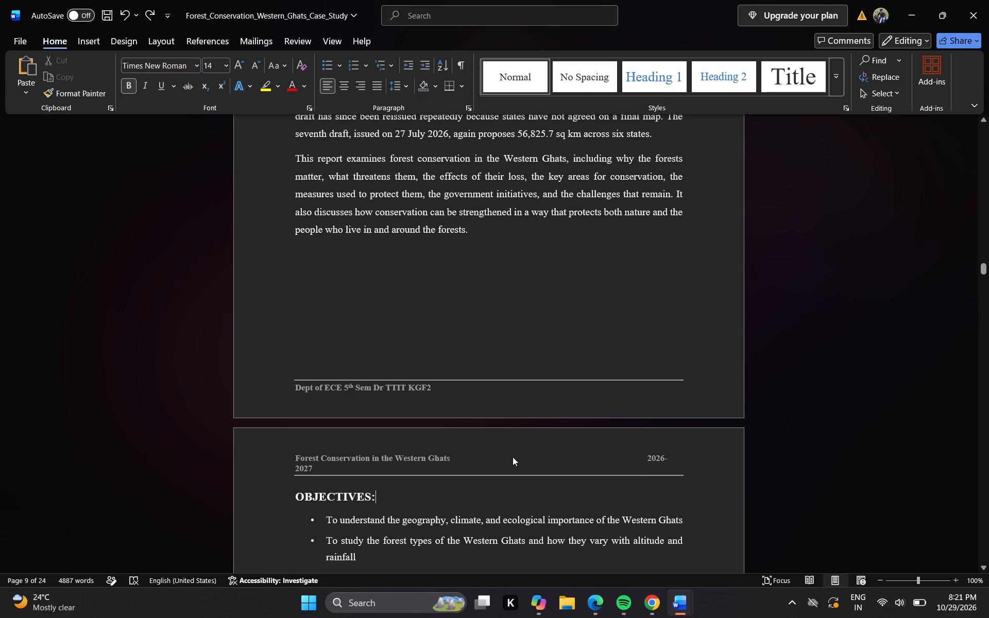
double_click(421, 456)
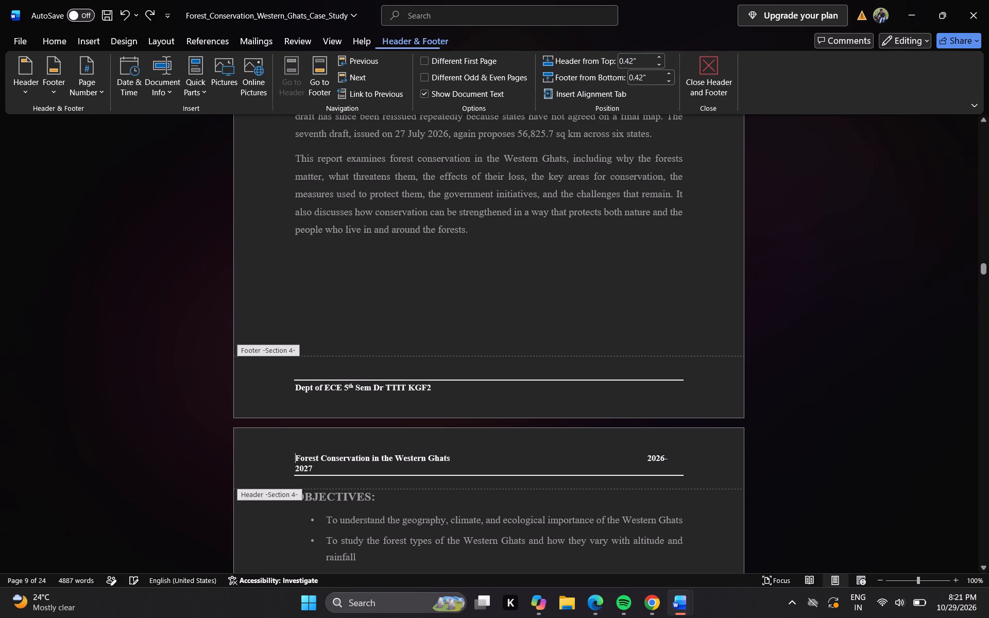
click(293, 470)
key(BackSpace)
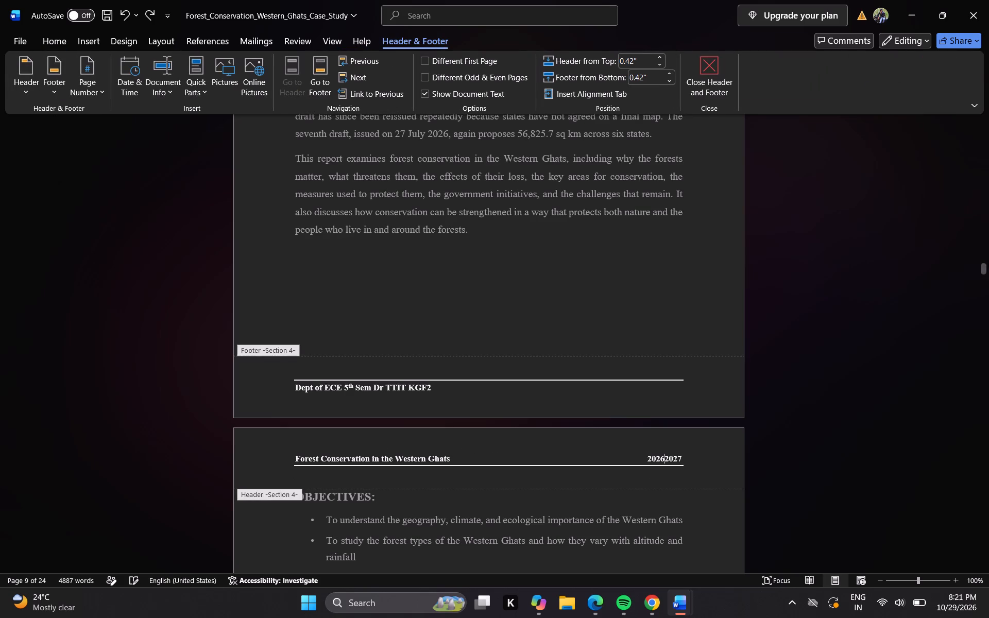
key(minus)
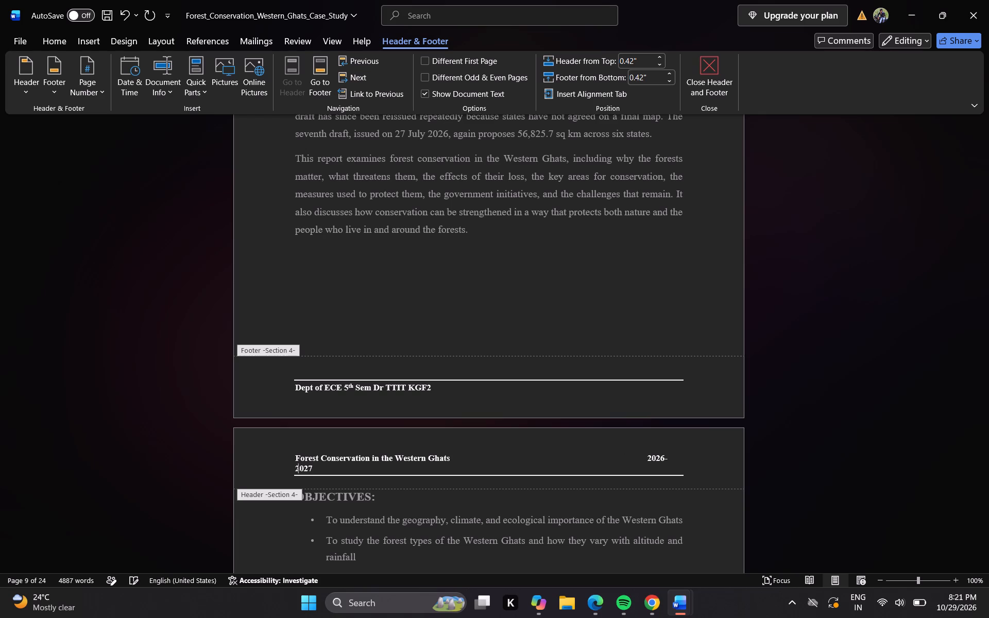
key(Left)
key(Left)
key(Left)
key(Left)
key(Left)
key(BackSpace)
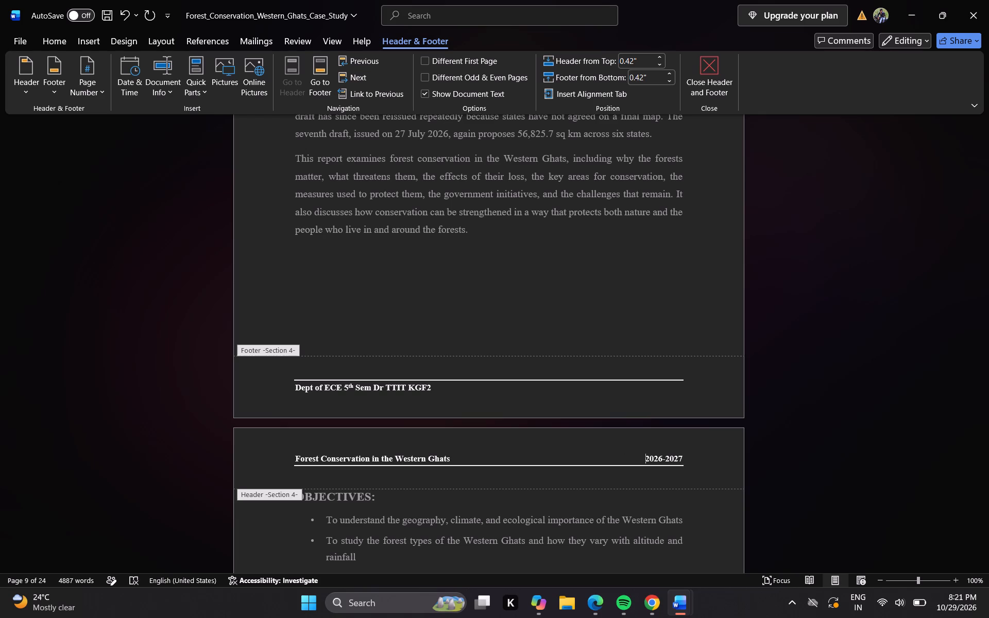
key(BackSpace)
click(984, 413)
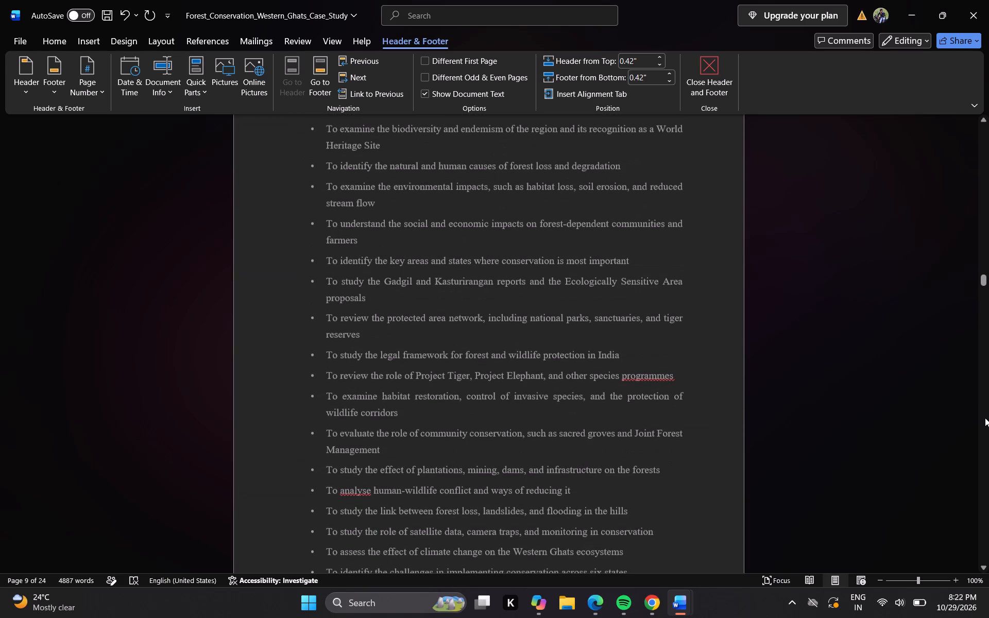
click(985, 418)
click(985, 418)
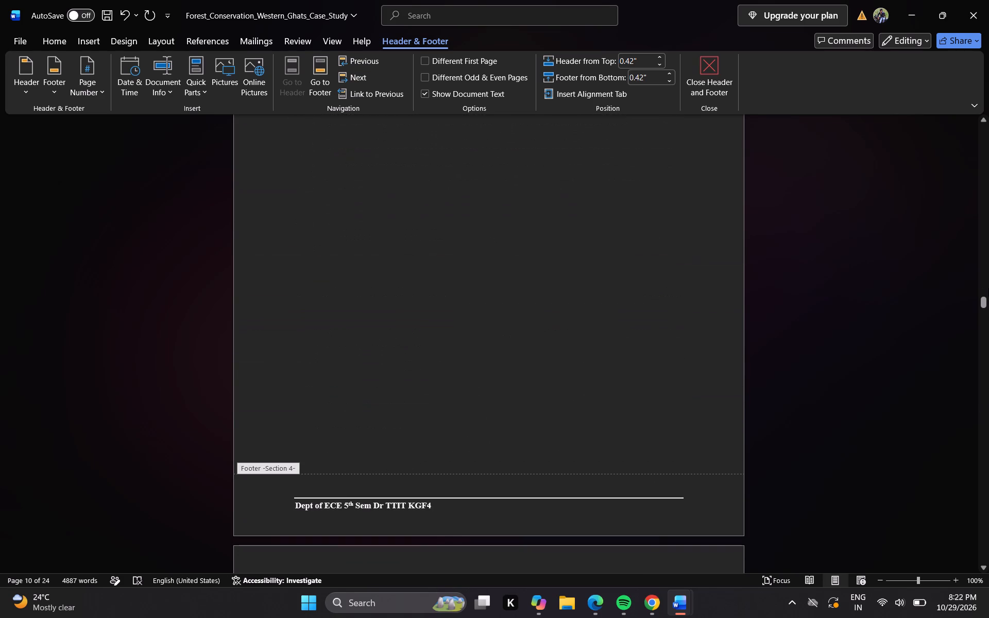
click(483, 304)
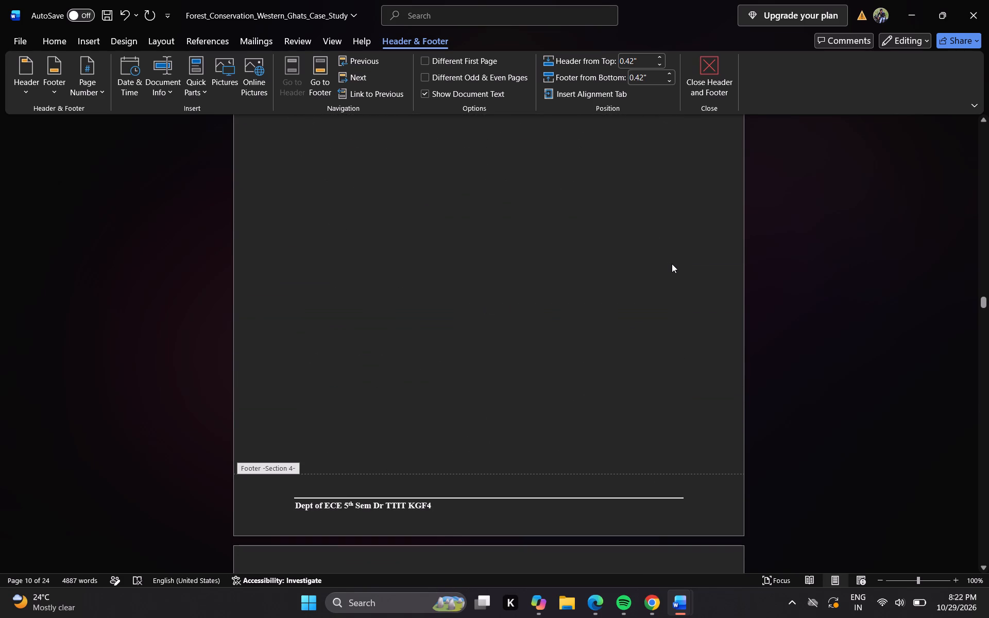
click(669, 263)
double_click(669, 263)
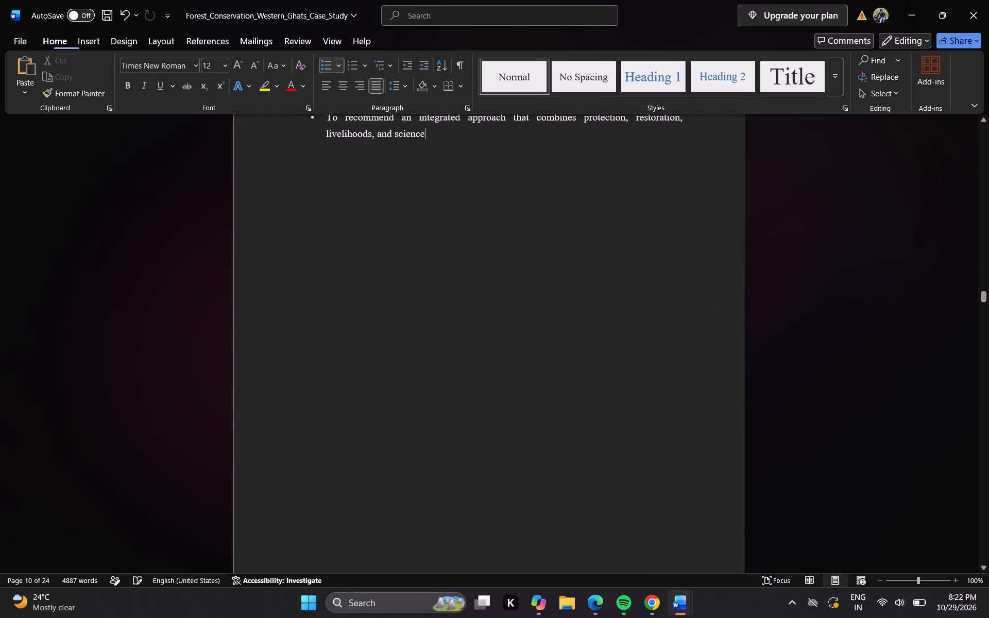
Review the pages from OBJECTIVES back to the cover and forward through the introduction, checking the headers, footers and page numbers.
click(988, 176)
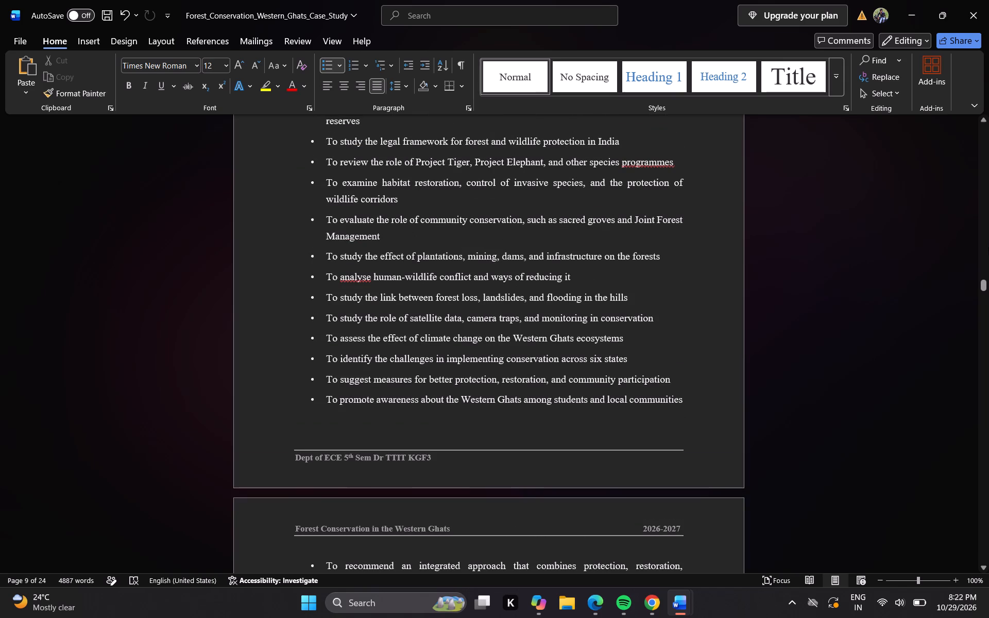
click(988, 277)
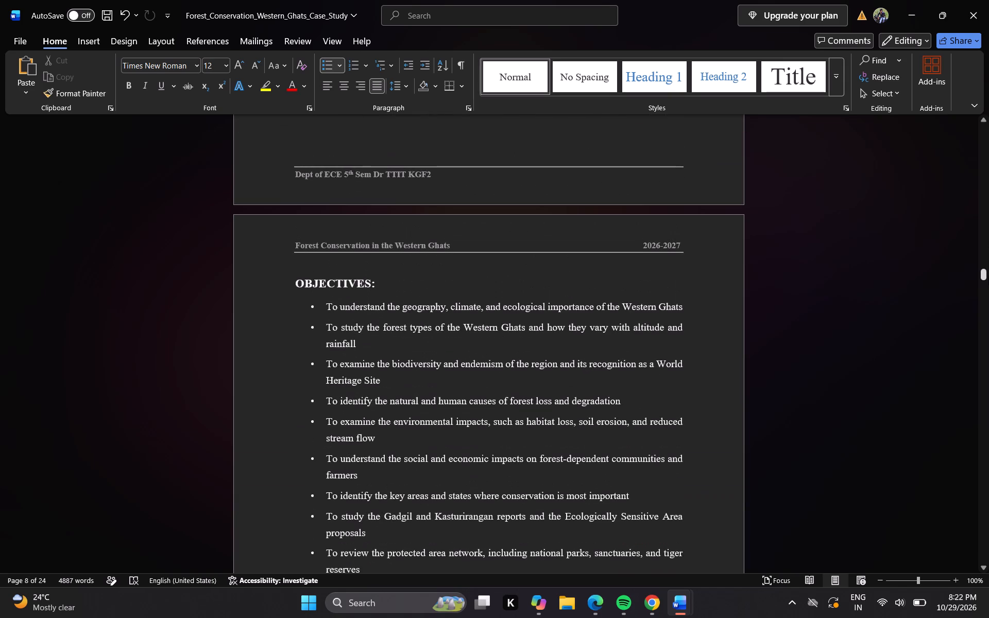
double_click(984, 126)
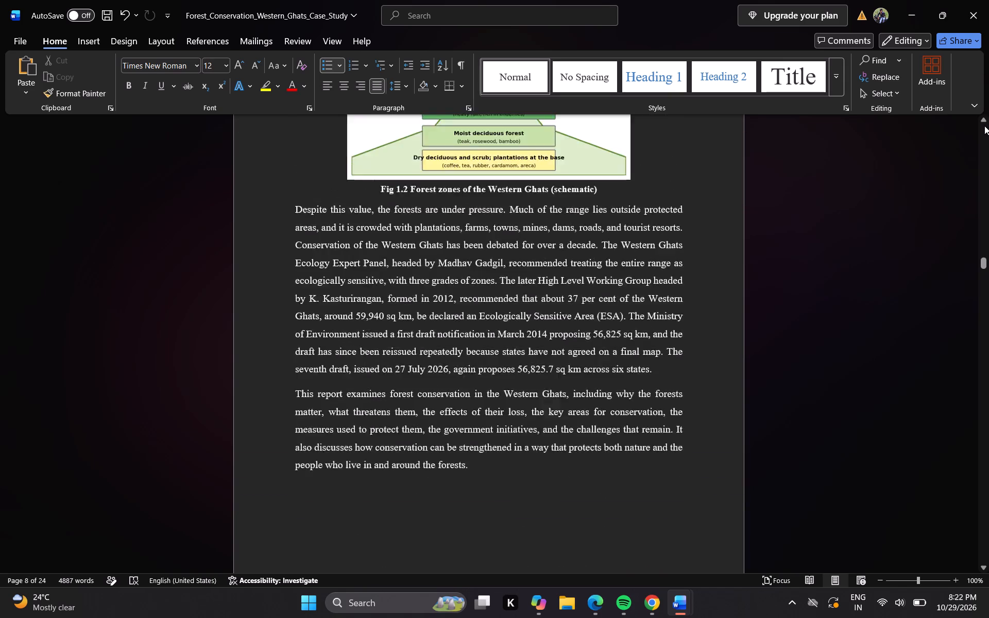
click(984, 126)
click(984, 126)
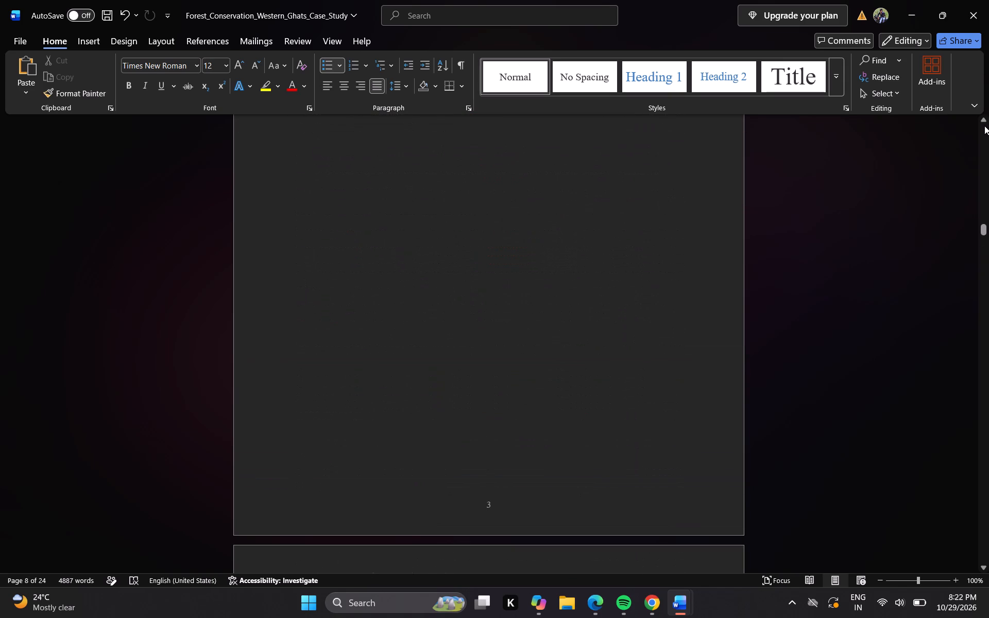
click(984, 126)
click(984, 126)
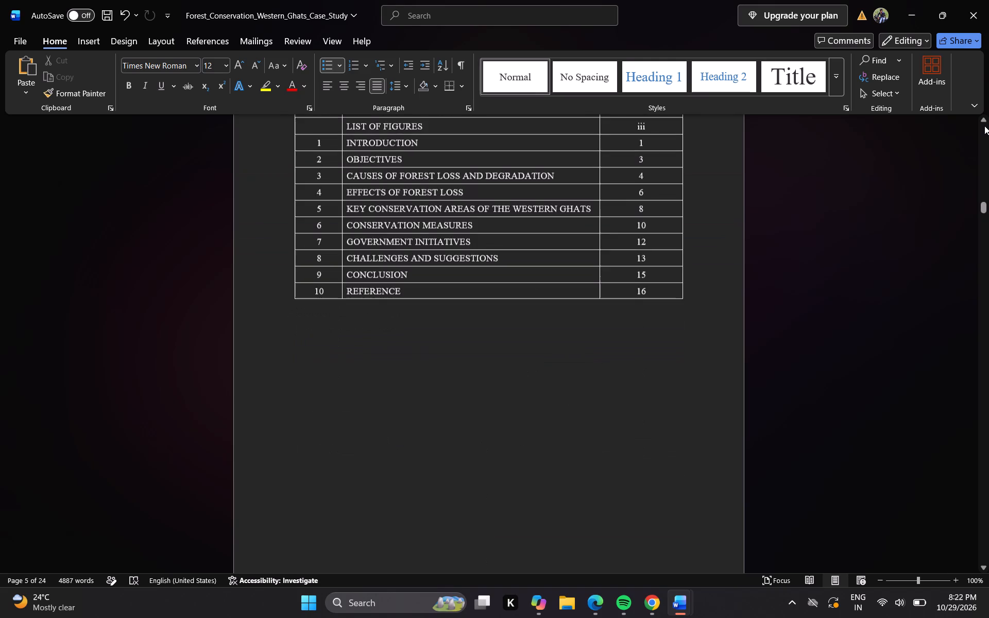
click(984, 126)
click(984, 126)
click(984, 126)
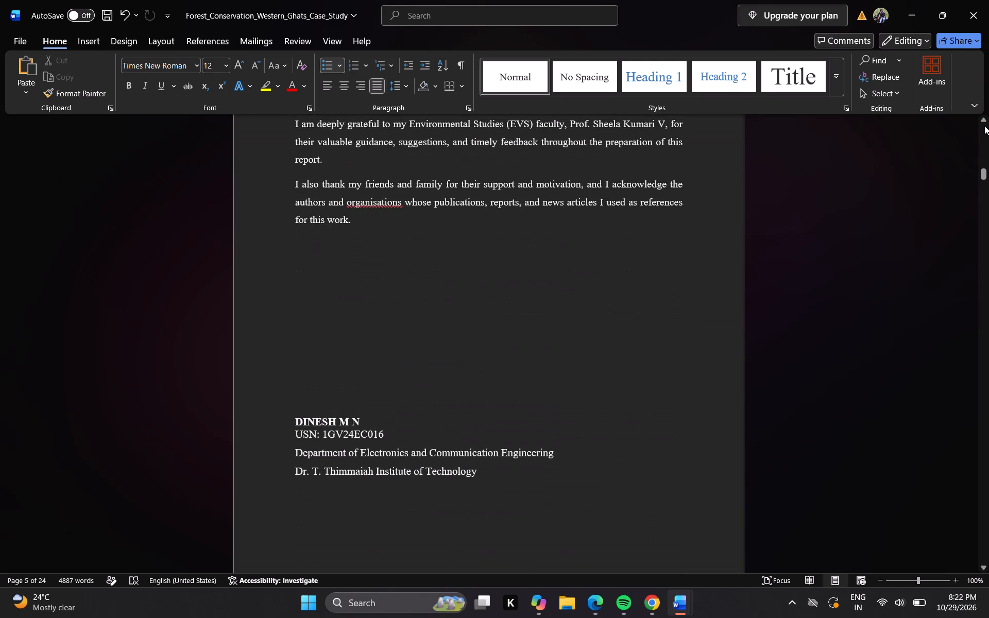
click(984, 126)
click(984, 126)
click(984, 126)
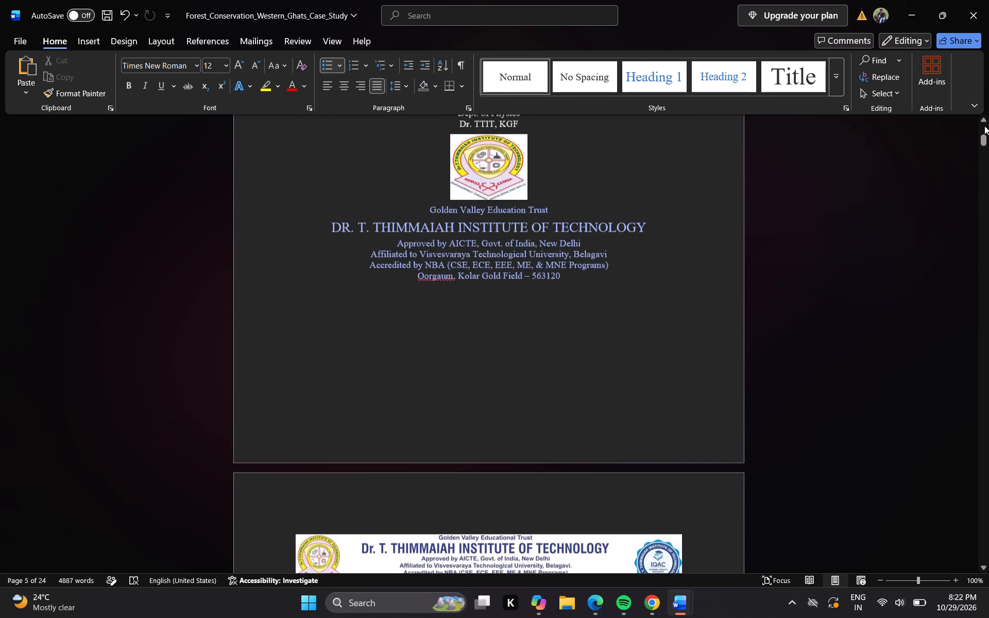
click(984, 126)
click(984, 126)
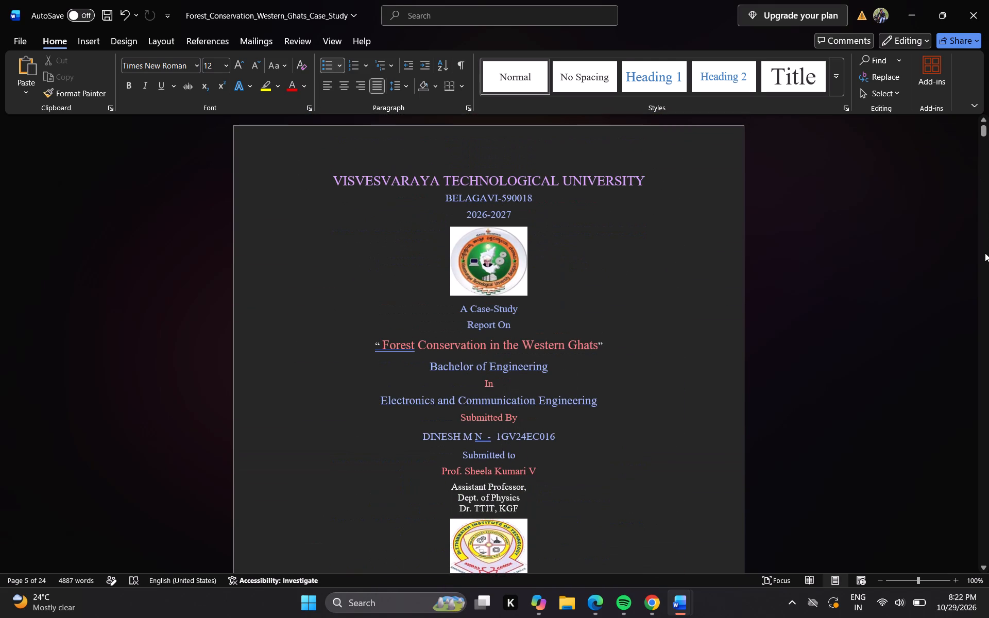
click(985, 249)
click(985, 249)
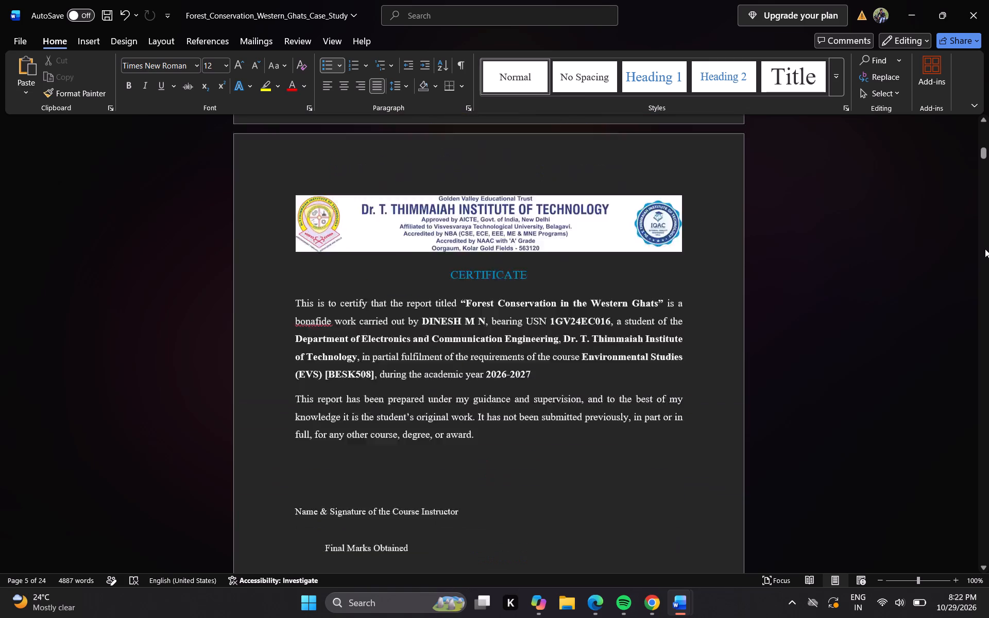
click(985, 249)
click(985, 249)
click(985, 249)
click(985, 249)
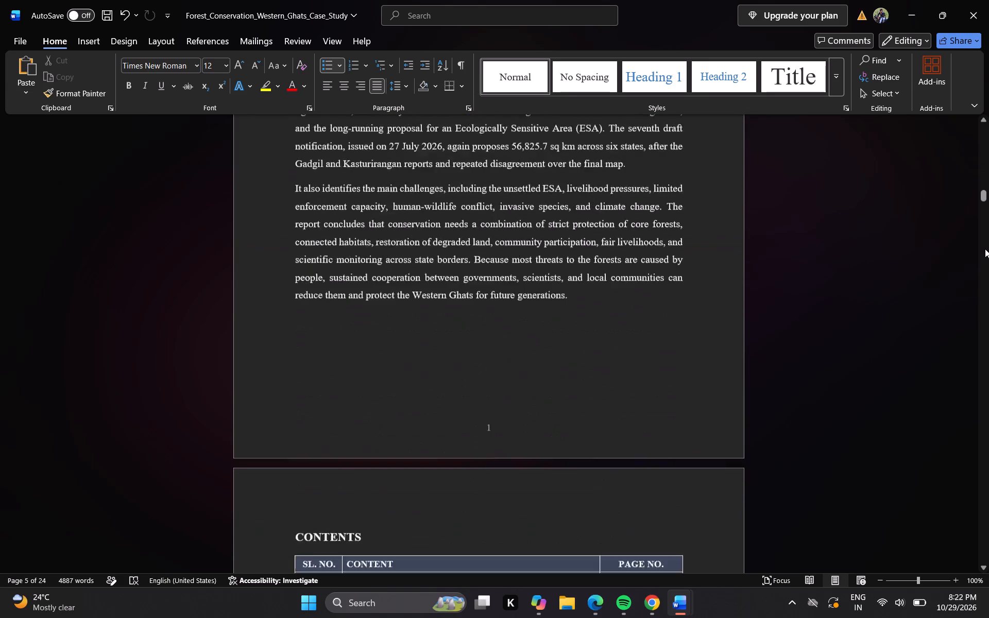
click(985, 249)
click(985, 249)
click(985, 249)
click(985, 249)
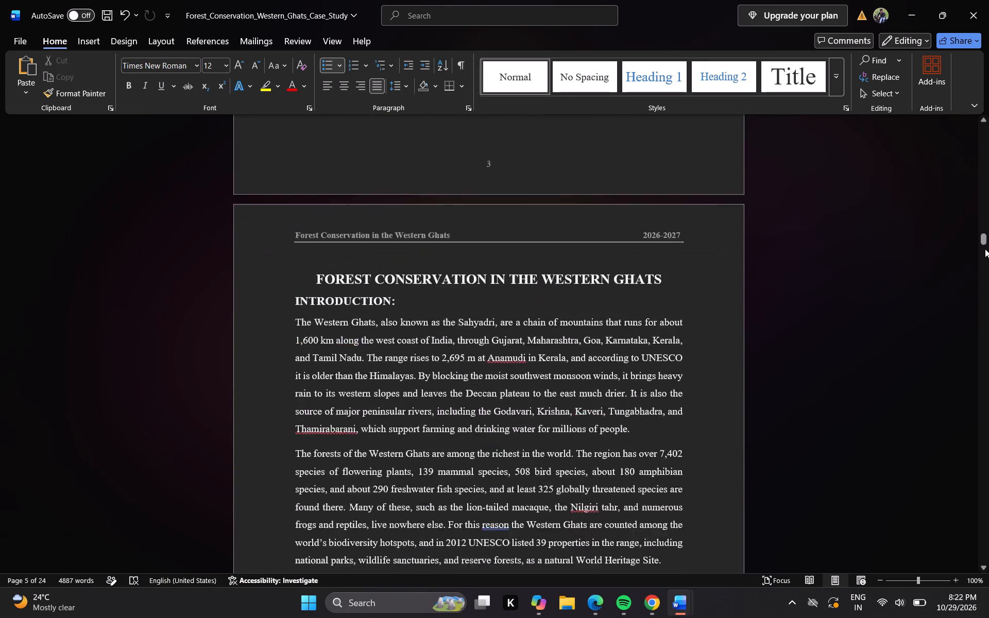
click(985, 249)
click(985, 249)
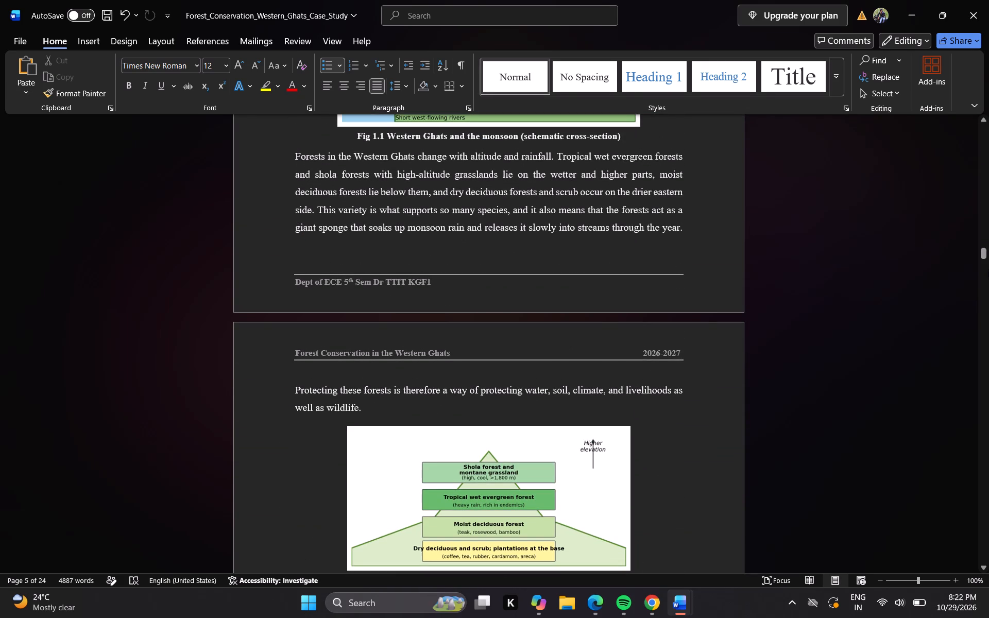
click(986, 285)
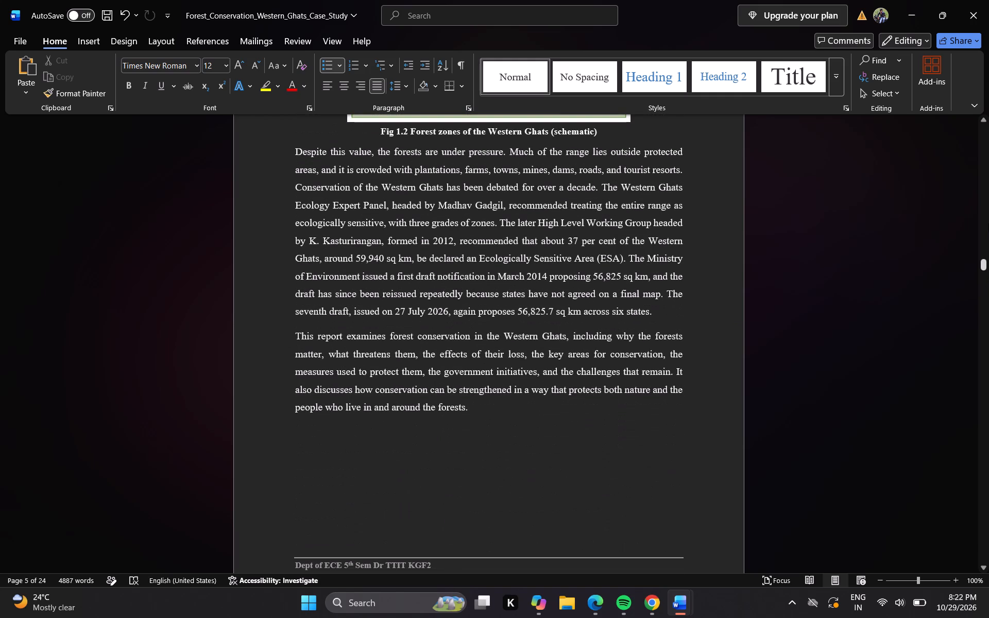
Separate the page number from "Dept of ECE 5th Sem Dr TTIT KGF" in the Section 4 footer, moving it to the right margin.
click(986, 202)
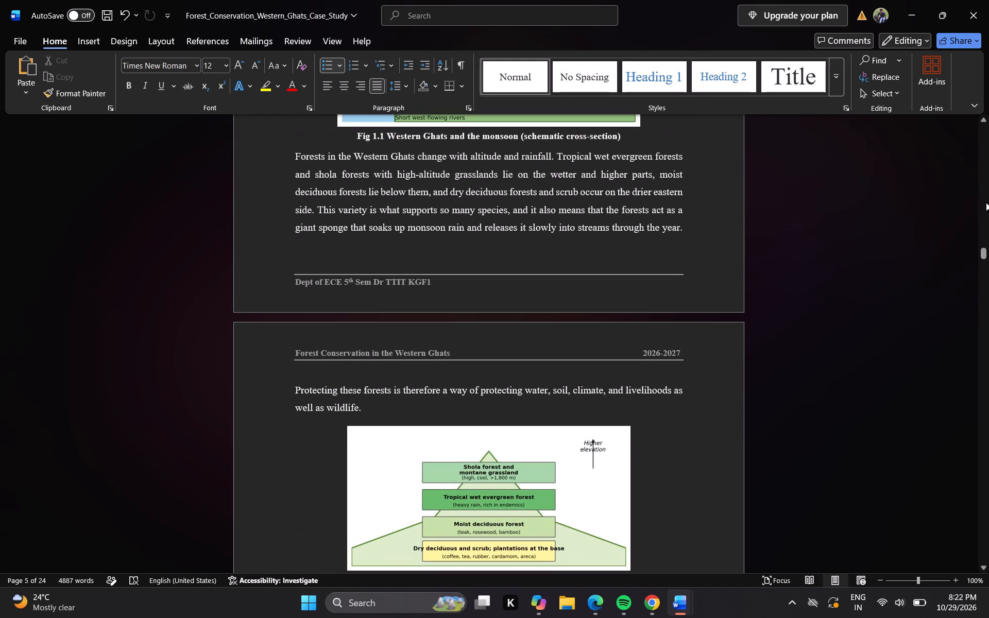
click(425, 279)
double_click(422, 281)
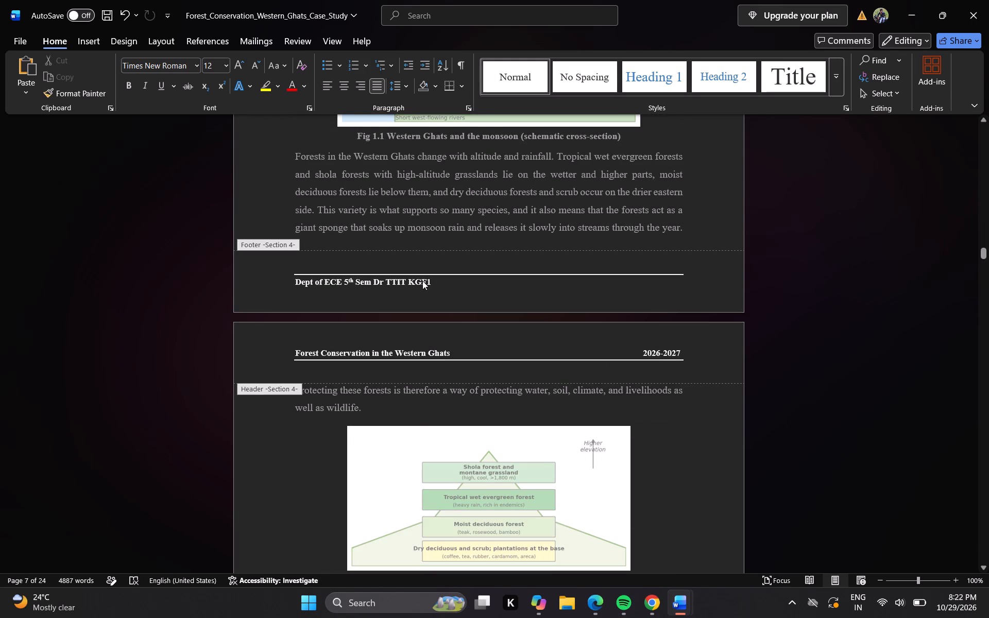
click(426, 281)
key(space)
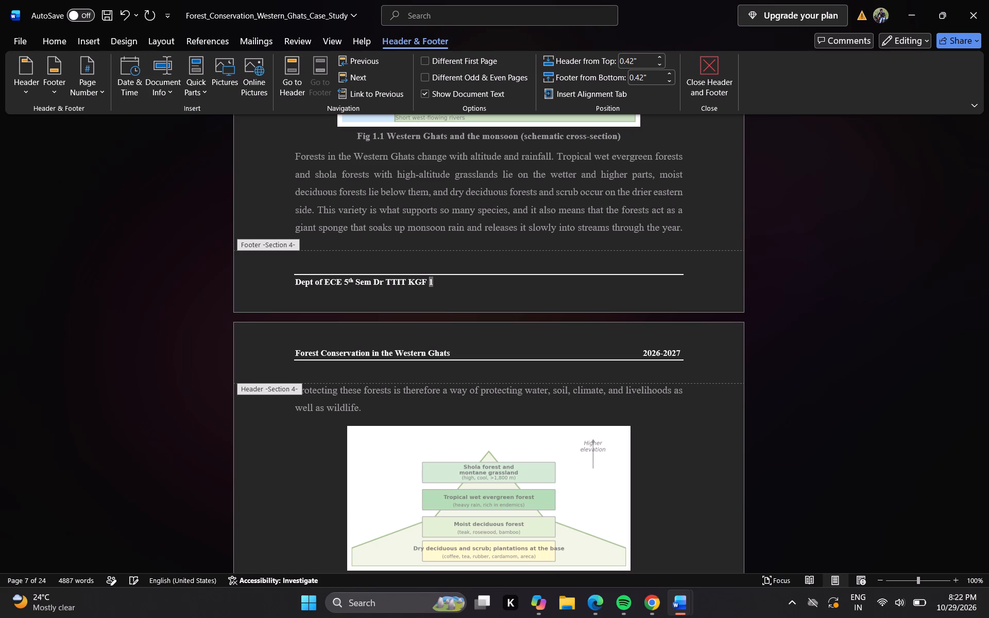
key(Tab)
key(Tab)
key(BackSpace)
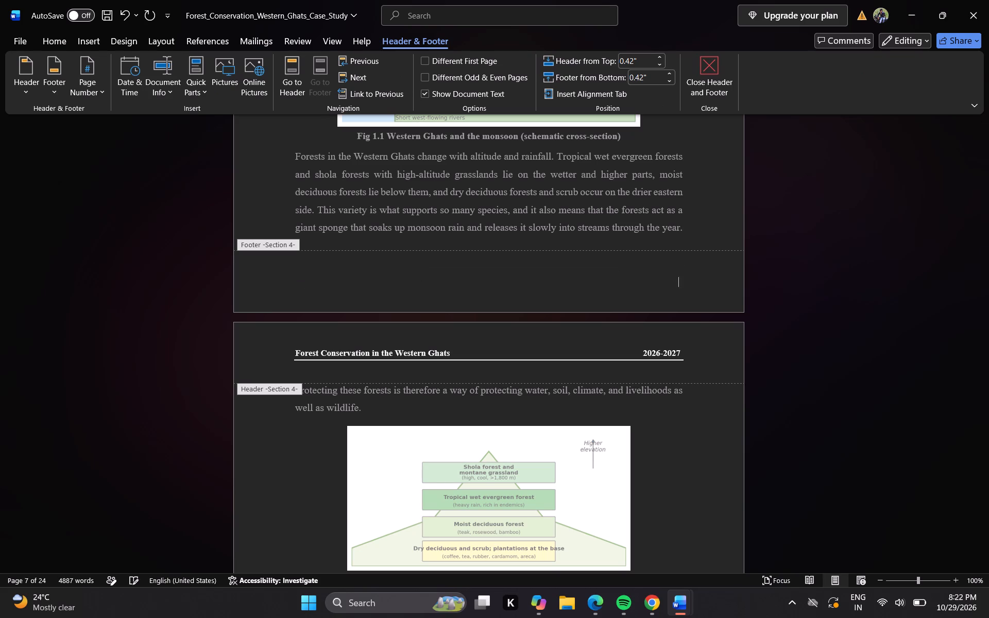
click(578, 298)
click(902, 310)
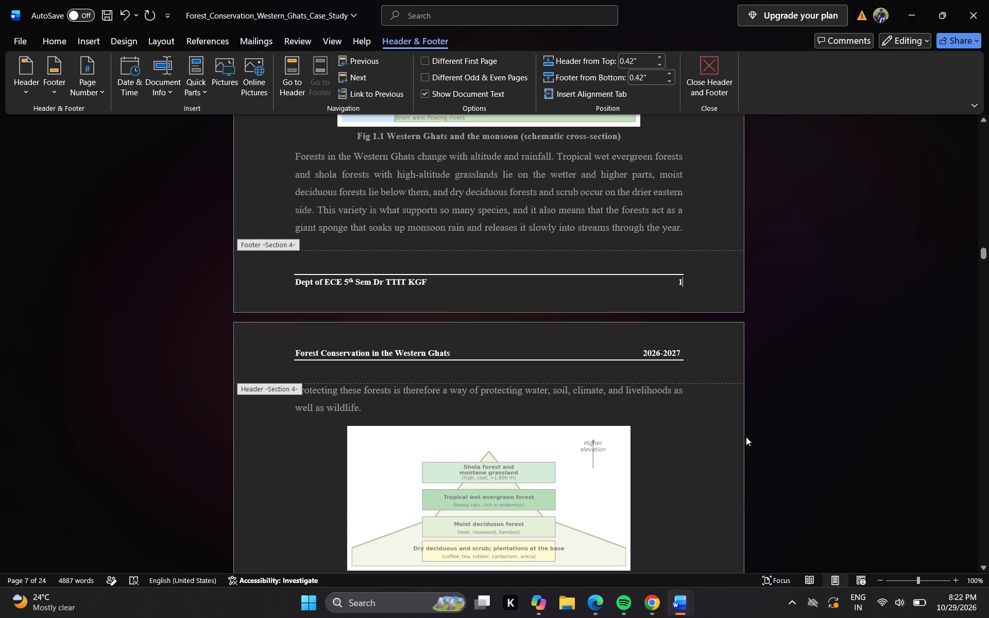
double_click(705, 457)
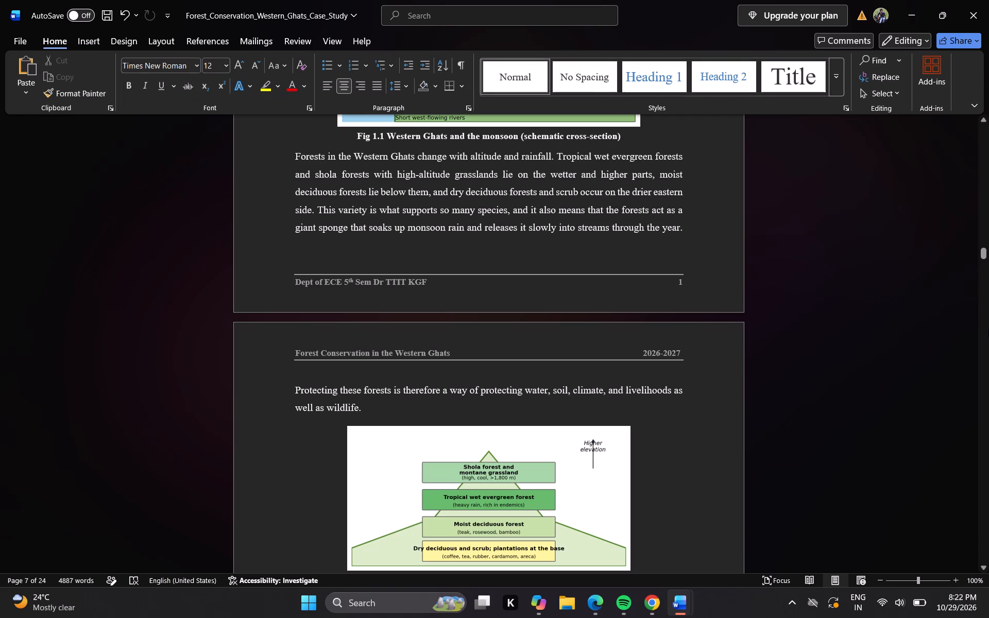
Delete the last OBJECTIVES bullet, about recommending an integrated approach, which sits alone on its own page.
click(988, 329)
click(988, 329)
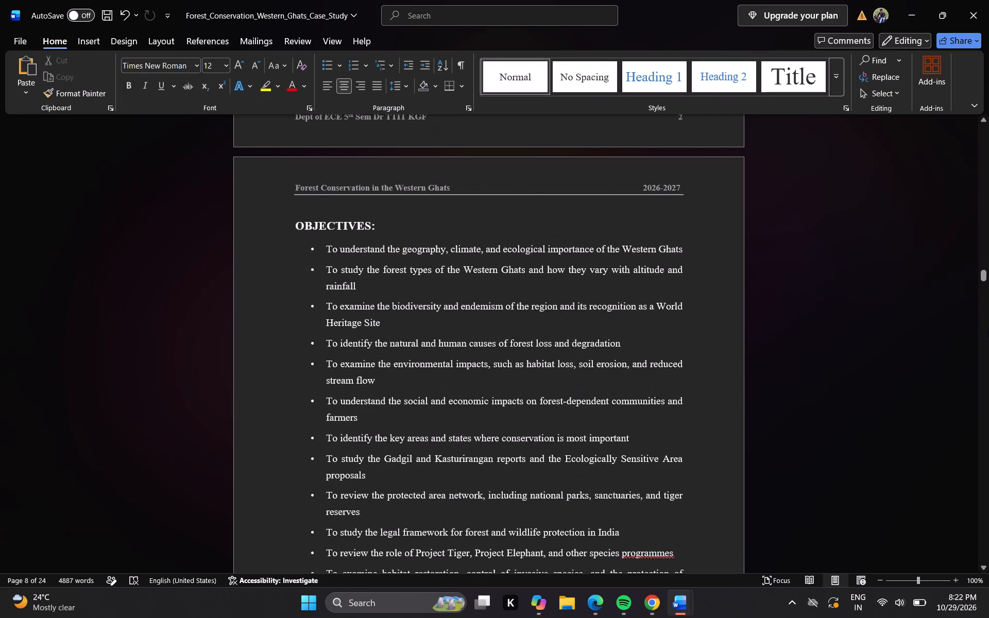
click(988, 329)
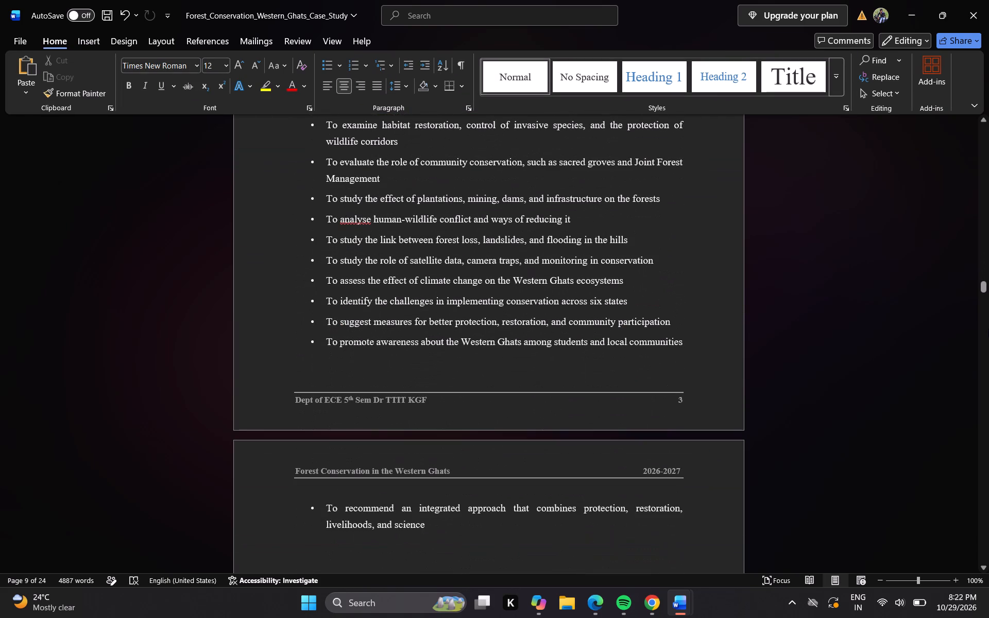
click(983, 566)
triple_click(983, 566)
triple_click(983, 566)
triple_click(983, 566)
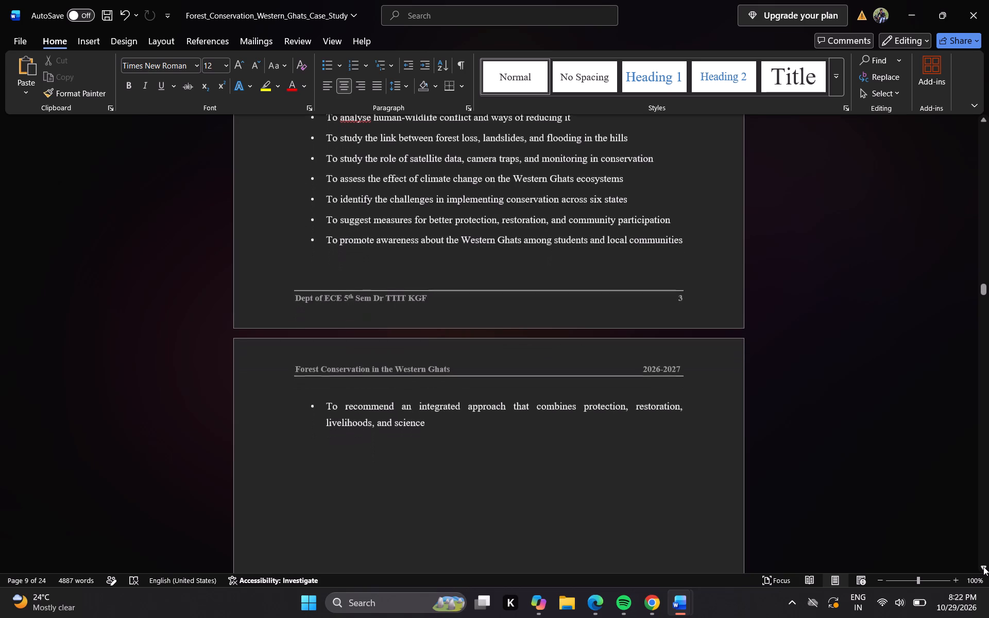
triple_click(983, 566)
triple_click(983, 566)
triple_click(983, 566)
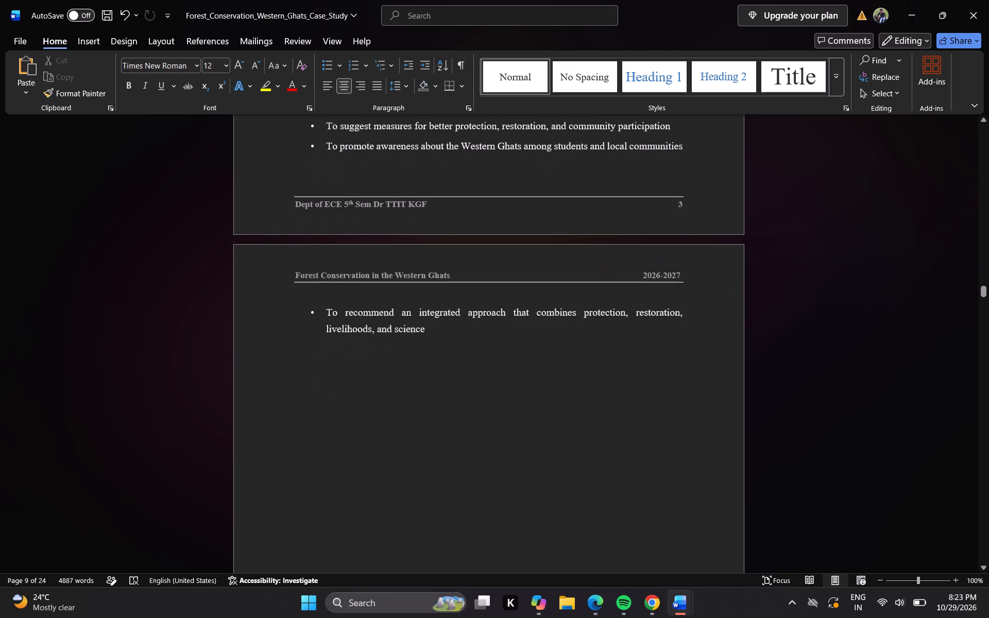
drag(309, 299, 399, 334)
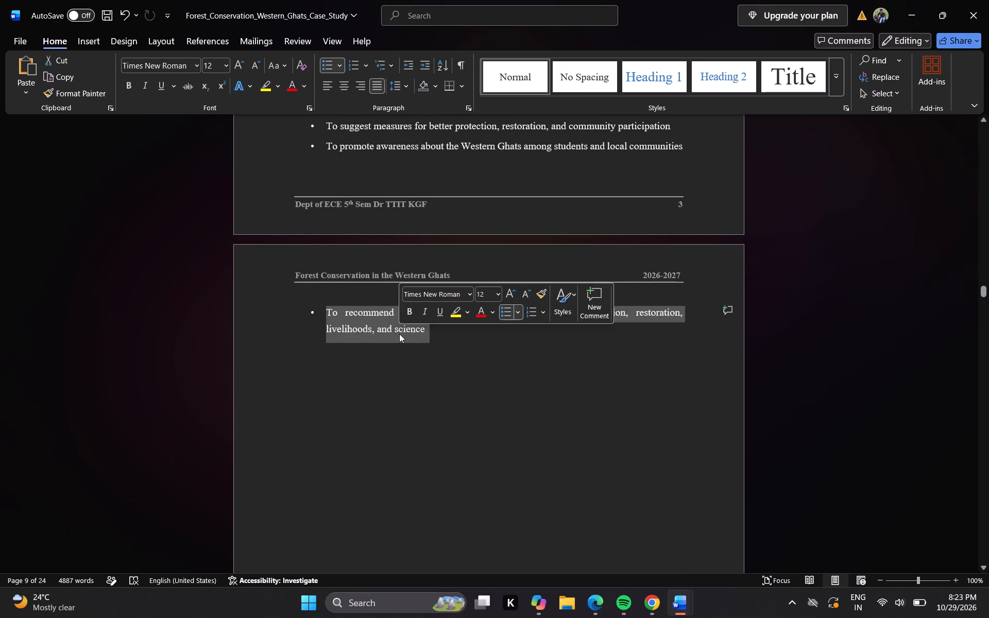
key(BackSpace)
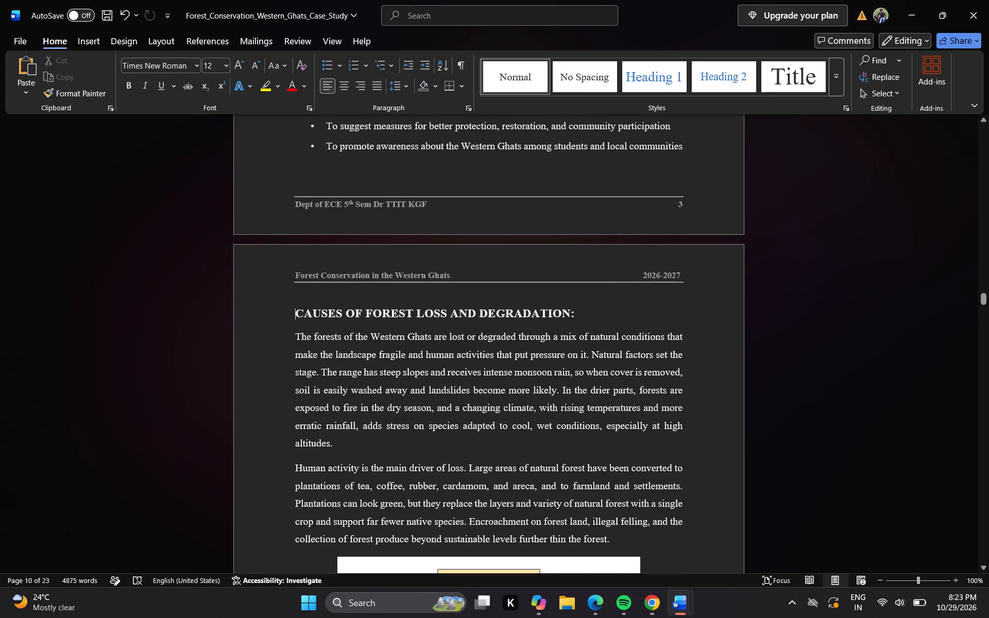
Review the pages from CAUSES OF FOREST LOSS AND DEGRADATION through SUGGESTIONS, checking headers, footers, page numbers and overflowing content.
click(988, 332)
click(988, 332)
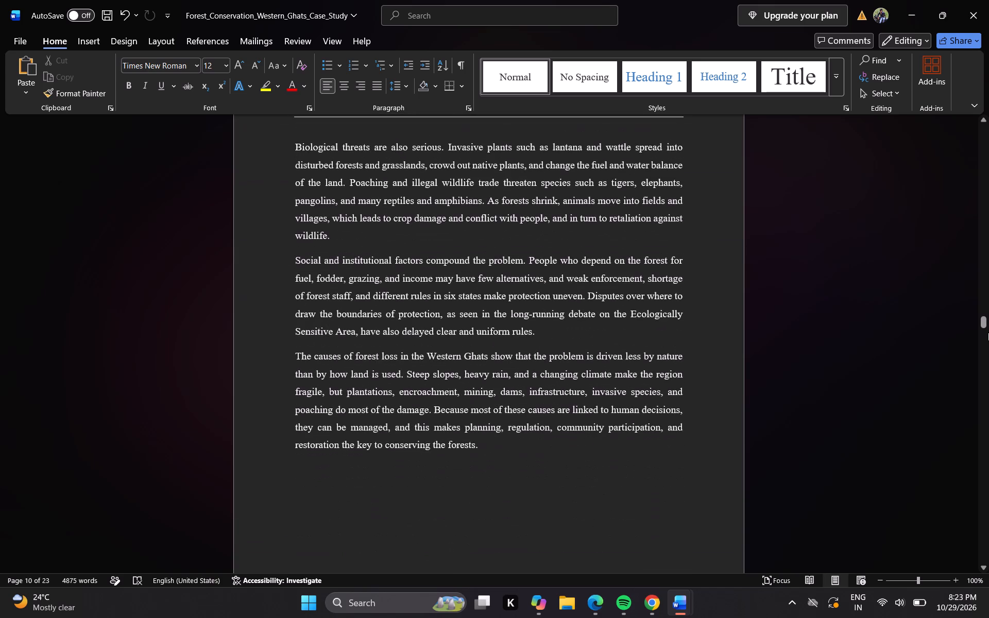
click(988, 332)
click(988, 342)
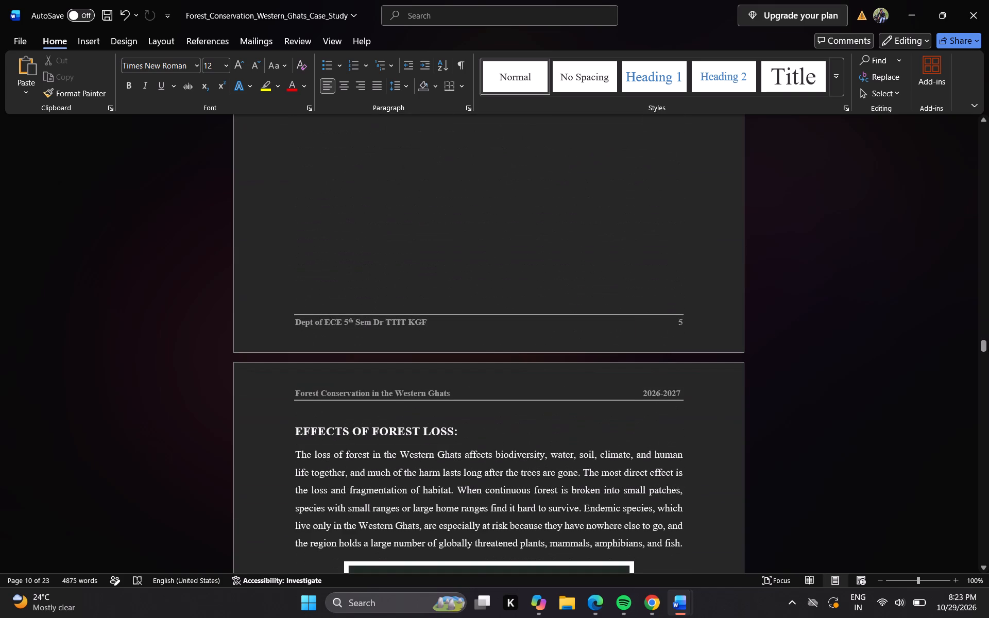
click(988, 342)
click(988, 349)
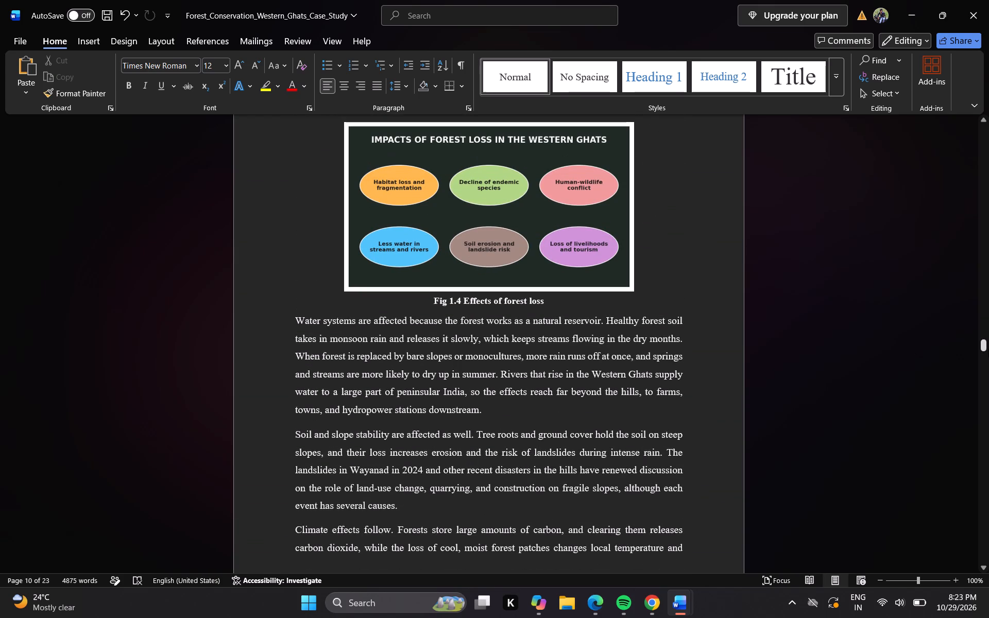
click(986, 360)
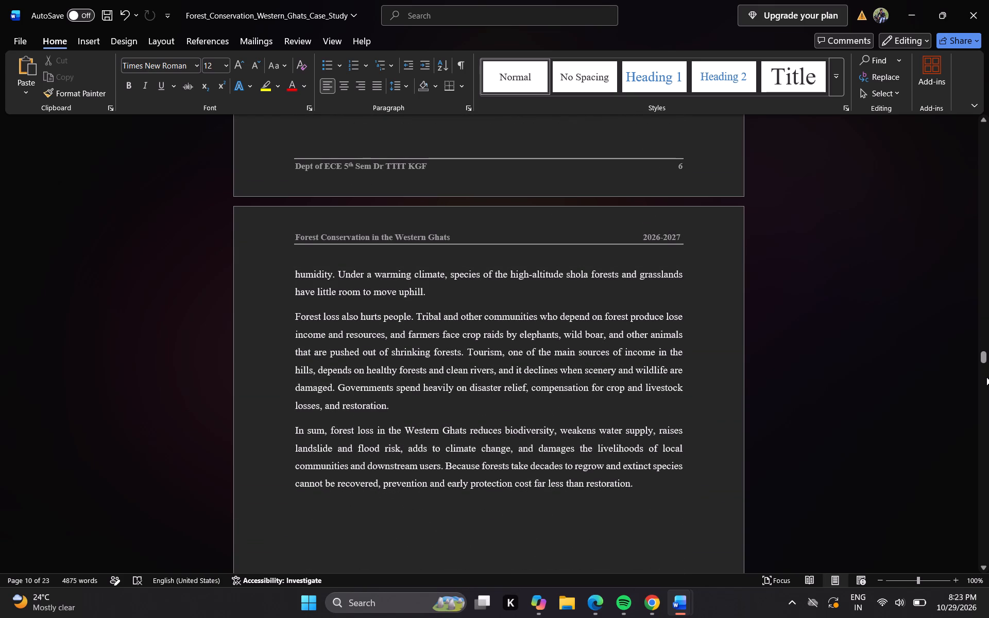
click(986, 377)
click(986, 388)
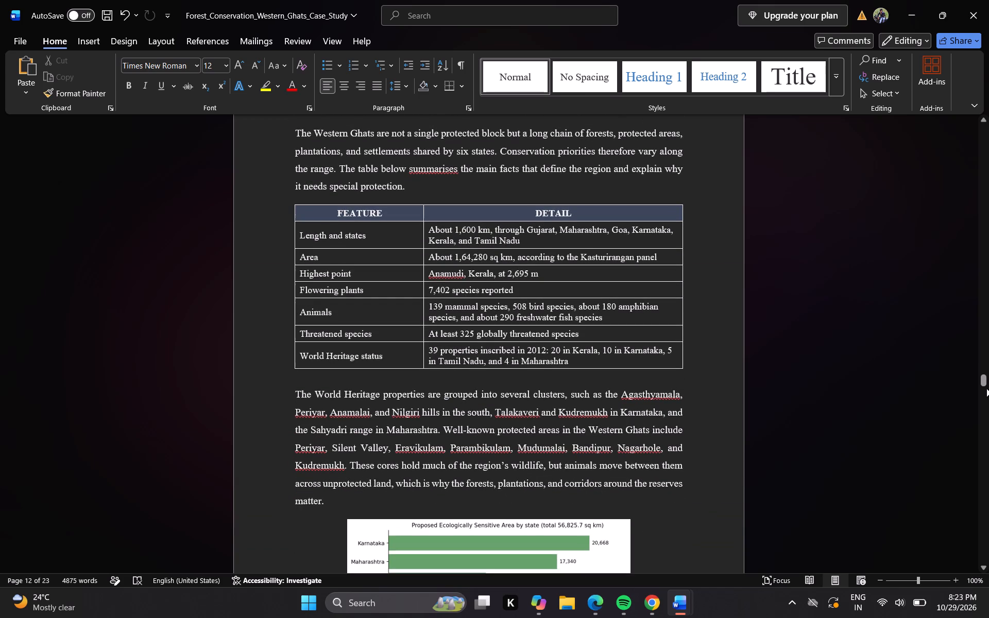
click(986, 399)
click(986, 399)
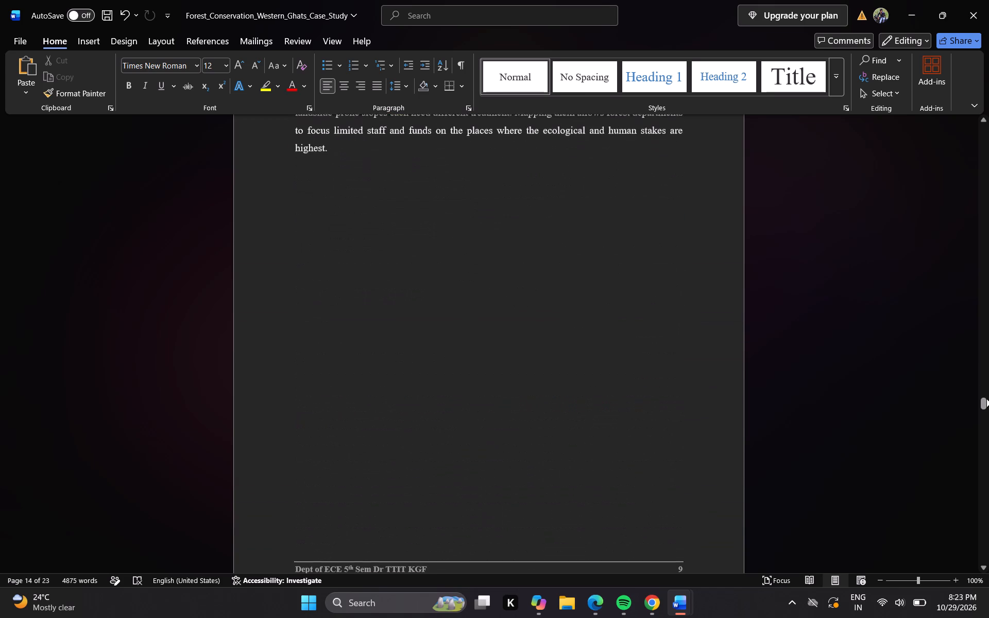
click(986, 408)
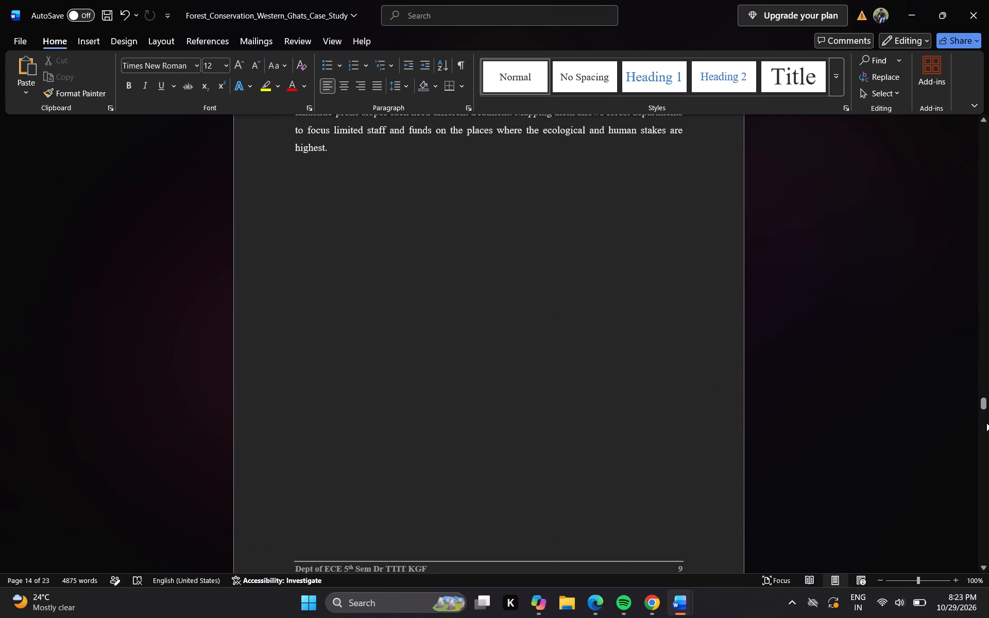
click(986, 423)
click(986, 438)
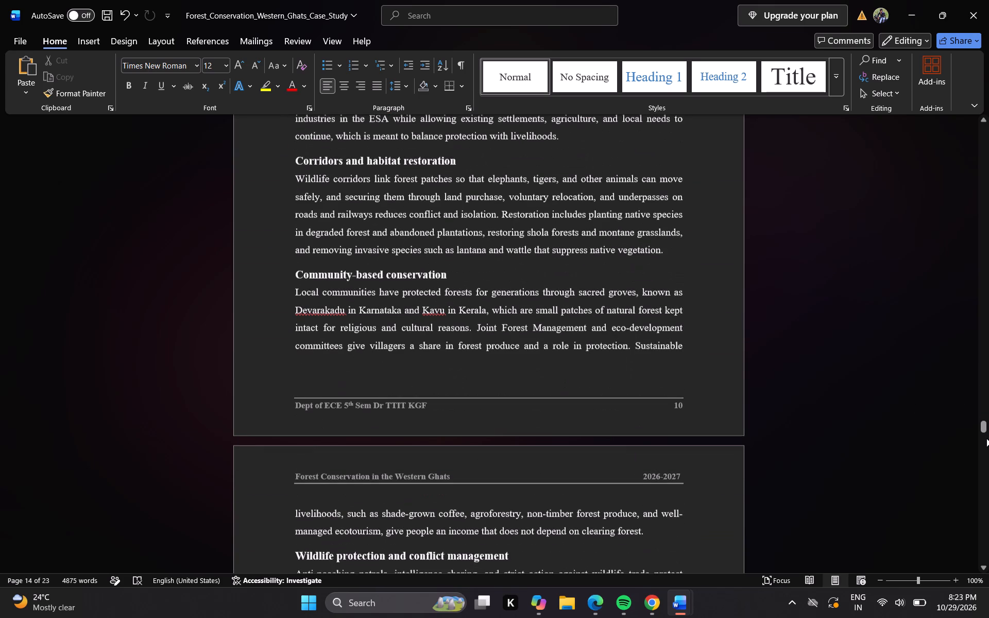
click(986, 487)
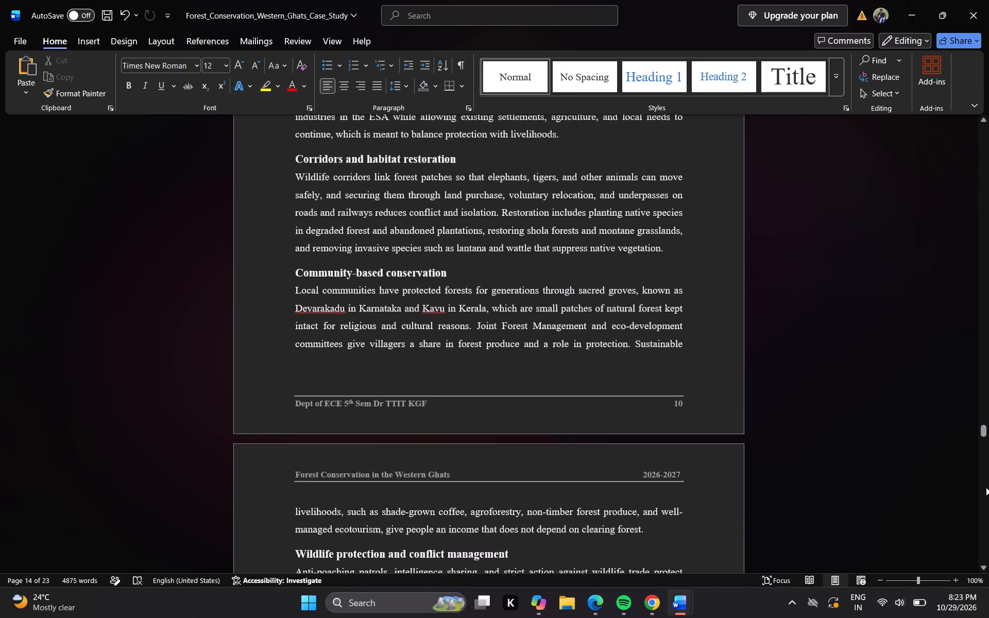
click(985, 490)
click(985, 490)
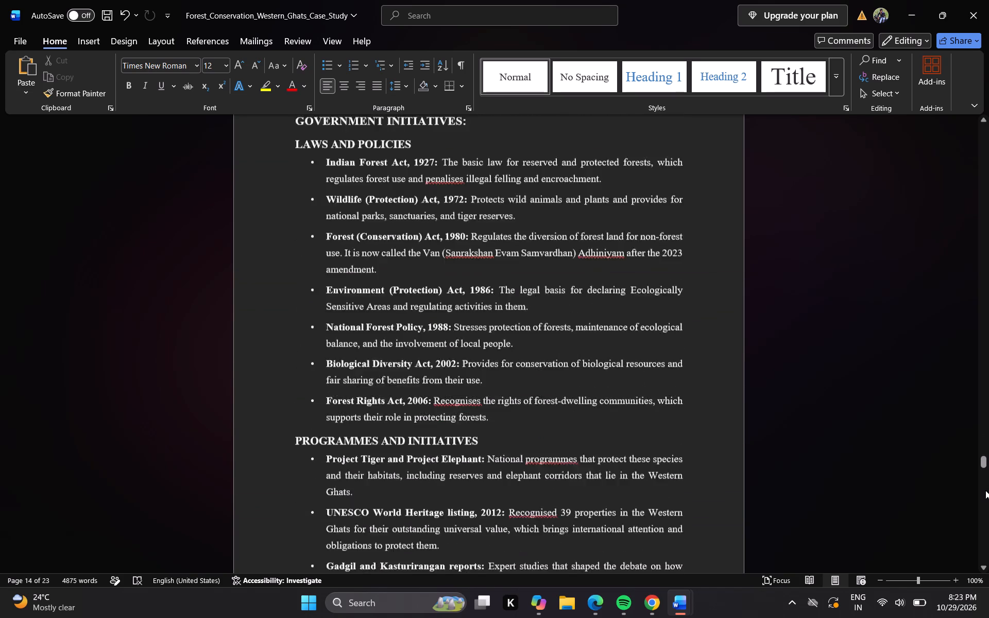
click(985, 498)
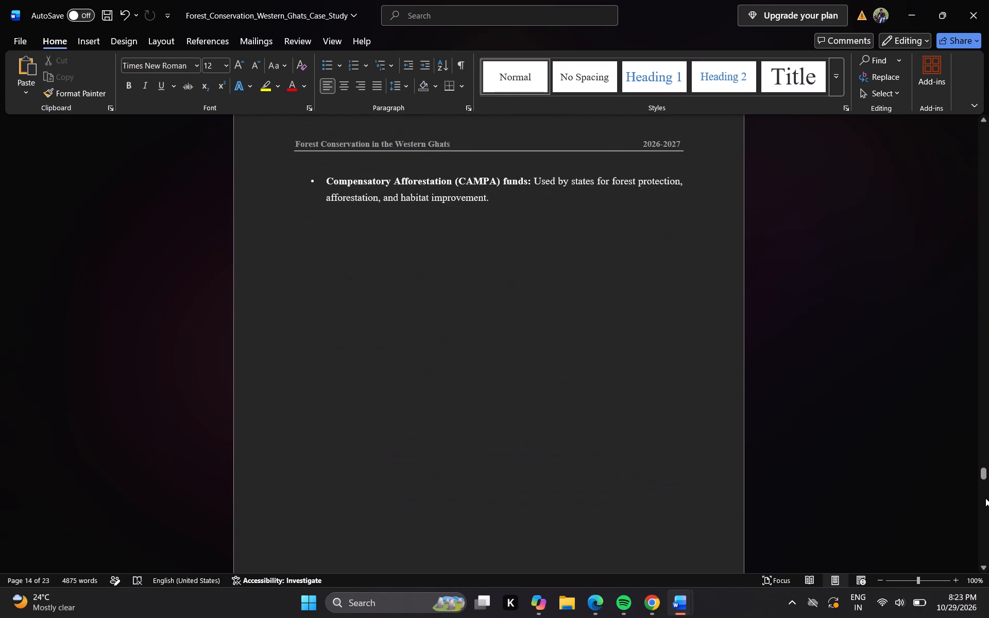
click(985, 498)
click(985, 498)
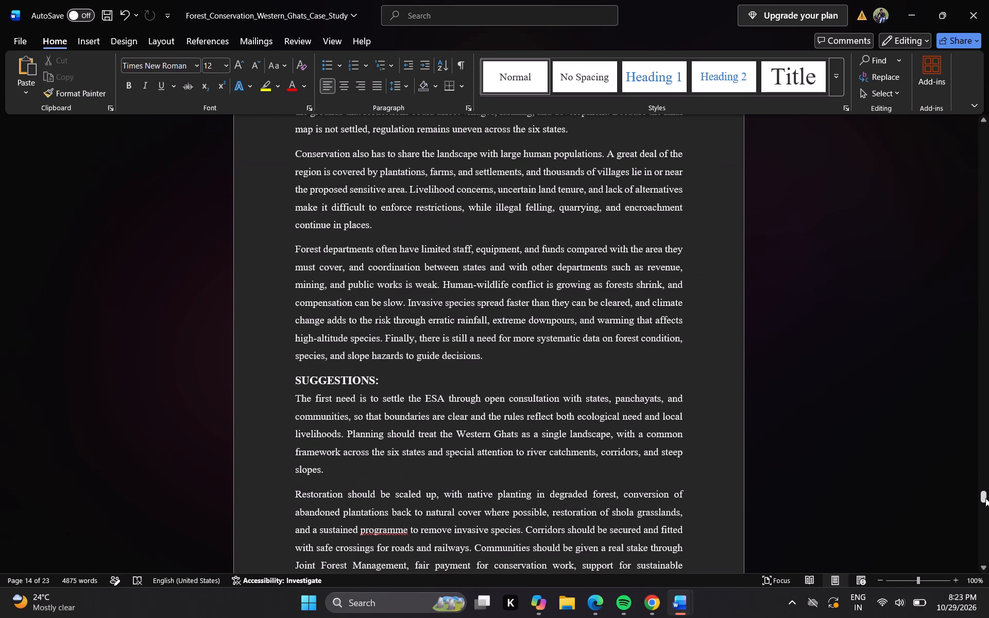
Delete the "Compensatory Afforestation (CAMPA) funds" bullet that sits alone on the page before CHALLENGES AND SUGGESTIONS.
click(988, 419)
click(988, 419)
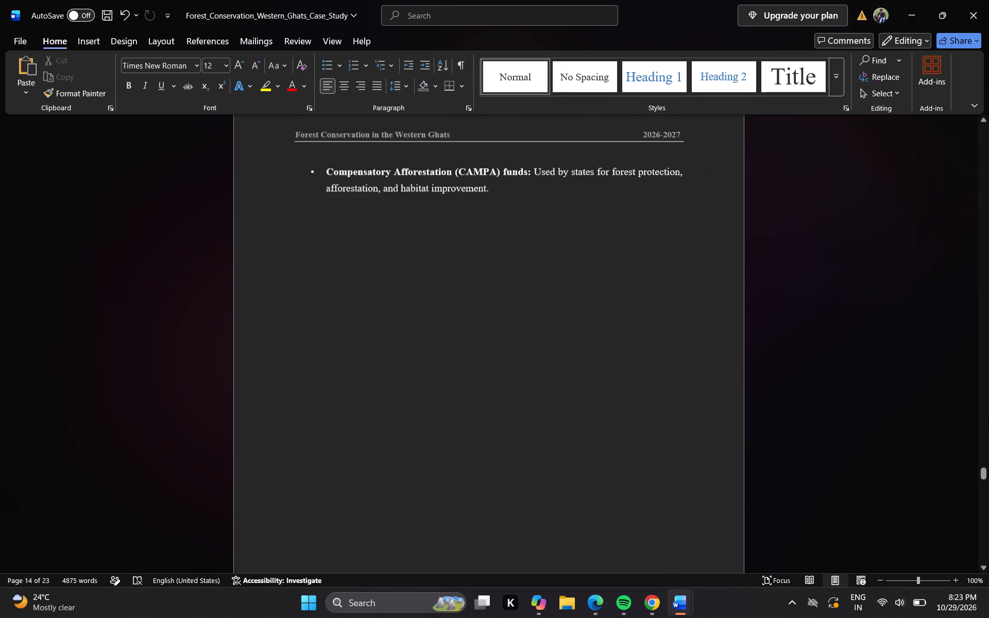
drag(305, 165, 503, 217)
key(BackSpace)
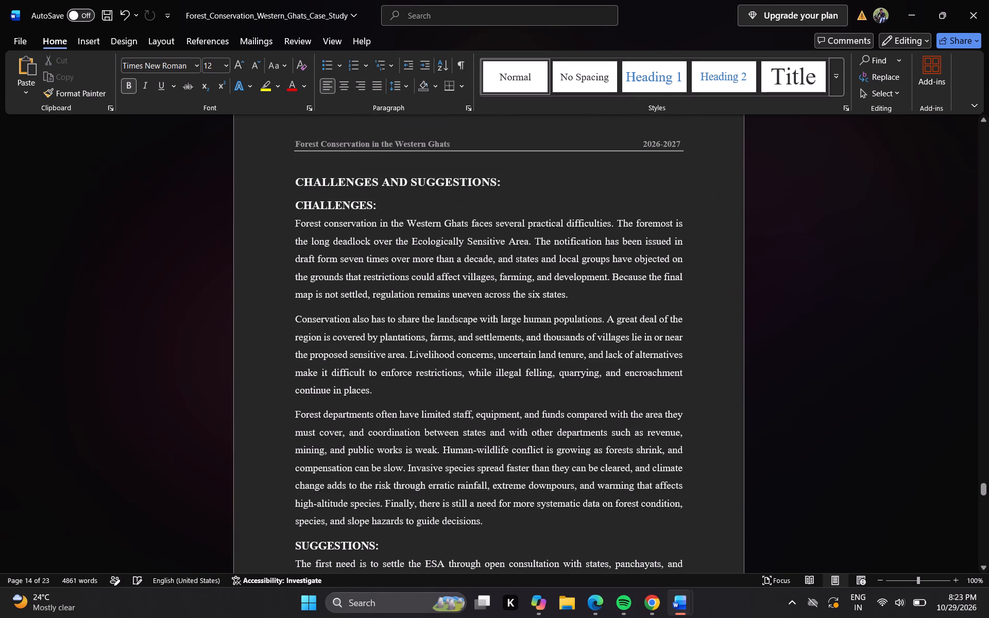
Review the remaining pages from SUGGESTIONS through CONCLUSION to the end of the REFERENCE list.
click(982, 518)
click(982, 518)
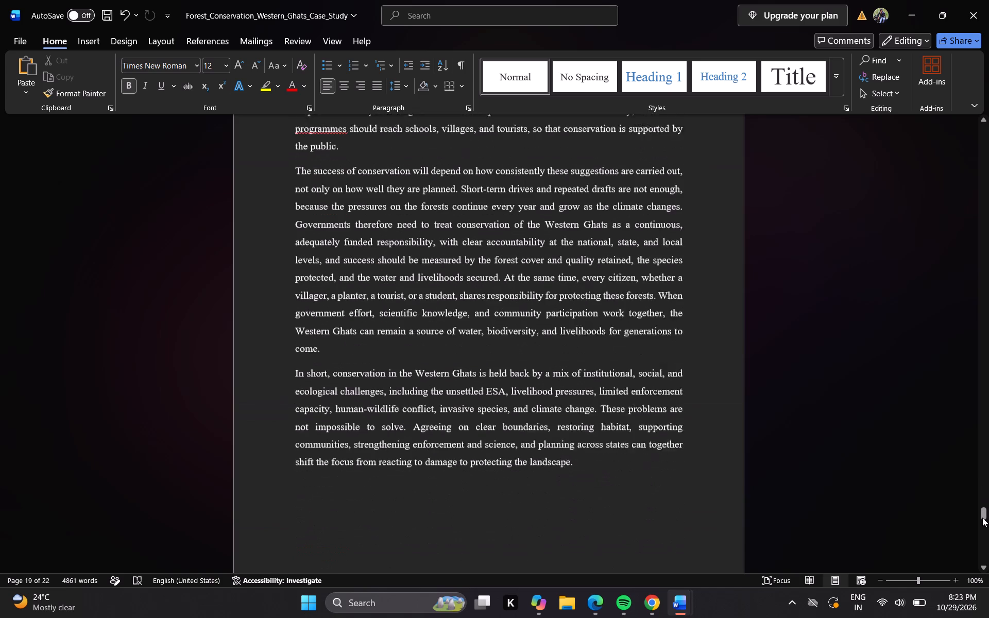
click(982, 518)
click(984, 532)
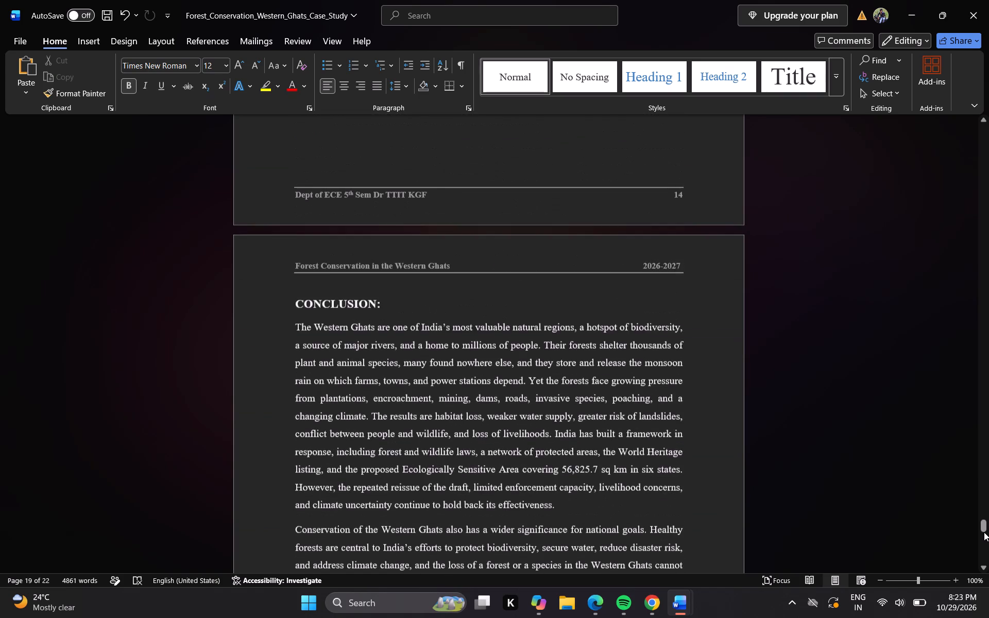
click(985, 540)
click(985, 543)
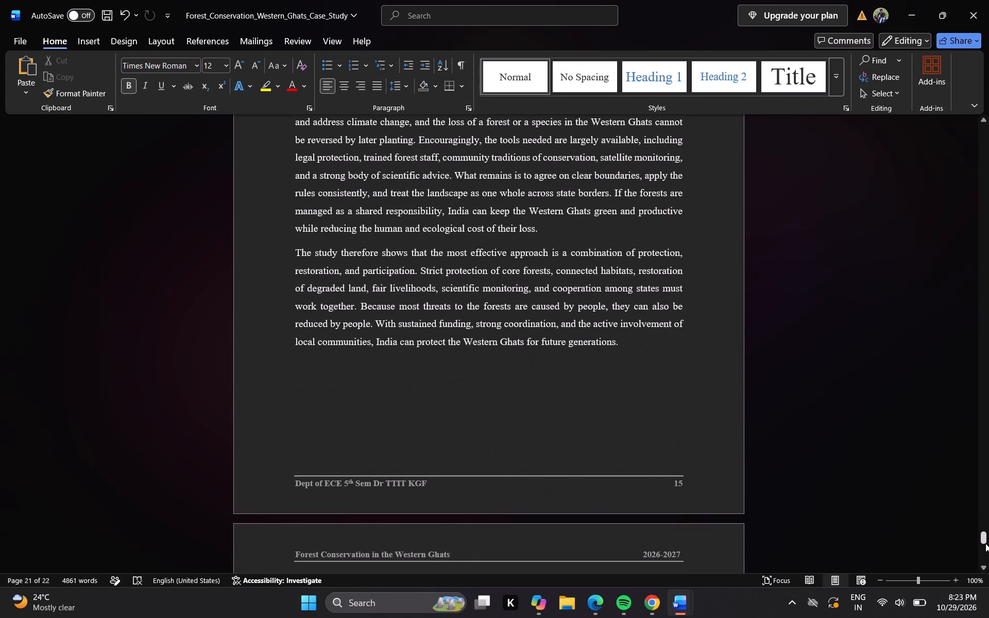
click(985, 551)
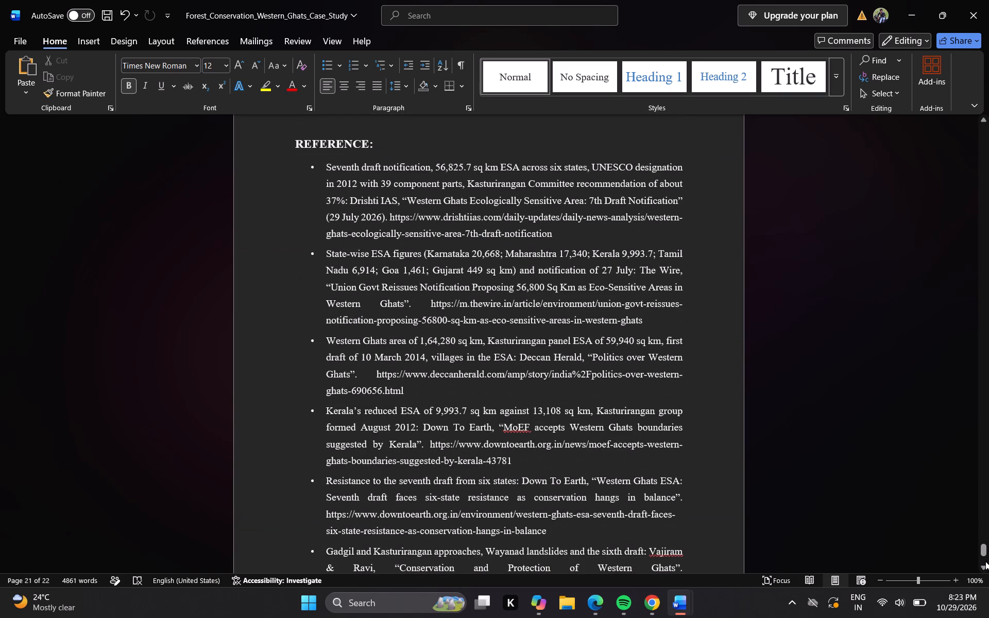
click(985, 561)
click(985, 561)
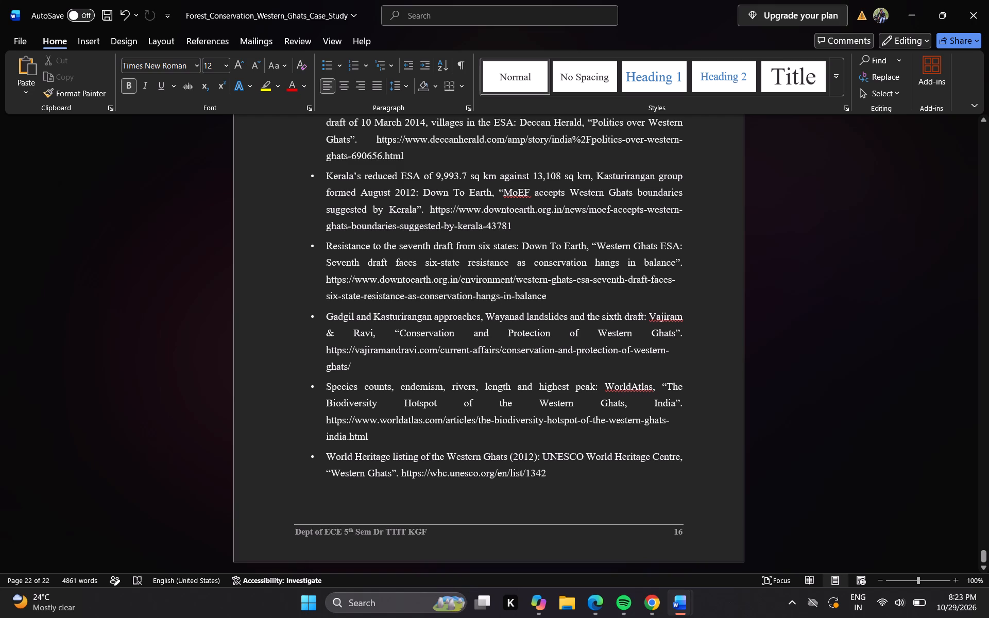
Remove ".html" from the end of the WorldAtlas link in the REFERENCE list.
click(379, 450)
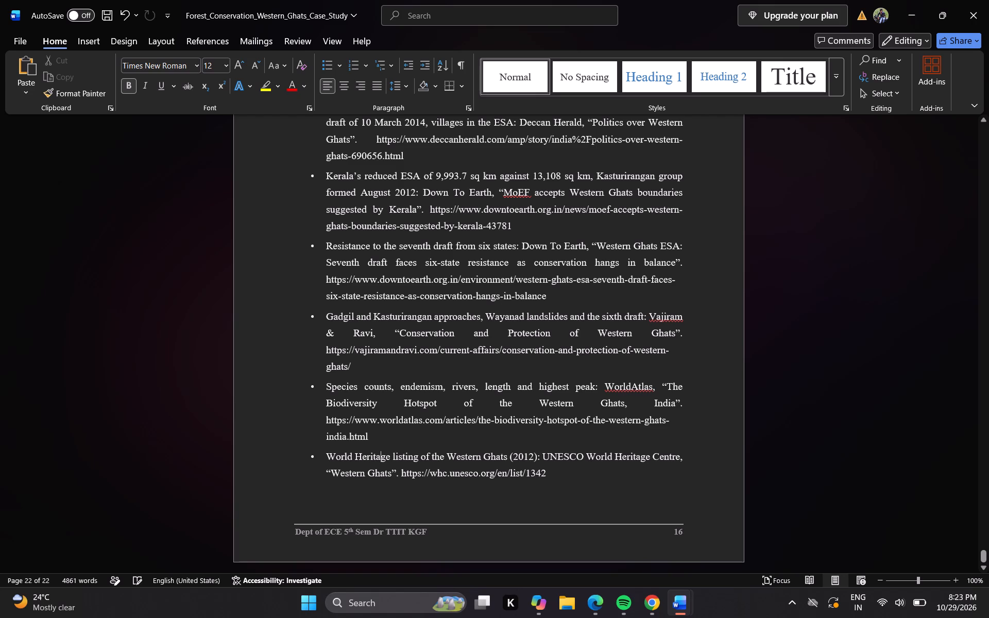
click(380, 438)
key(BackSpace)
key(BackSpace)
key(BackSpace)
key(BackSpace)
key(BackSpace)
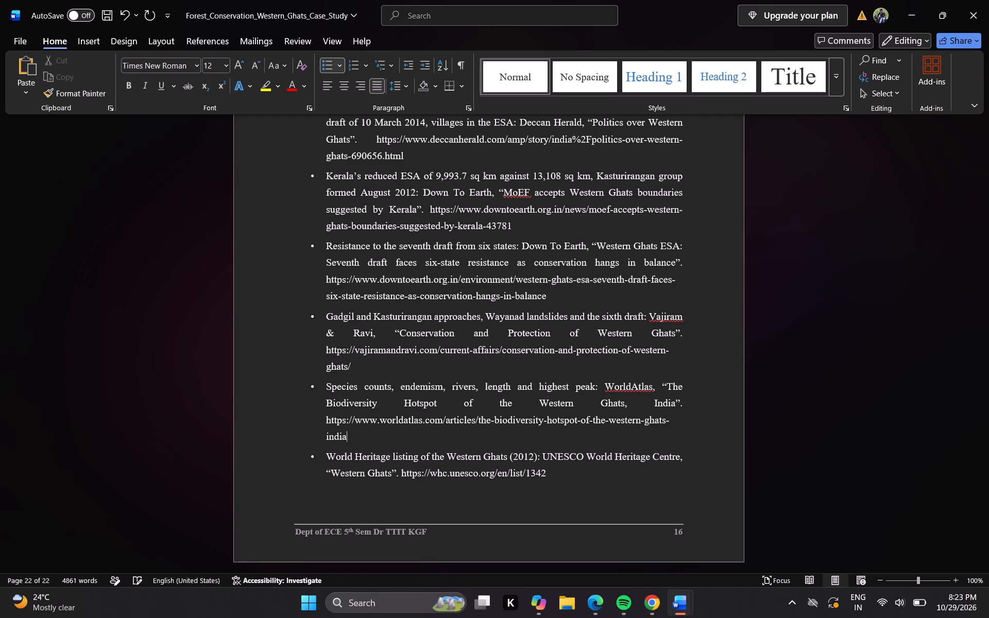
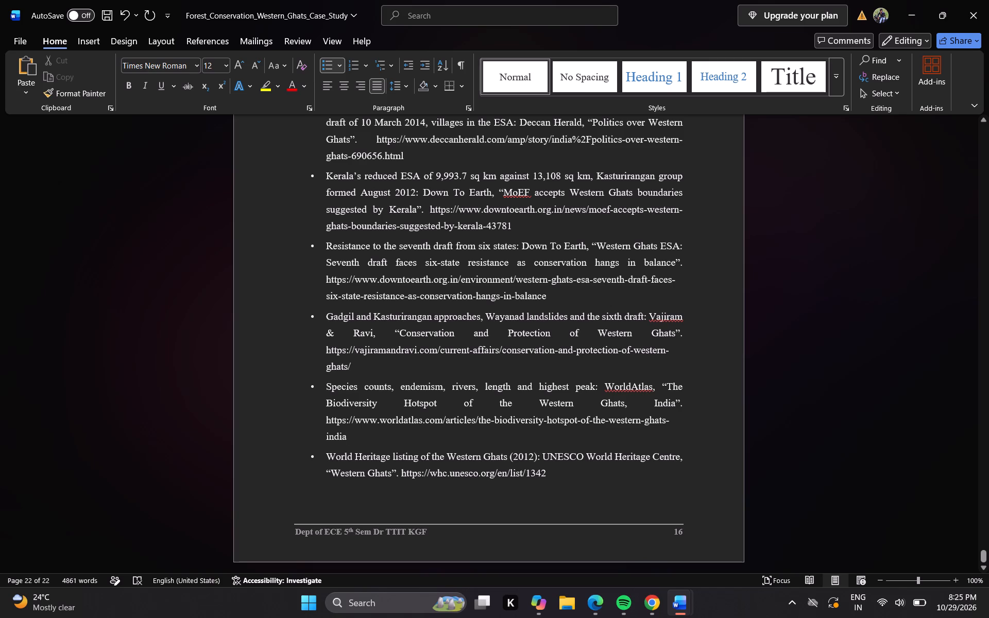
Look through the list of available styles and the Style Pane Options for the document.
click(845, 109)
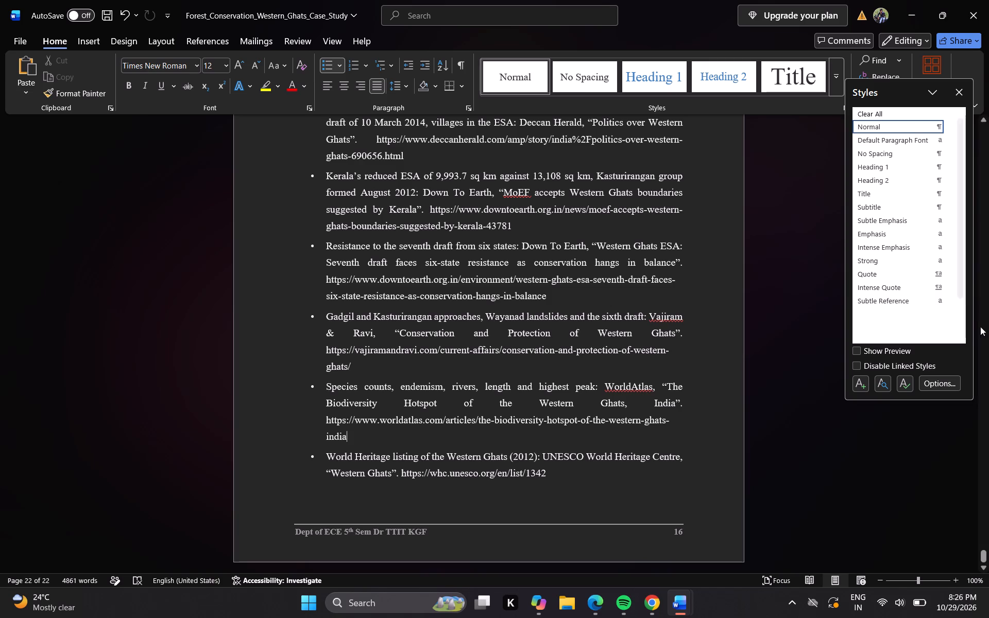
click(958, 316)
double_click(958, 316)
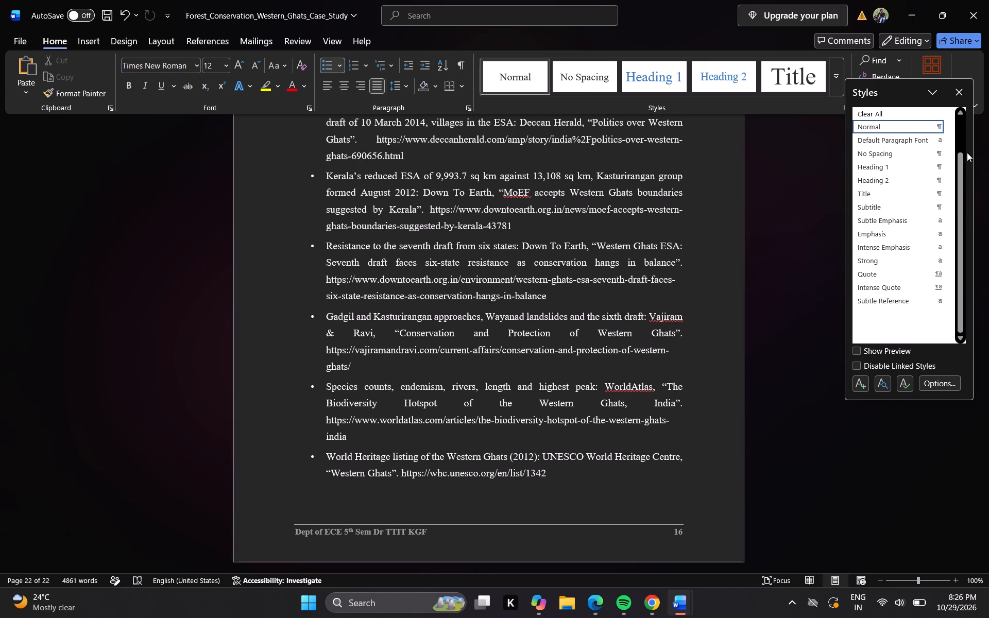
triple_click(960, 140)
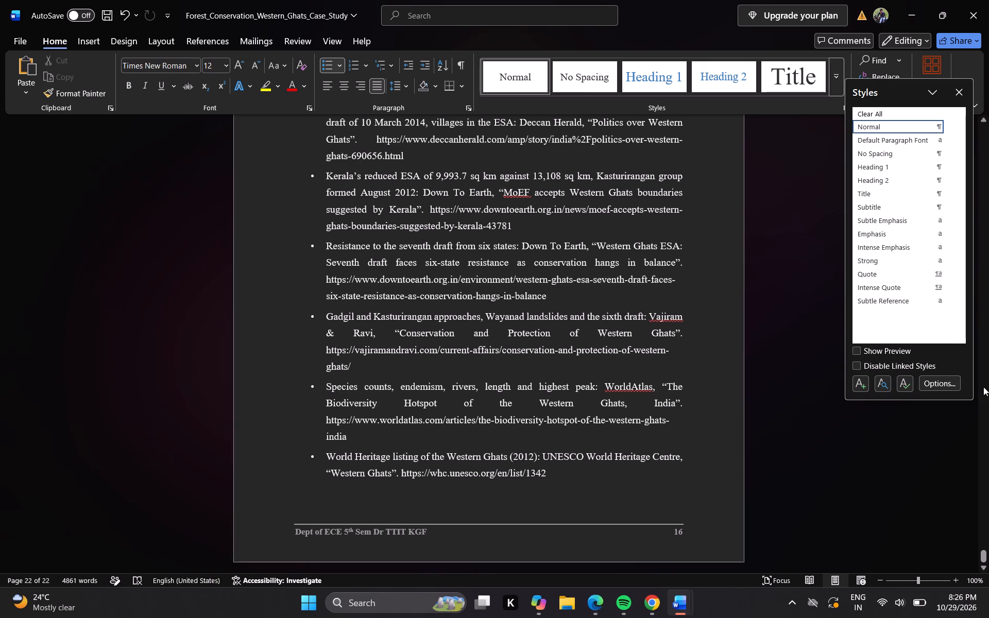
triple_click(962, 315)
double_click(962, 315)
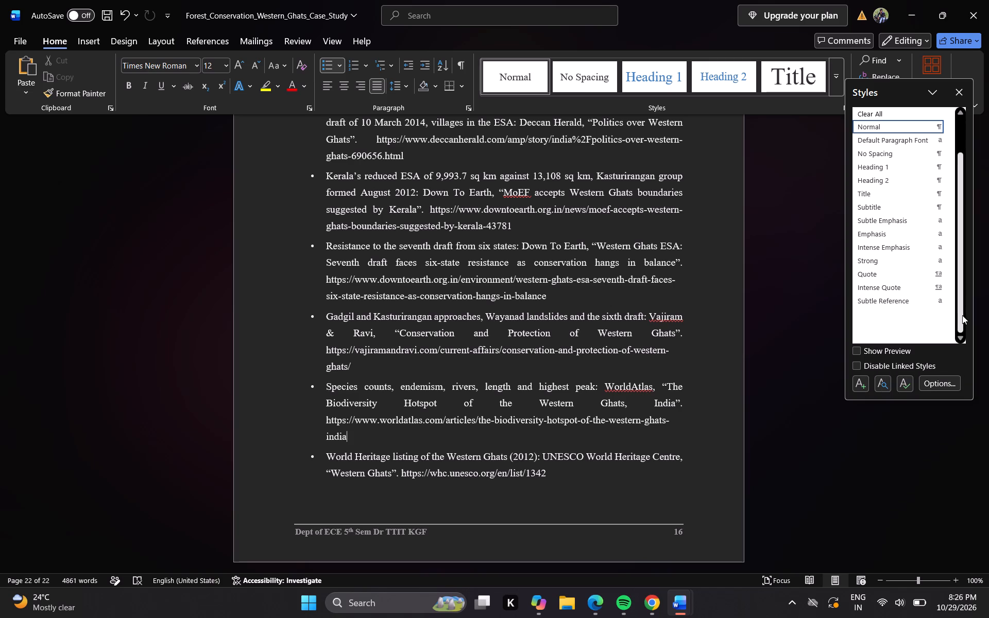
click(942, 390)
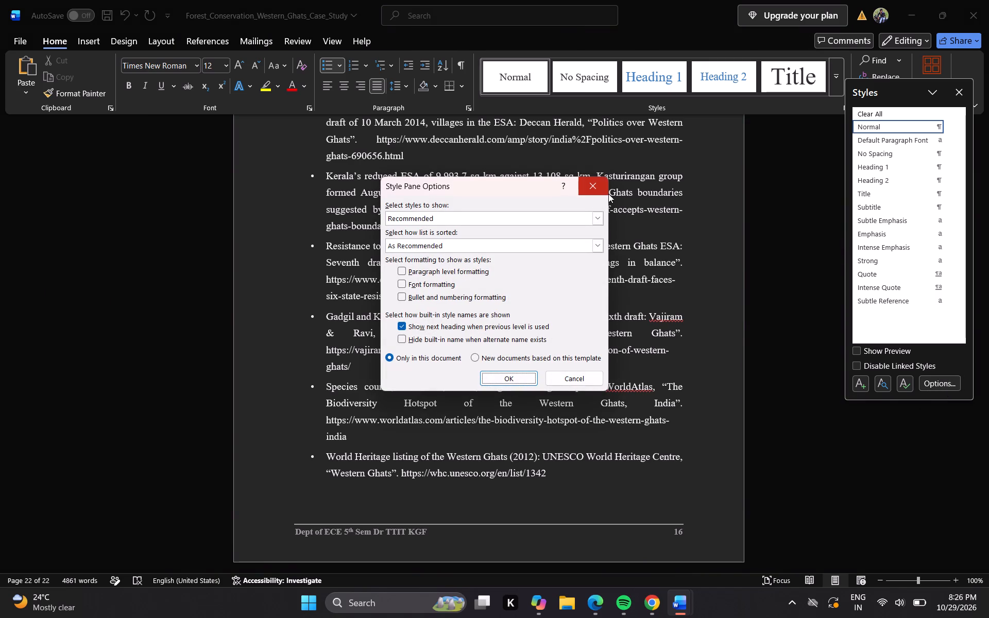
click(596, 189)
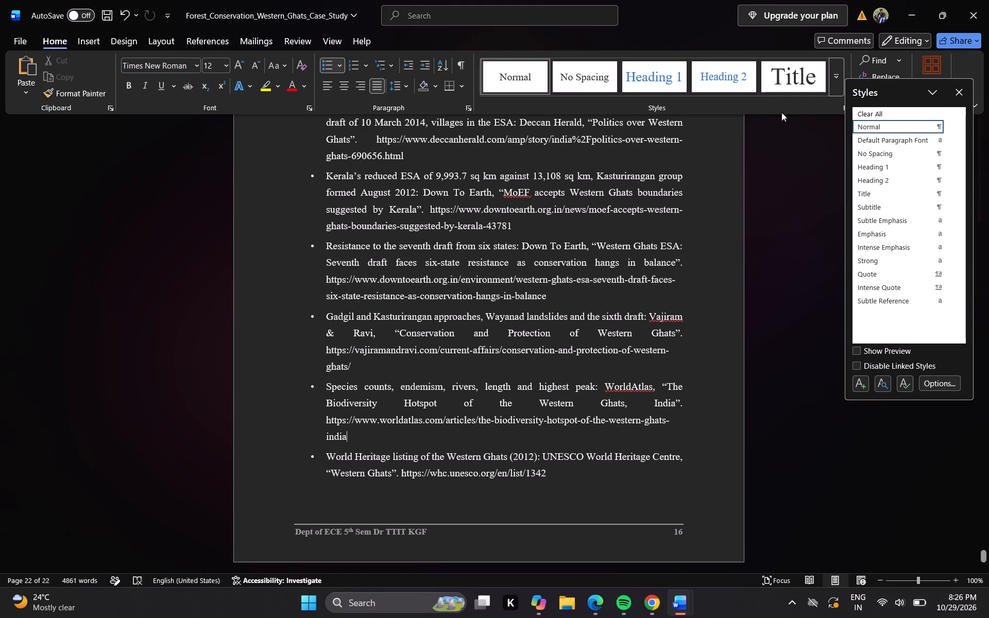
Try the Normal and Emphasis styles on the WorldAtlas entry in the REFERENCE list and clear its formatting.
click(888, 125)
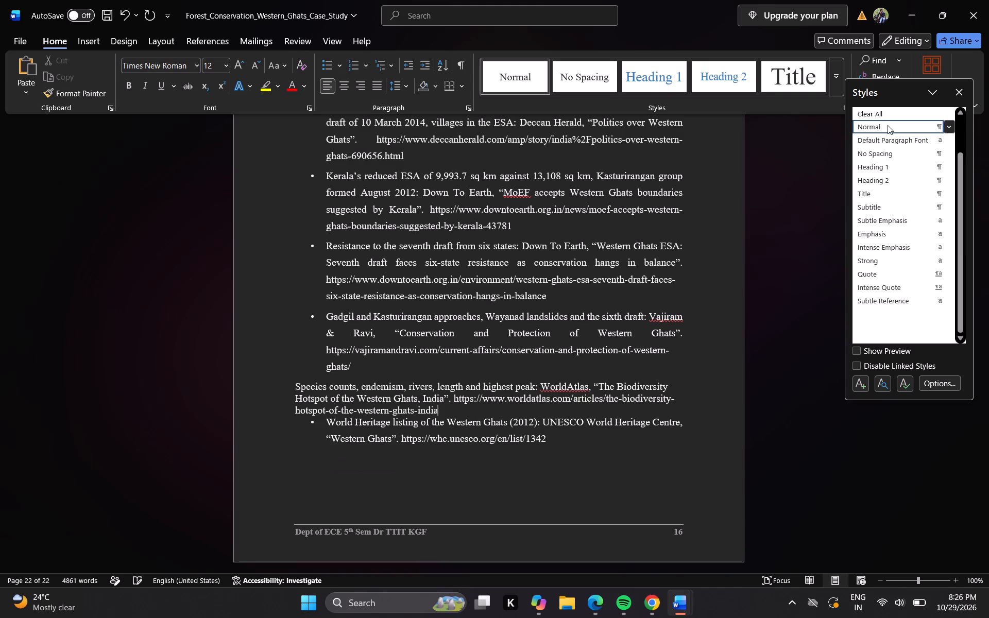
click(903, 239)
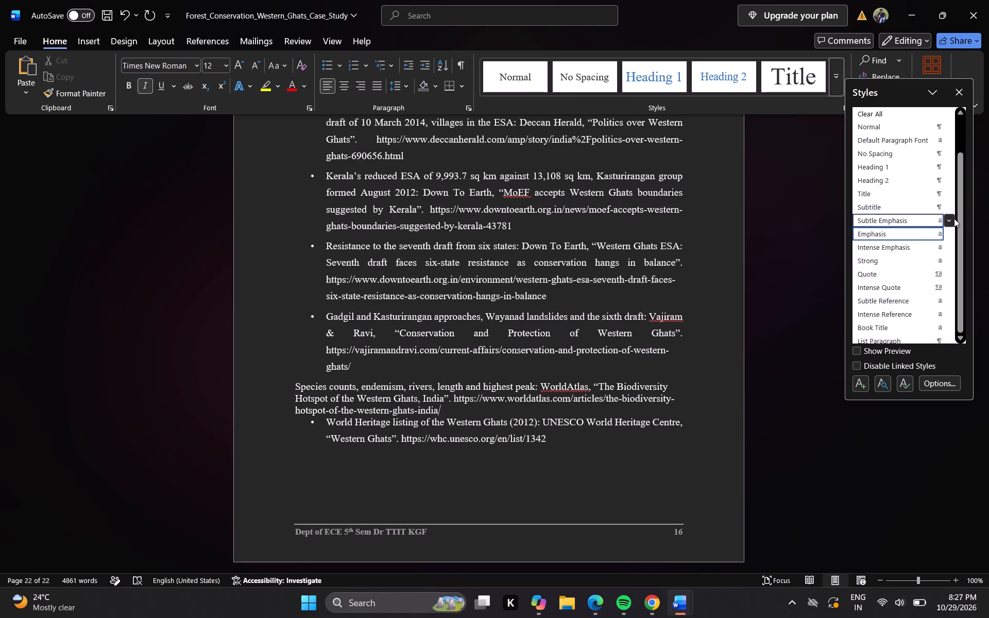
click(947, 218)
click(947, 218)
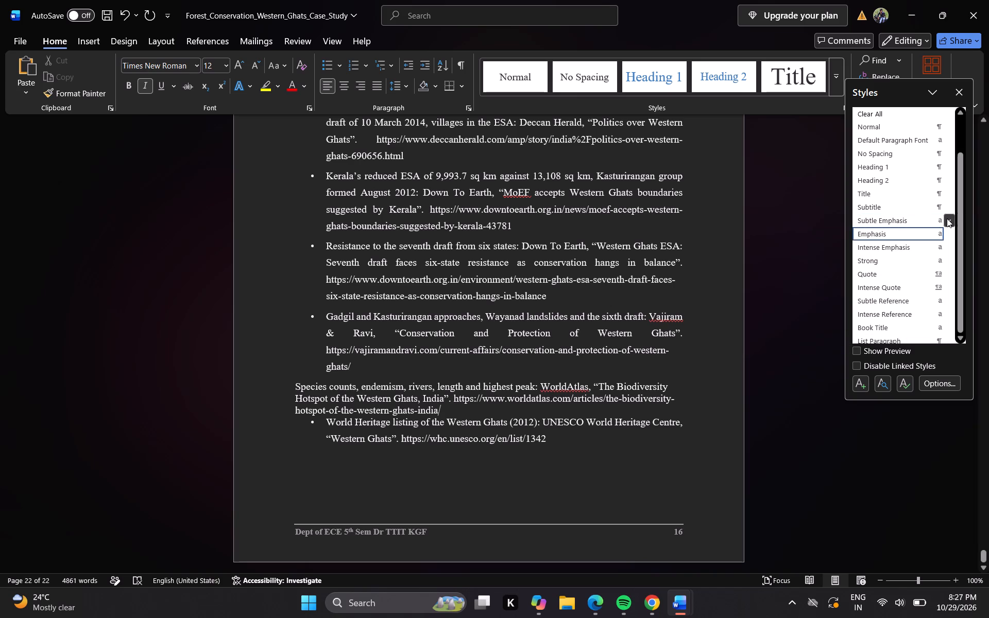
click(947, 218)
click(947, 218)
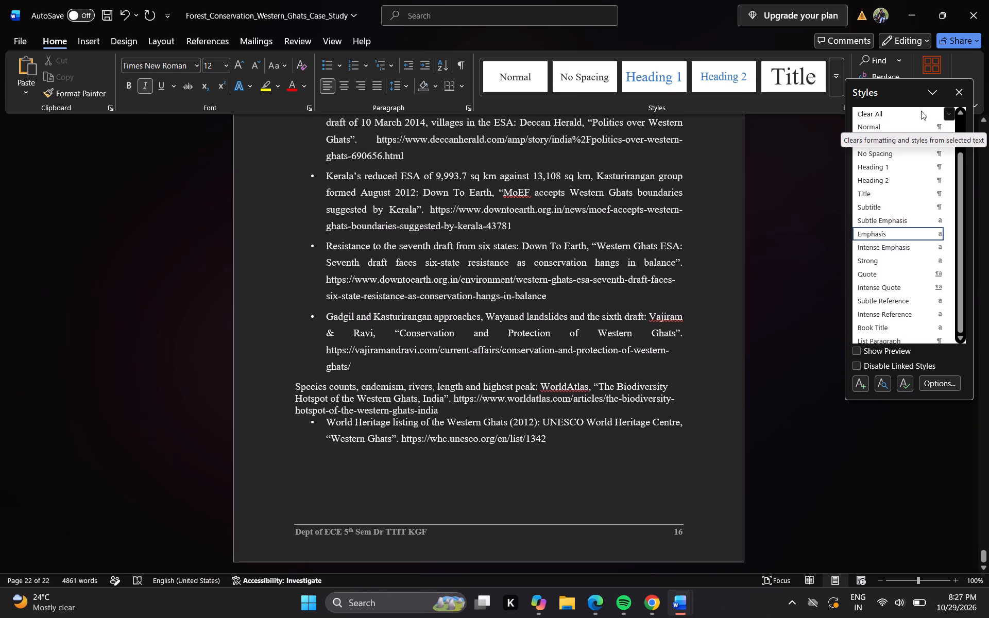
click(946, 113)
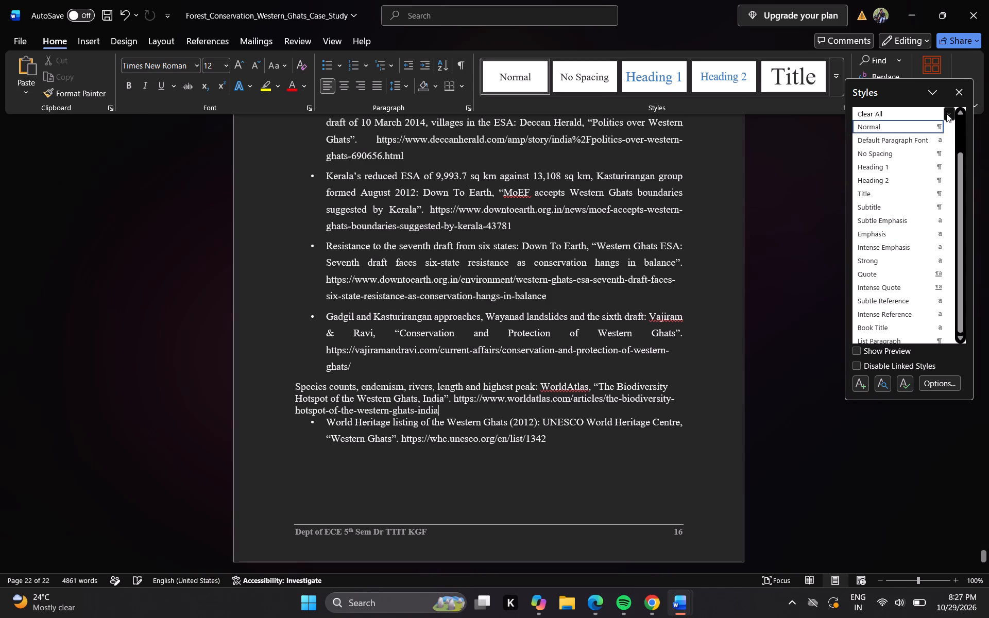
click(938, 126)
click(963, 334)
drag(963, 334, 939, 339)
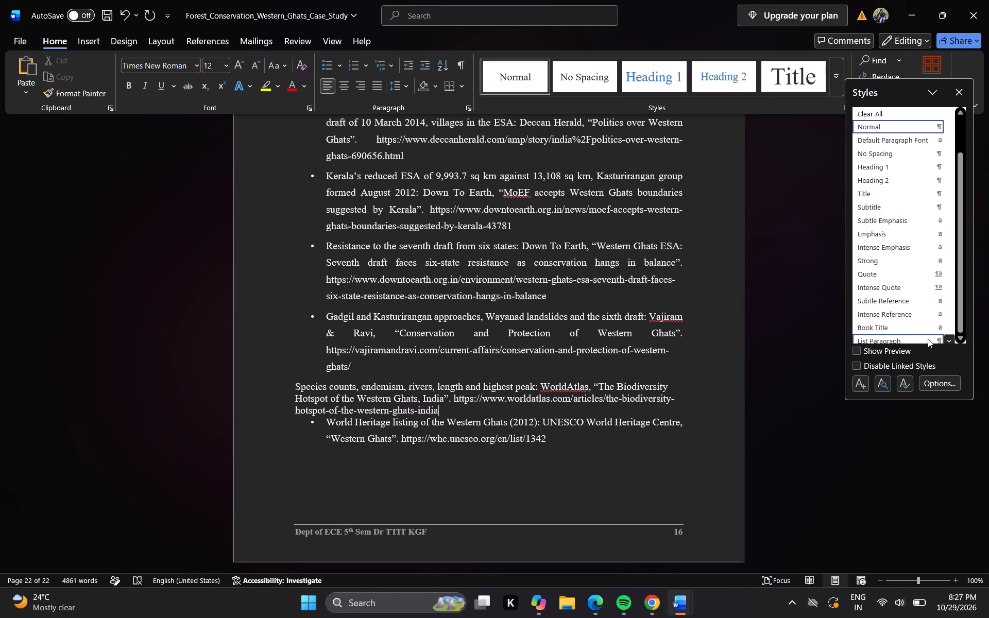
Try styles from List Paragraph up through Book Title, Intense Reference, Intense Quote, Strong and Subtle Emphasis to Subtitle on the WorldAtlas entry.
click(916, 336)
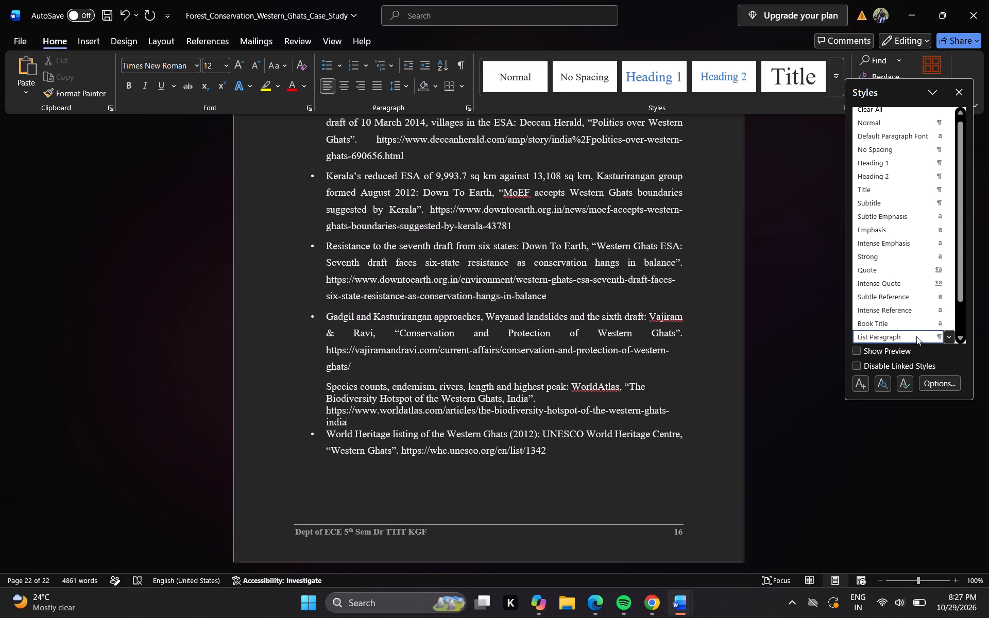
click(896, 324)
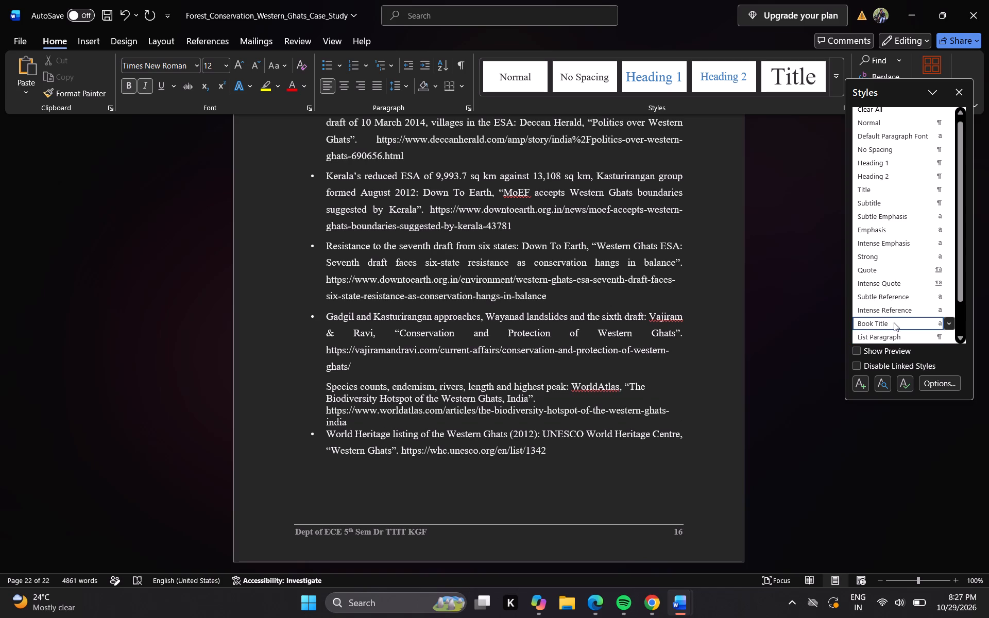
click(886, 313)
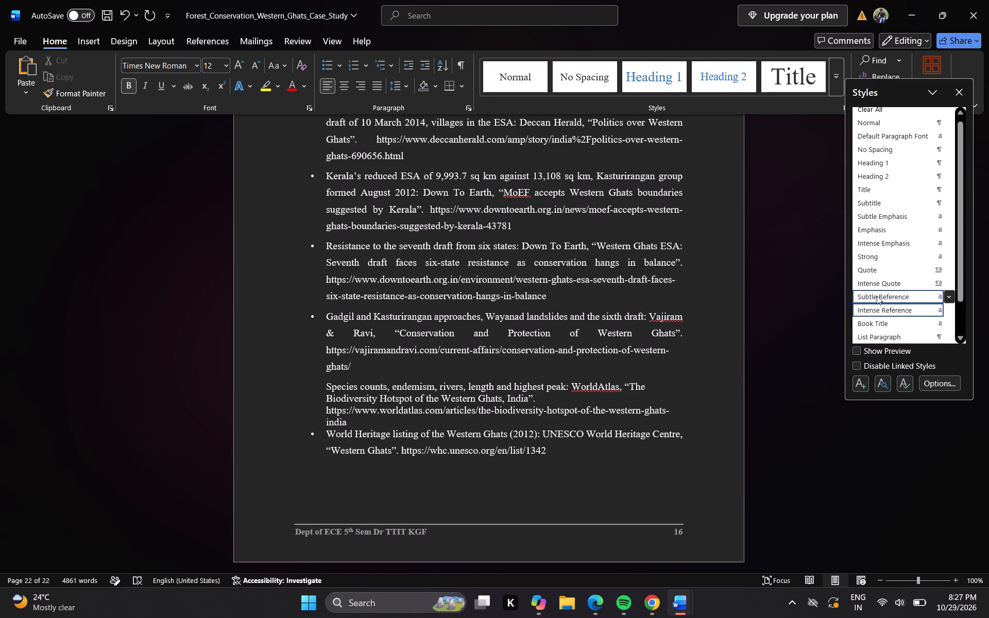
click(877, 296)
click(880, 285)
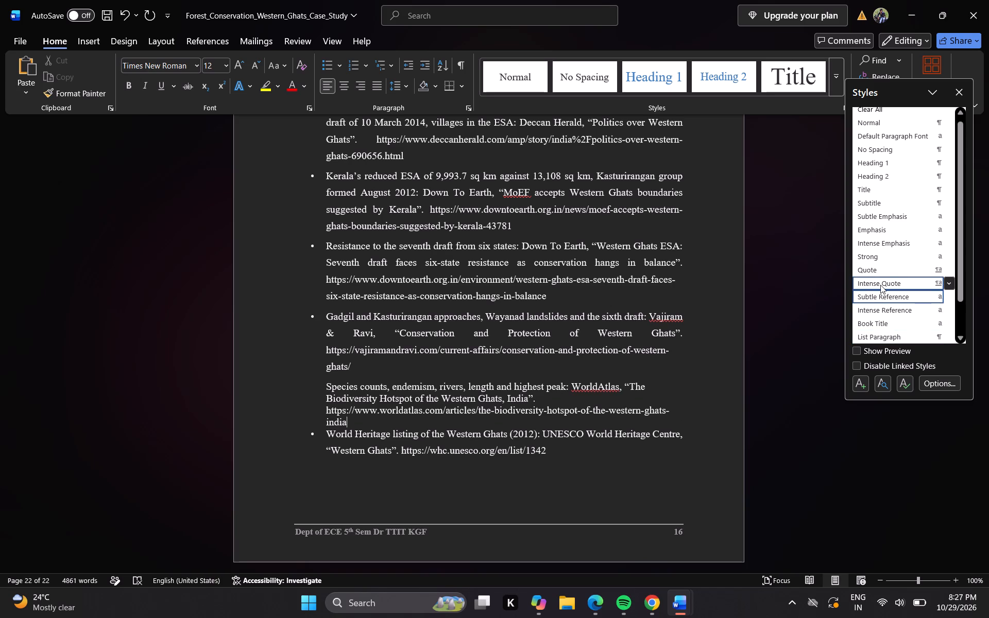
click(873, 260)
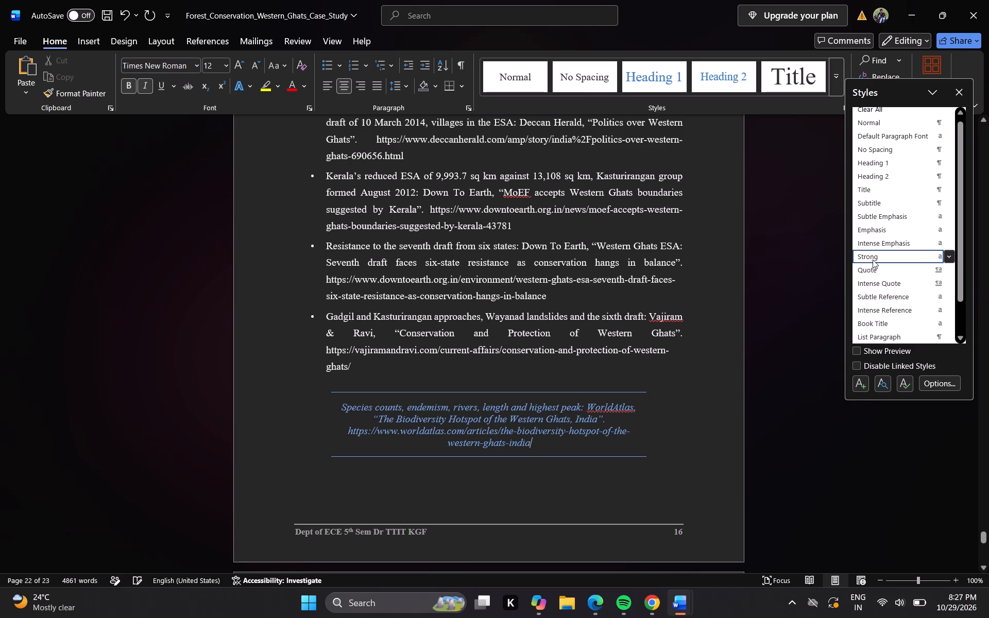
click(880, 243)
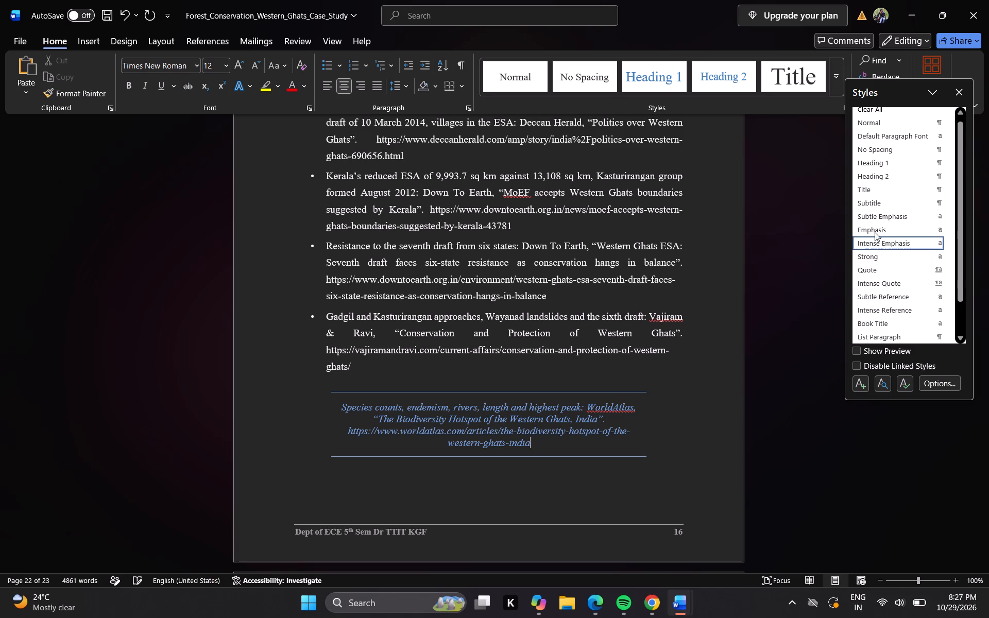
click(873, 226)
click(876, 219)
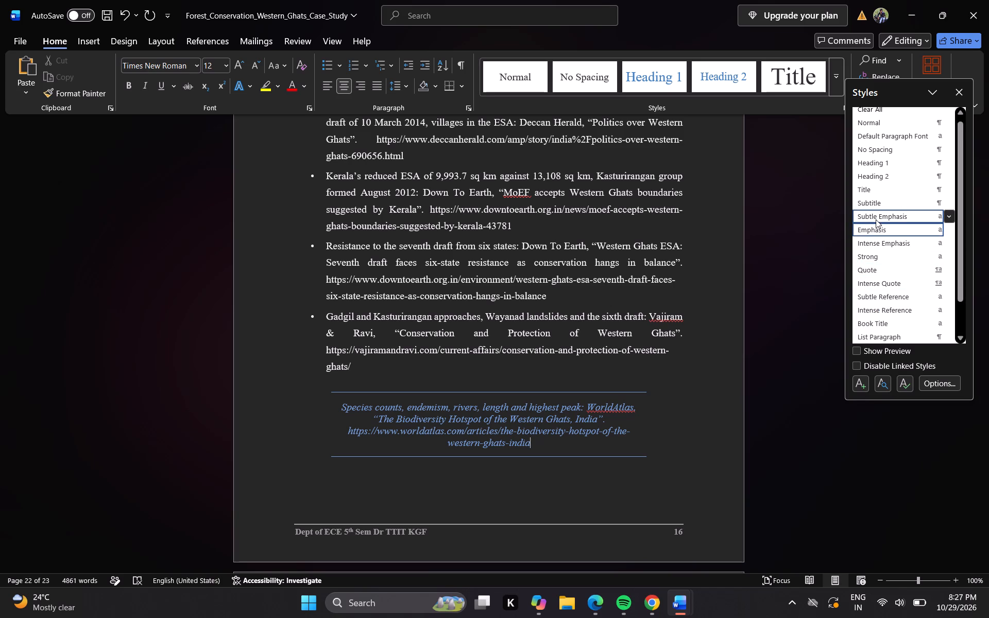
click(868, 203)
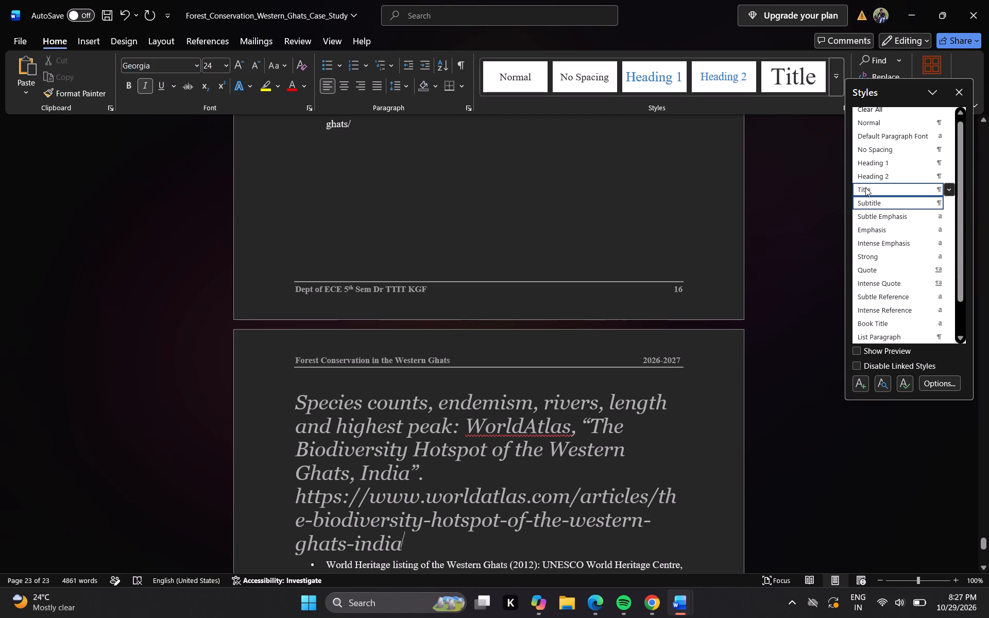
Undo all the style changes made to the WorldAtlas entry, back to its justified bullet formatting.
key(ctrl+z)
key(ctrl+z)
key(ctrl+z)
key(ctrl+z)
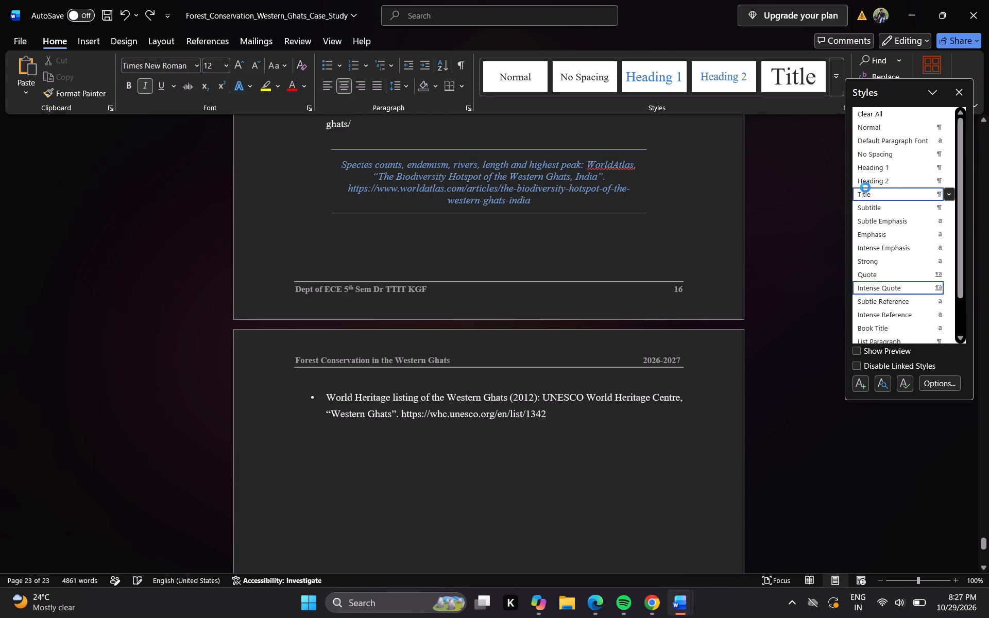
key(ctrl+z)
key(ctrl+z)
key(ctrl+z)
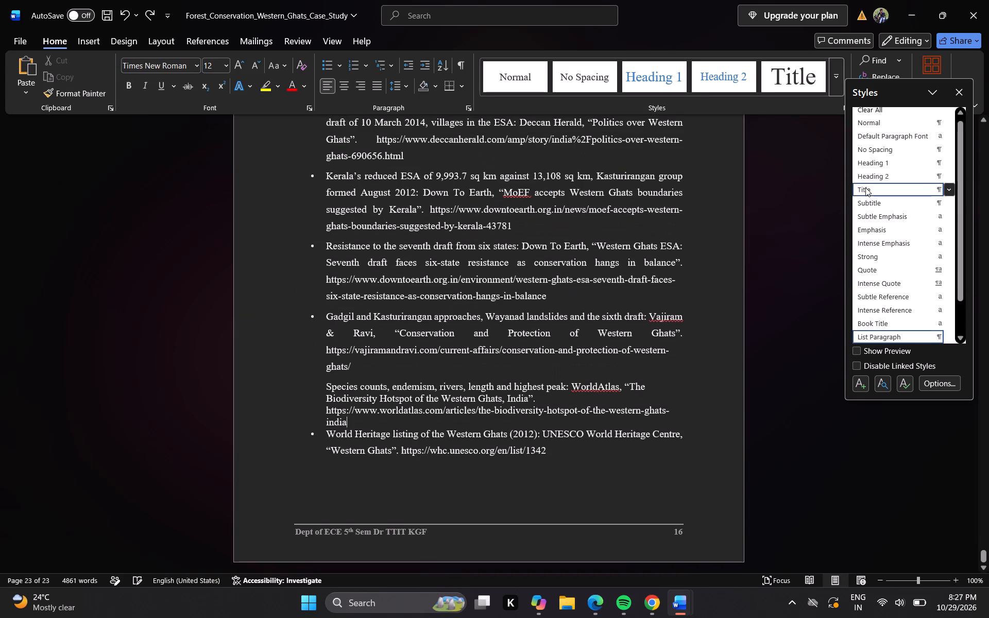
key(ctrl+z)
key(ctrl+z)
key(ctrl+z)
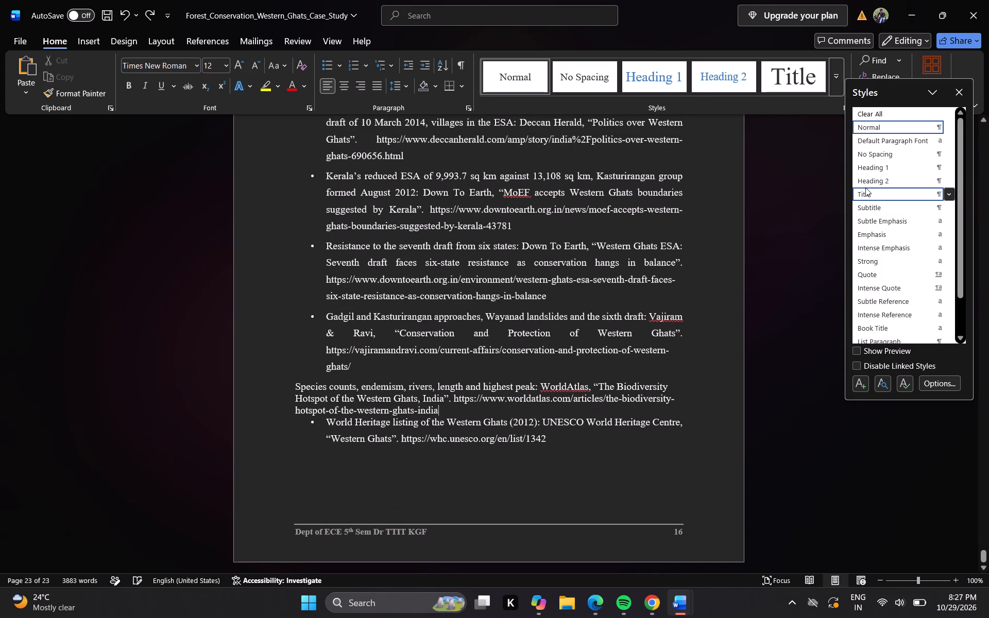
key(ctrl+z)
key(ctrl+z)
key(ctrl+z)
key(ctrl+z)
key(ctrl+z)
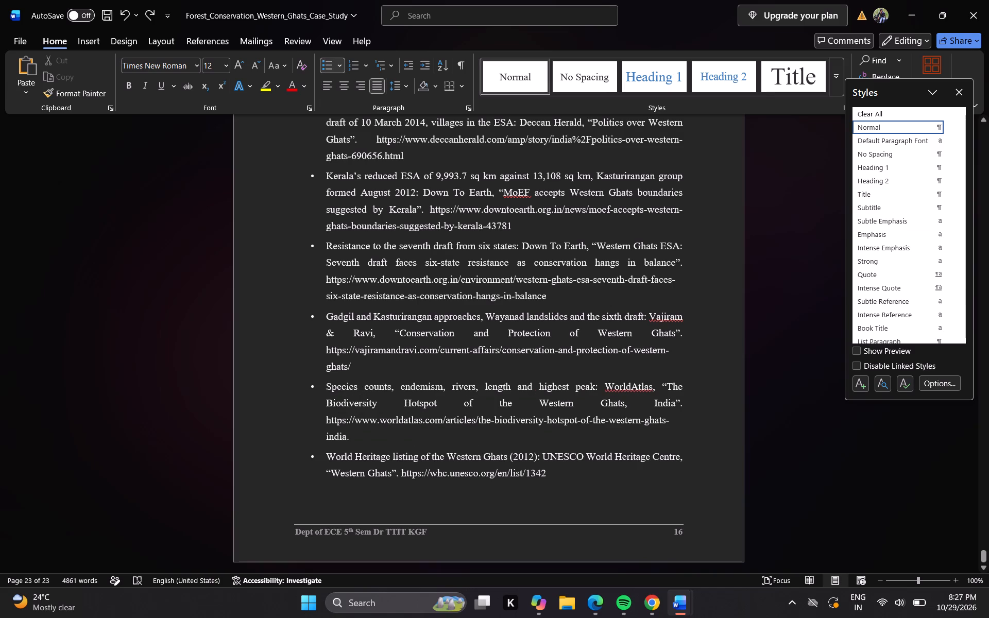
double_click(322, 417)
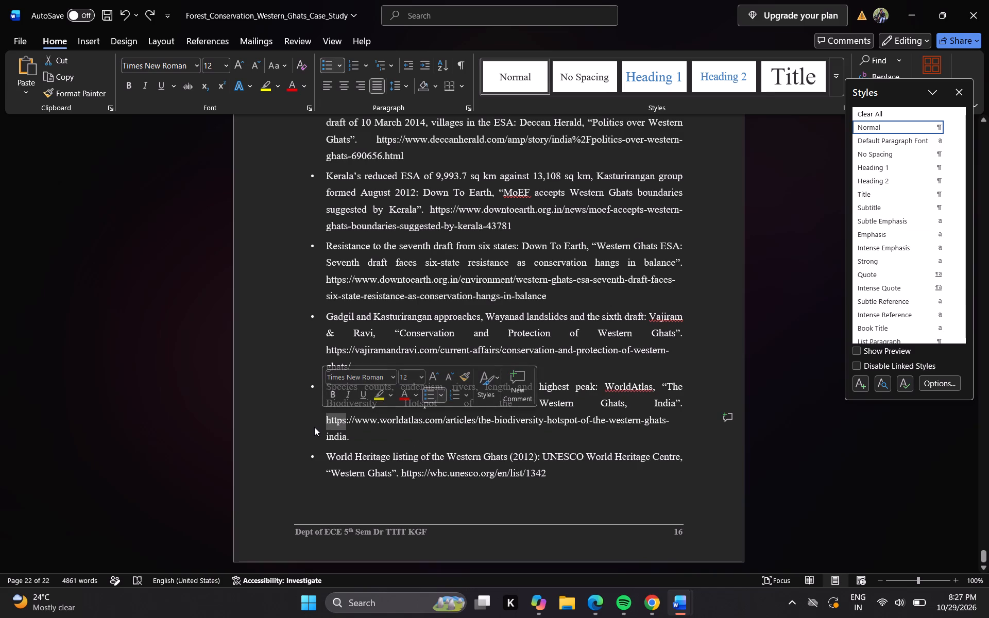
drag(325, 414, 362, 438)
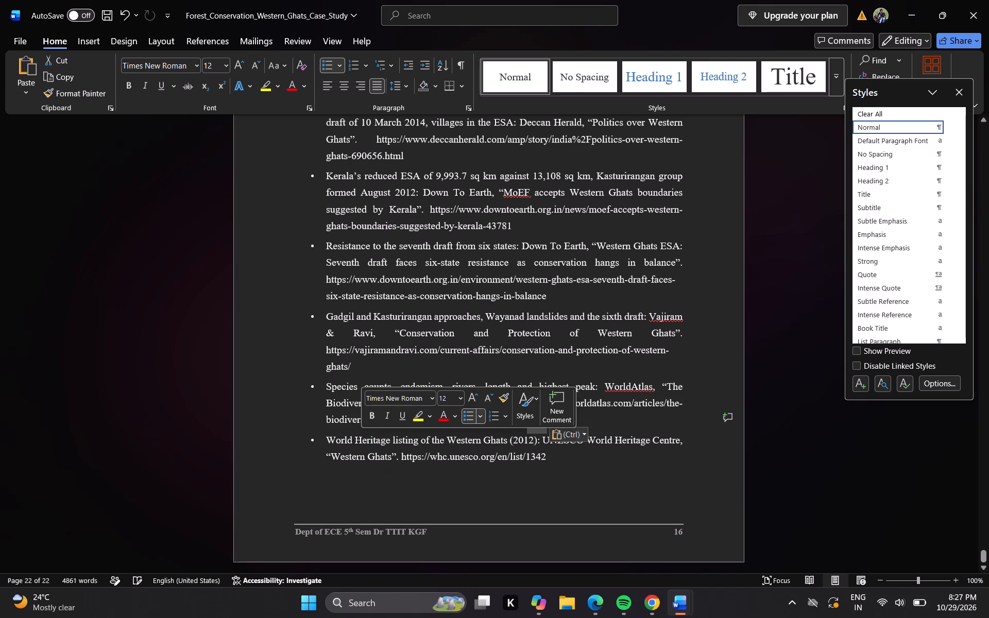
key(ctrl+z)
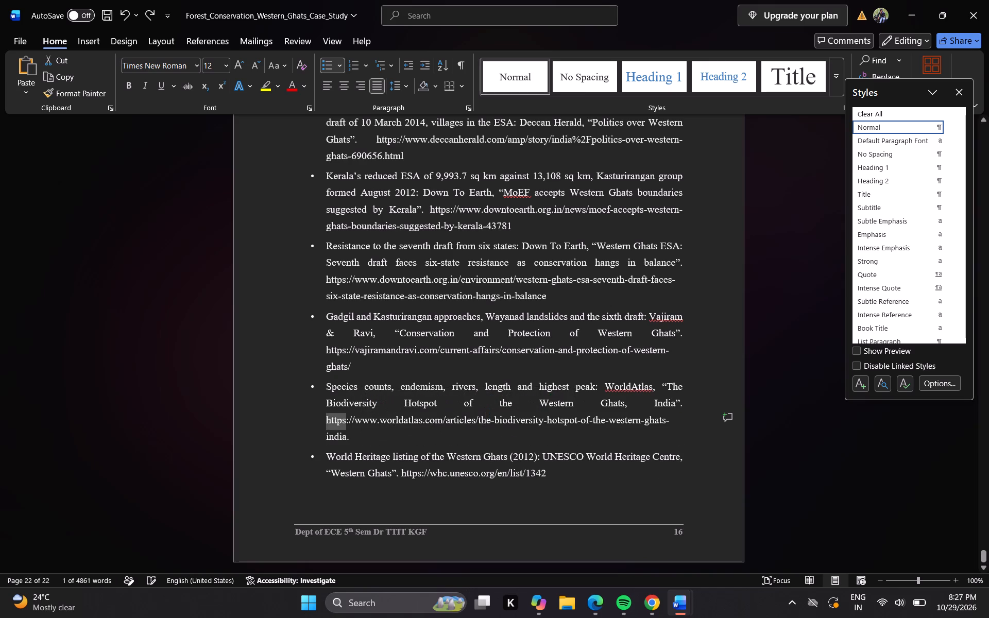
Look through the available styles for the WorldAtlas web address in the REFERENCE list.
click(390, 425)
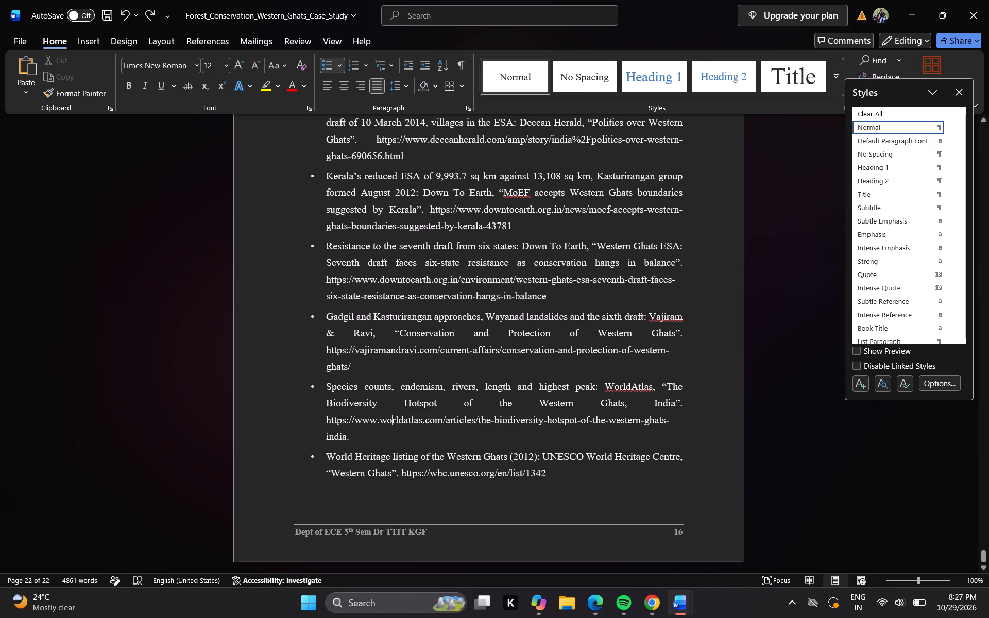
click(325, 417)
drag(325, 417, 360, 443)
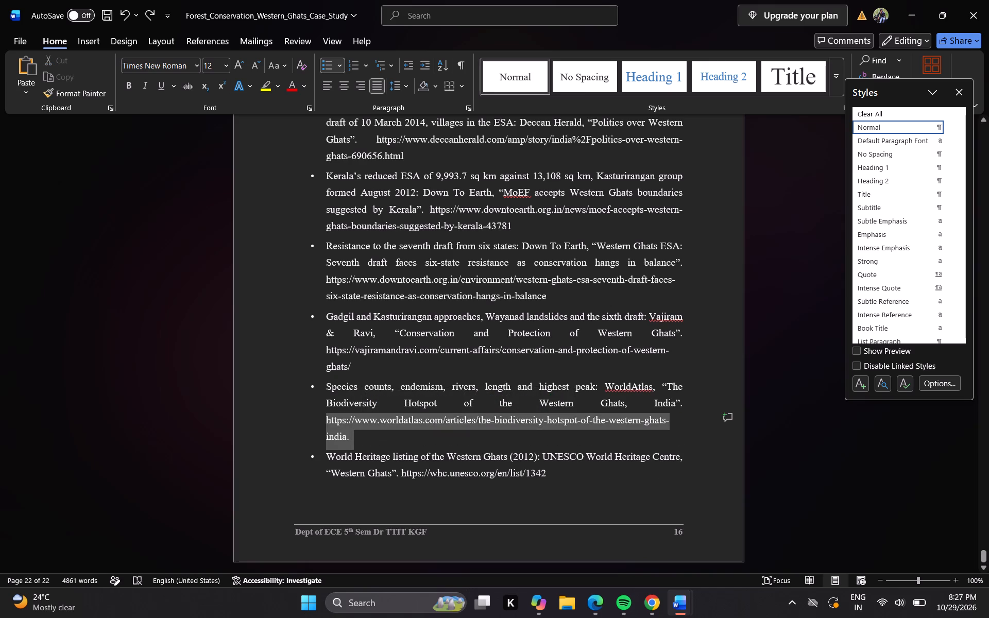
drag(360, 443, 360, 444)
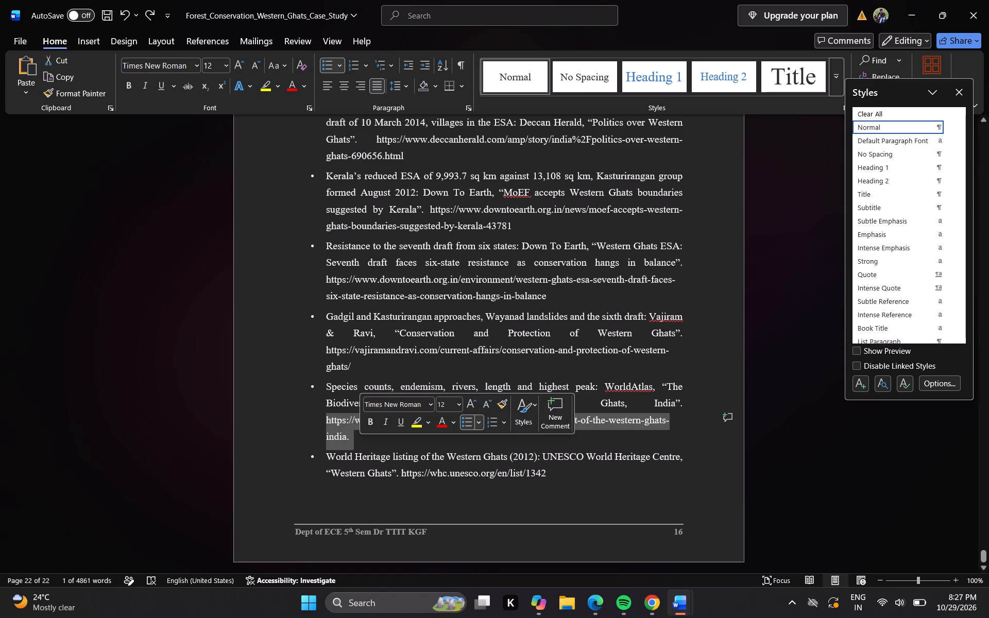
click(965, 98)
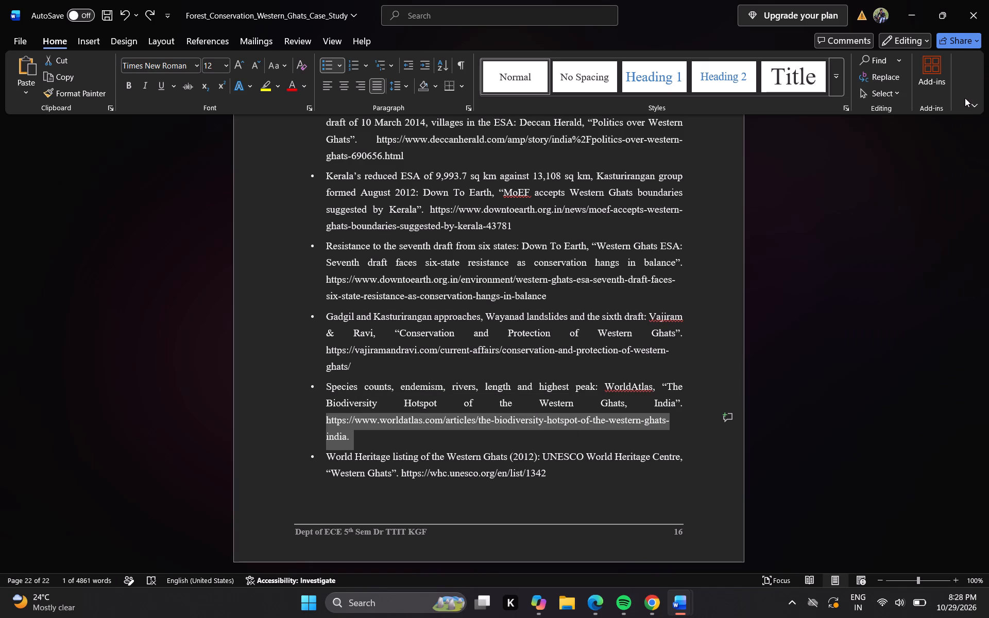
click(846, 112)
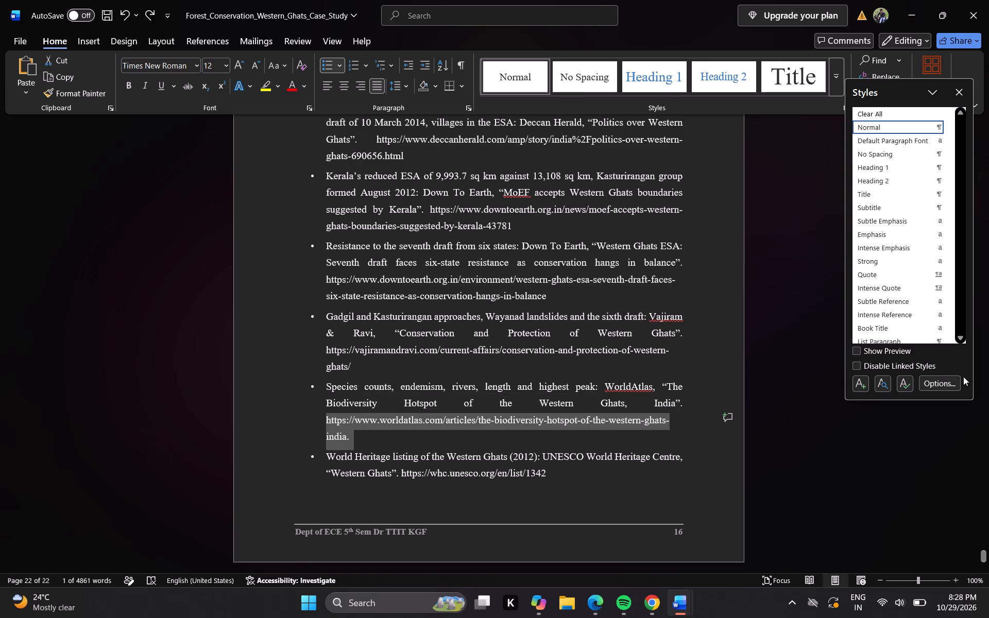
click(958, 317)
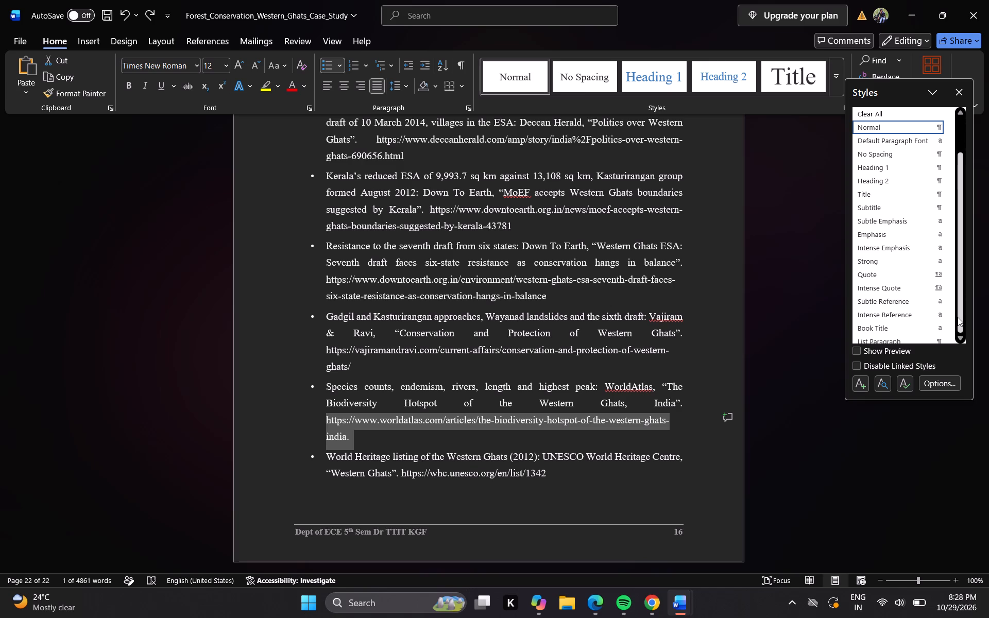
drag(958, 317, 963, 336)
double_click(963, 336)
drag(963, 336, 941, 199)
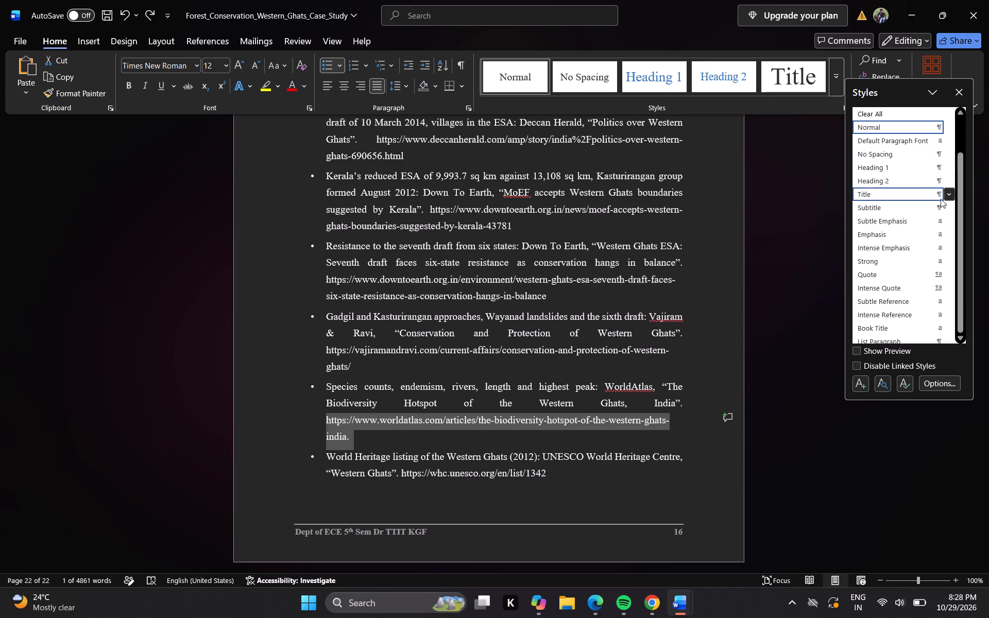
click(962, 138)
double_click(962, 138)
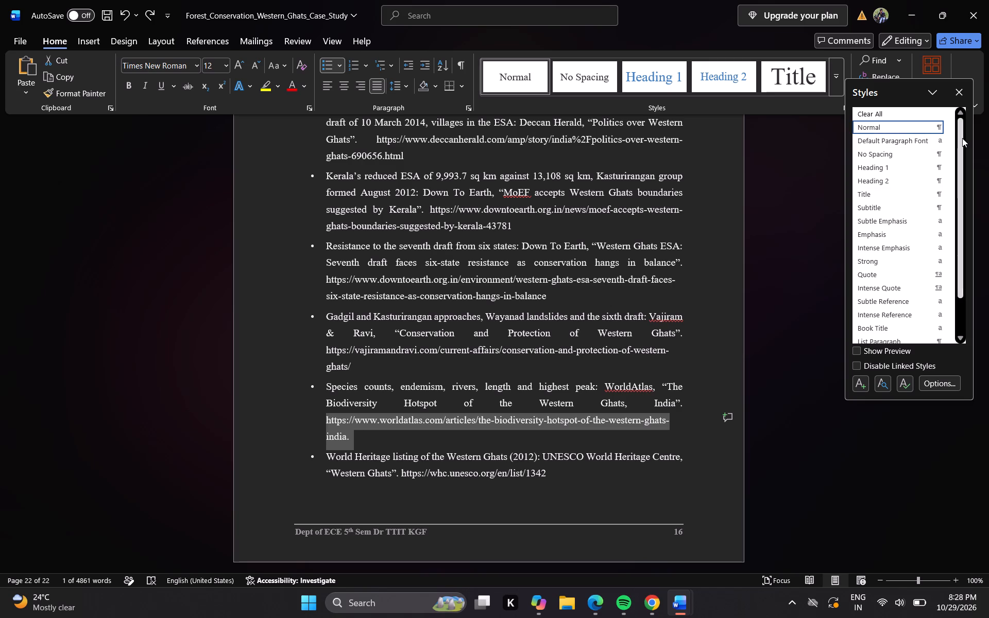
drag(962, 138, 934, 96)
click(934, 96)
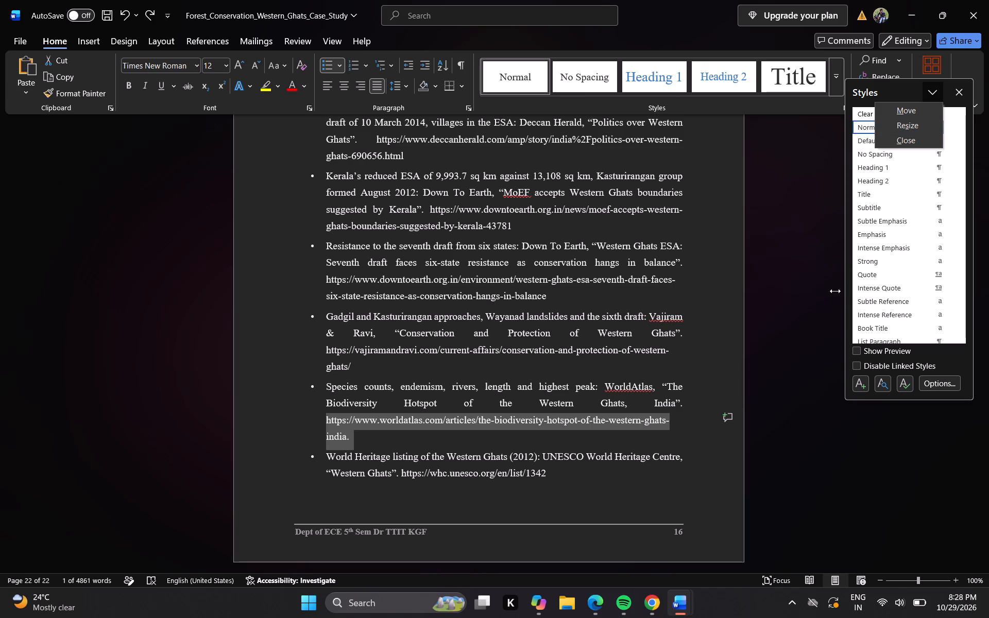
click(812, 183)
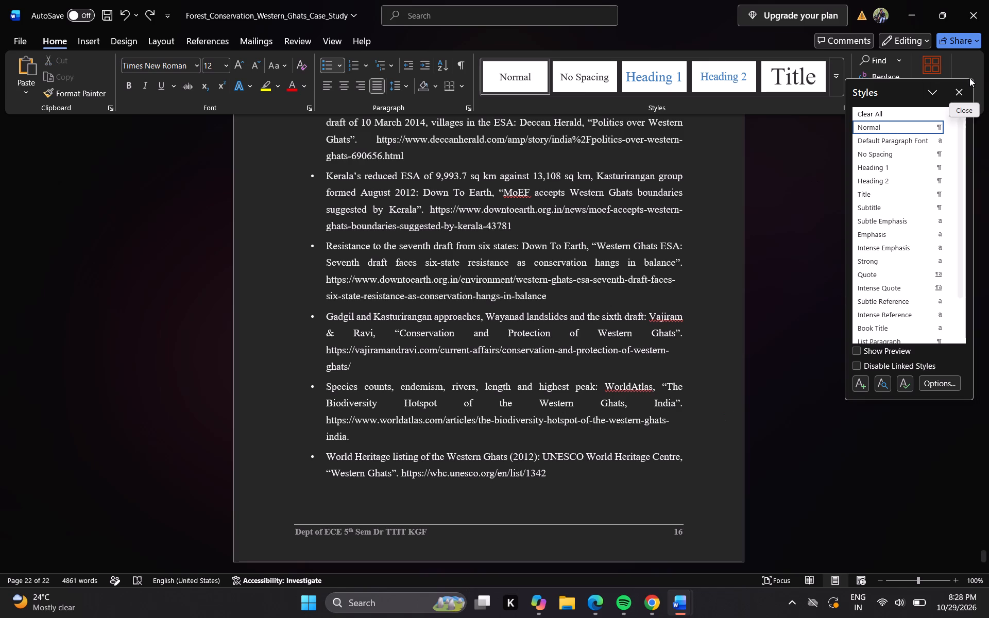
click(955, 89)
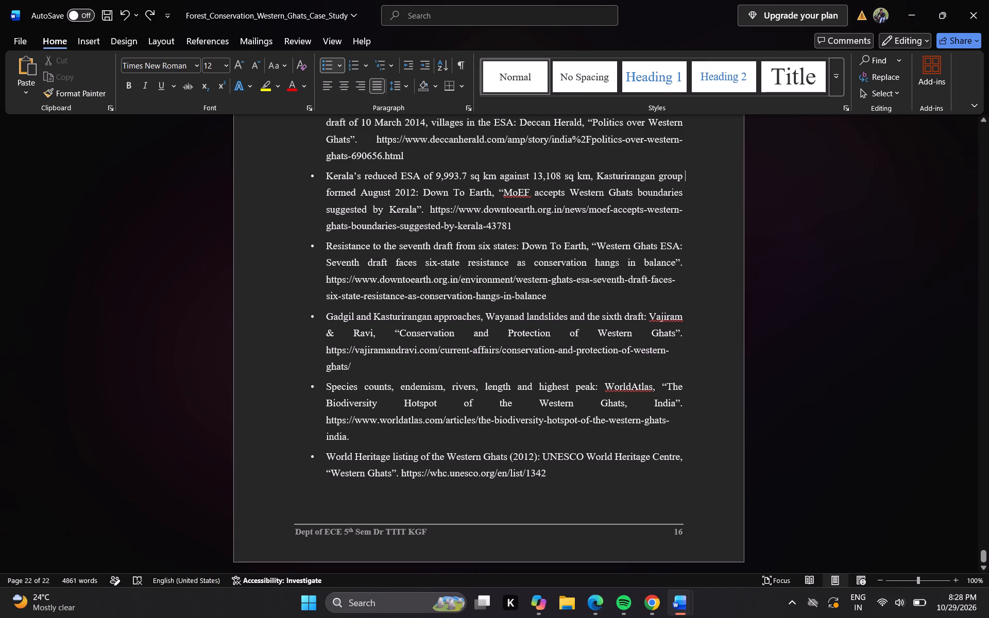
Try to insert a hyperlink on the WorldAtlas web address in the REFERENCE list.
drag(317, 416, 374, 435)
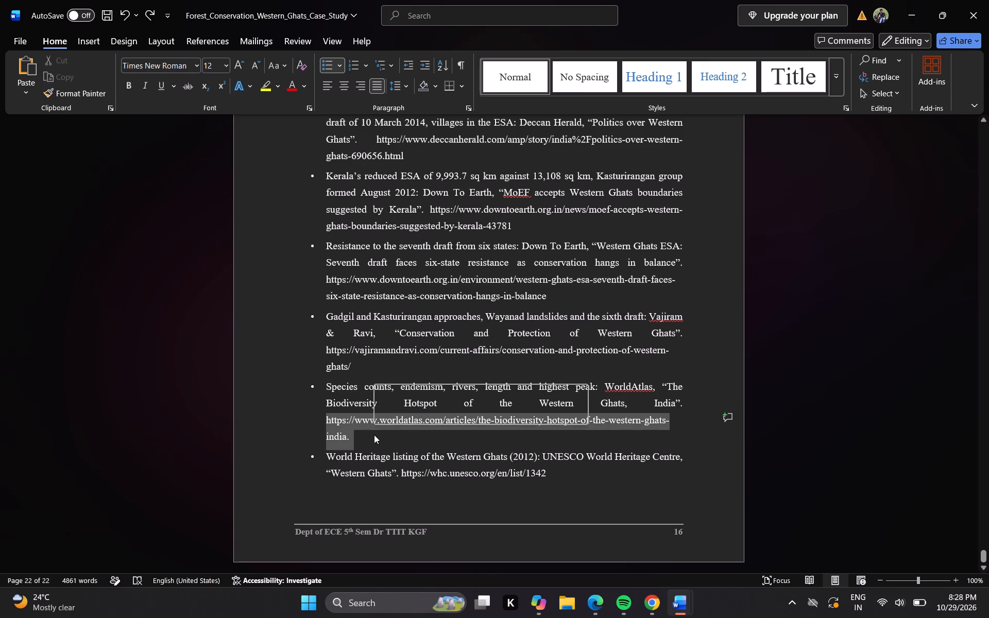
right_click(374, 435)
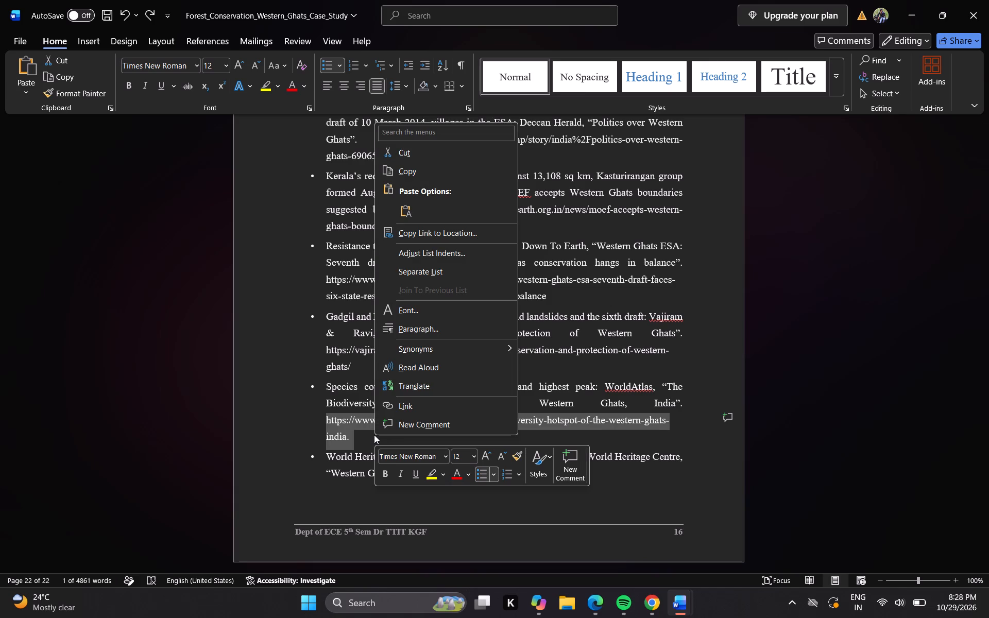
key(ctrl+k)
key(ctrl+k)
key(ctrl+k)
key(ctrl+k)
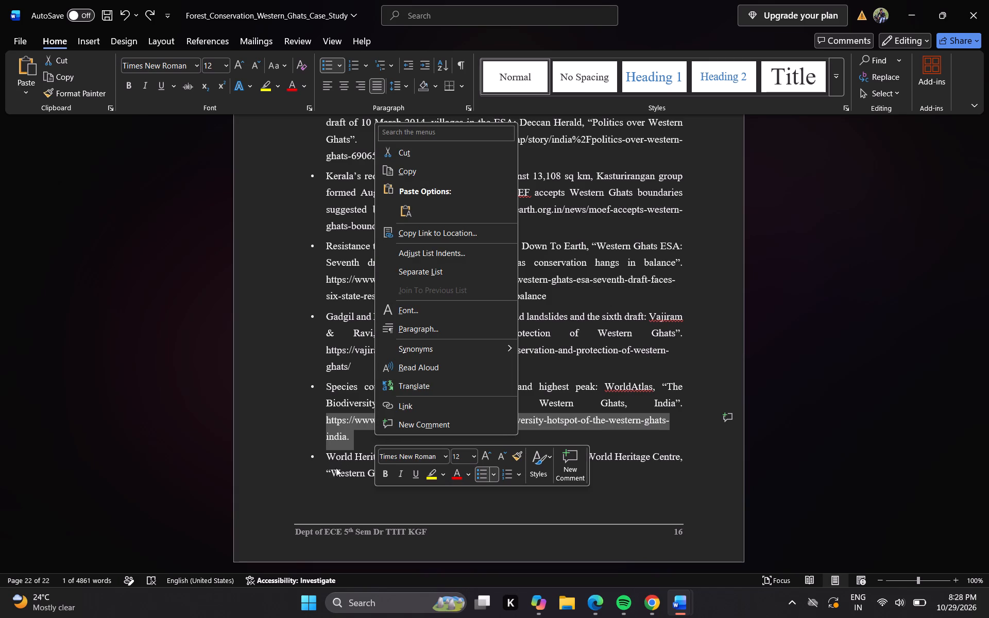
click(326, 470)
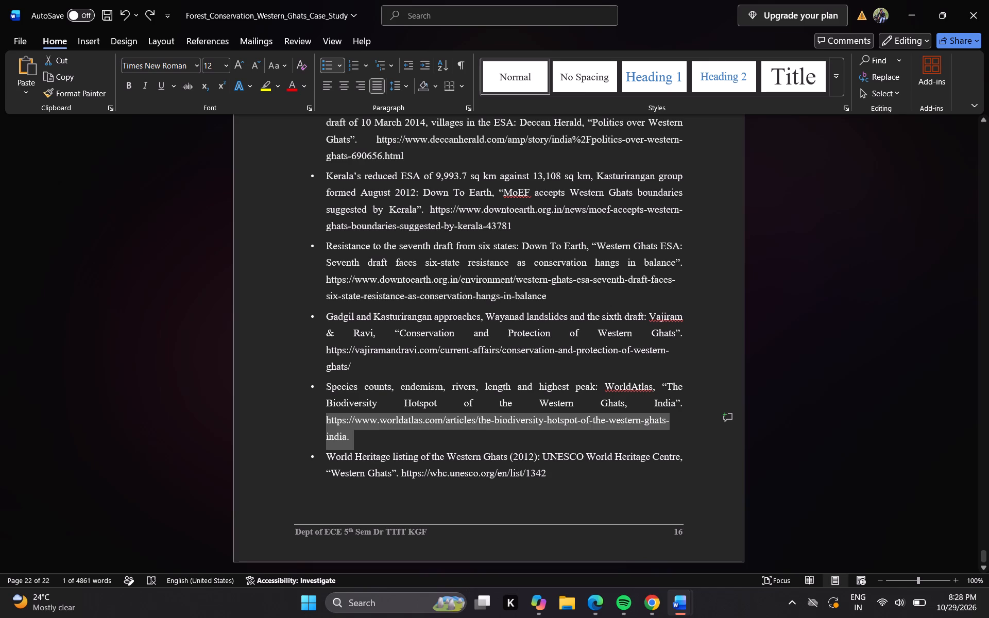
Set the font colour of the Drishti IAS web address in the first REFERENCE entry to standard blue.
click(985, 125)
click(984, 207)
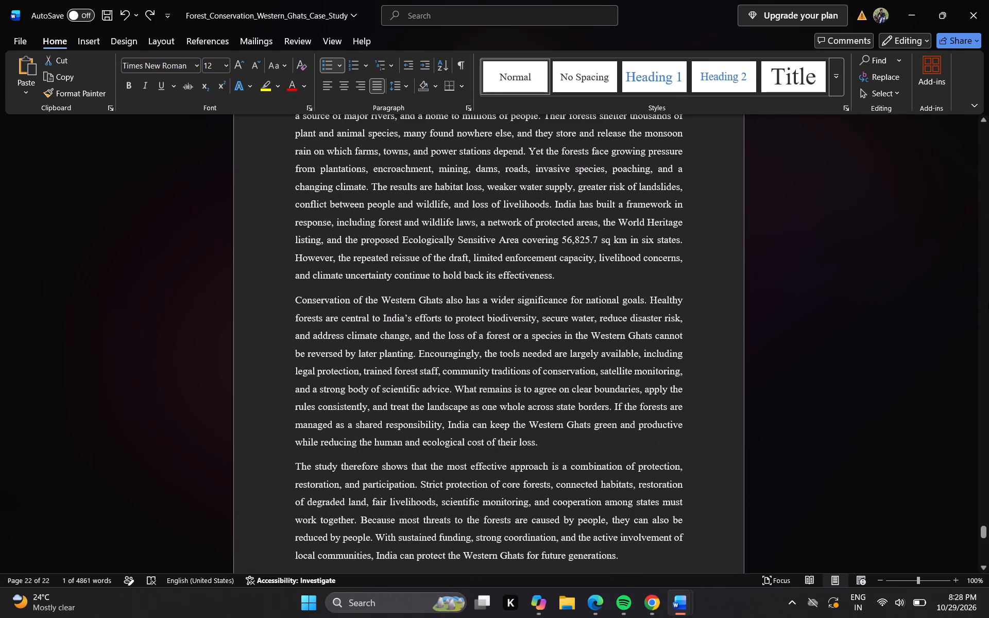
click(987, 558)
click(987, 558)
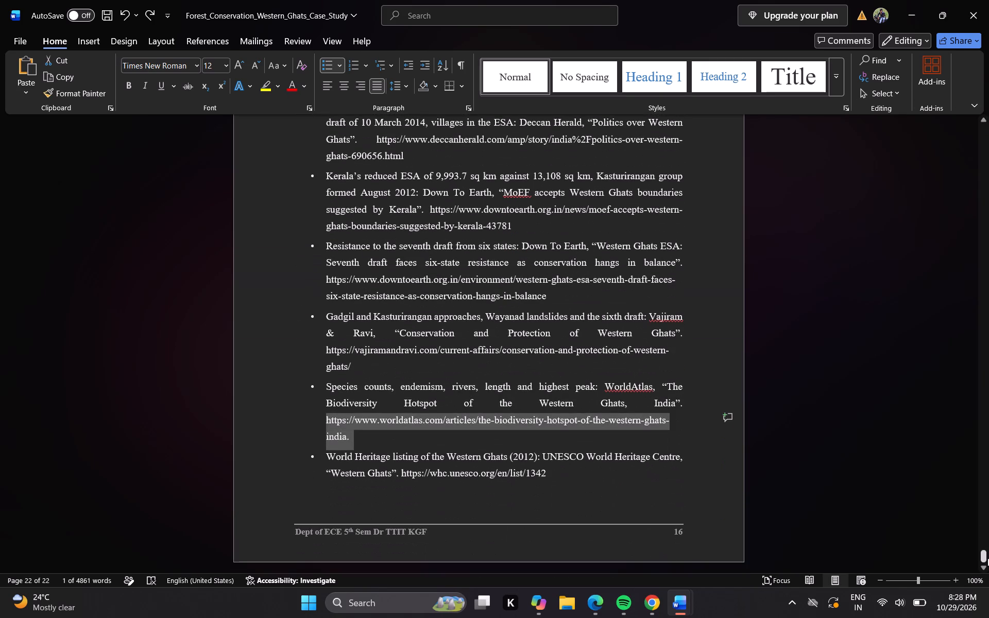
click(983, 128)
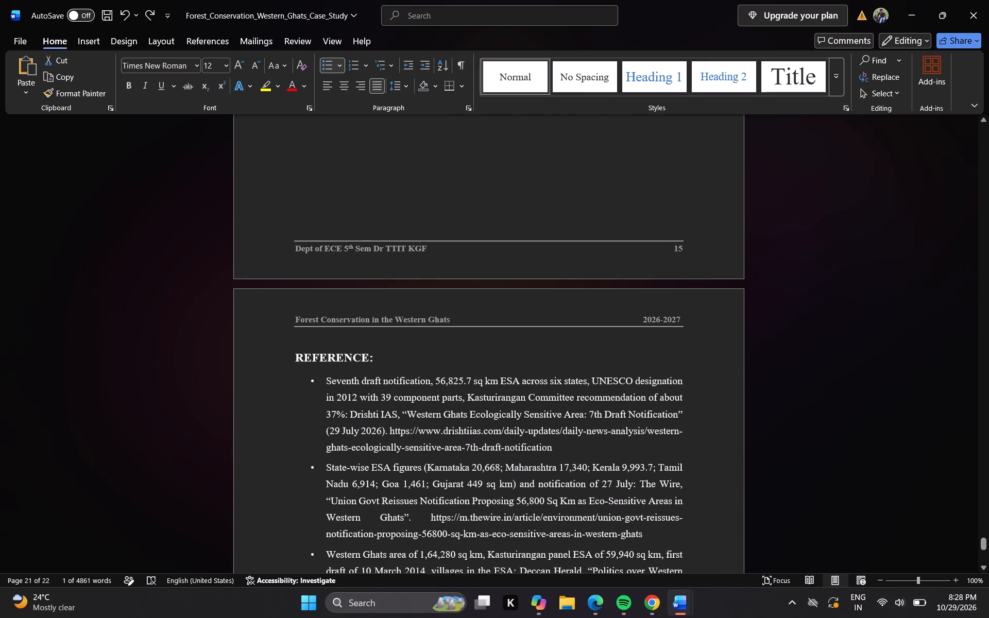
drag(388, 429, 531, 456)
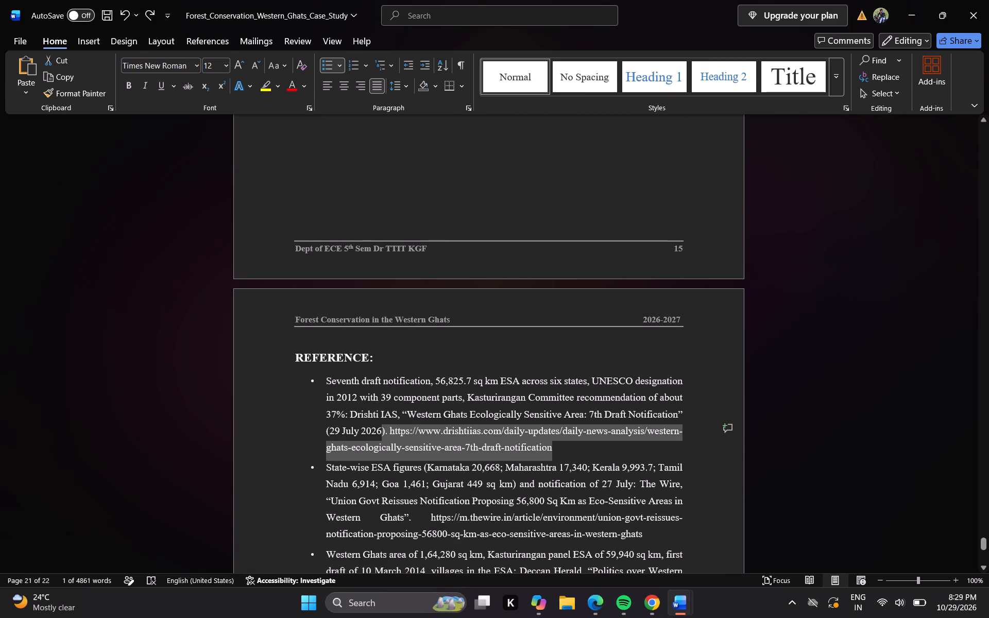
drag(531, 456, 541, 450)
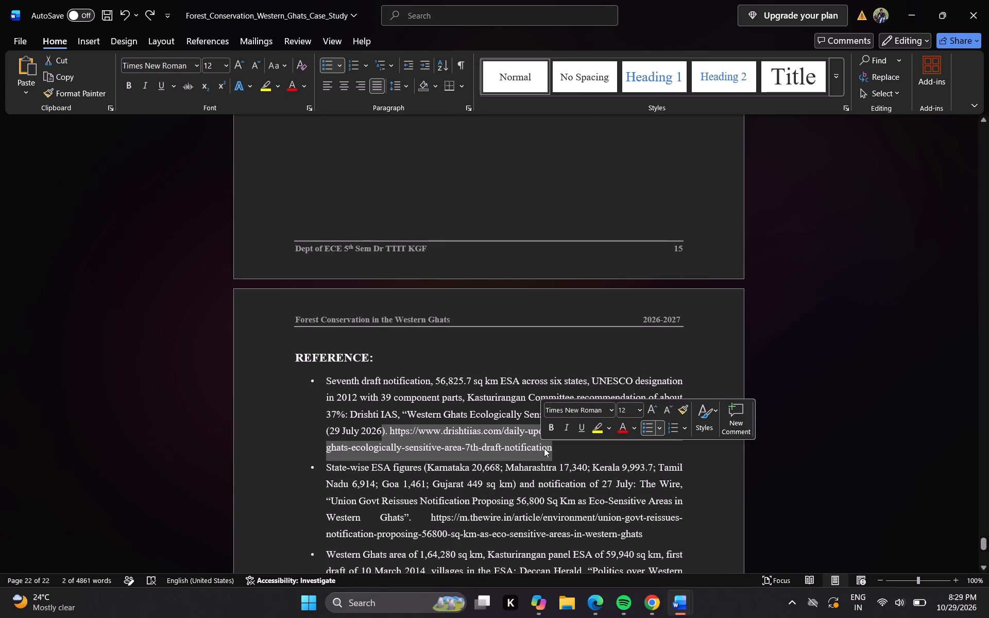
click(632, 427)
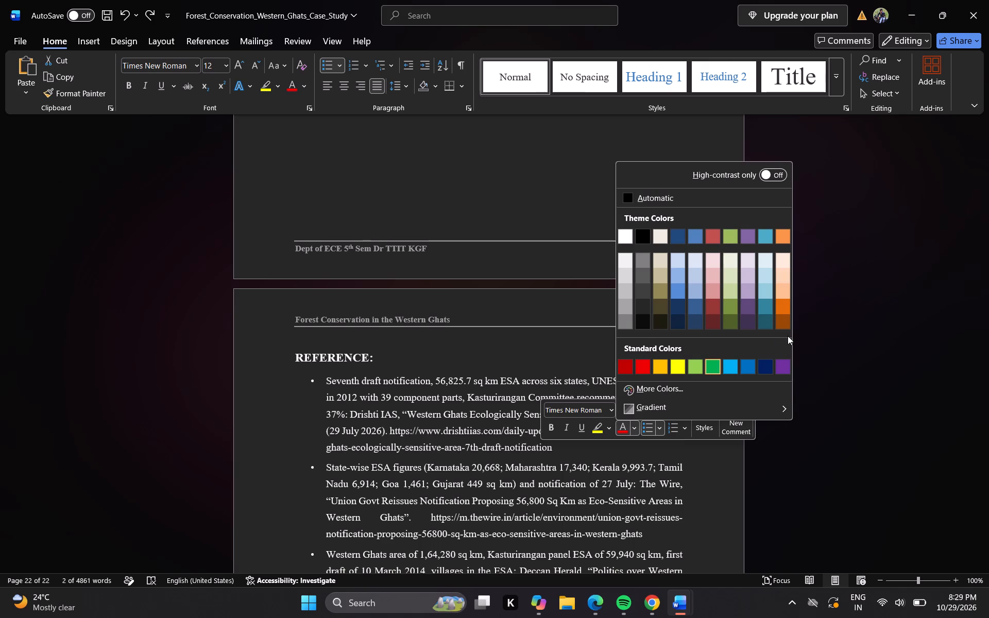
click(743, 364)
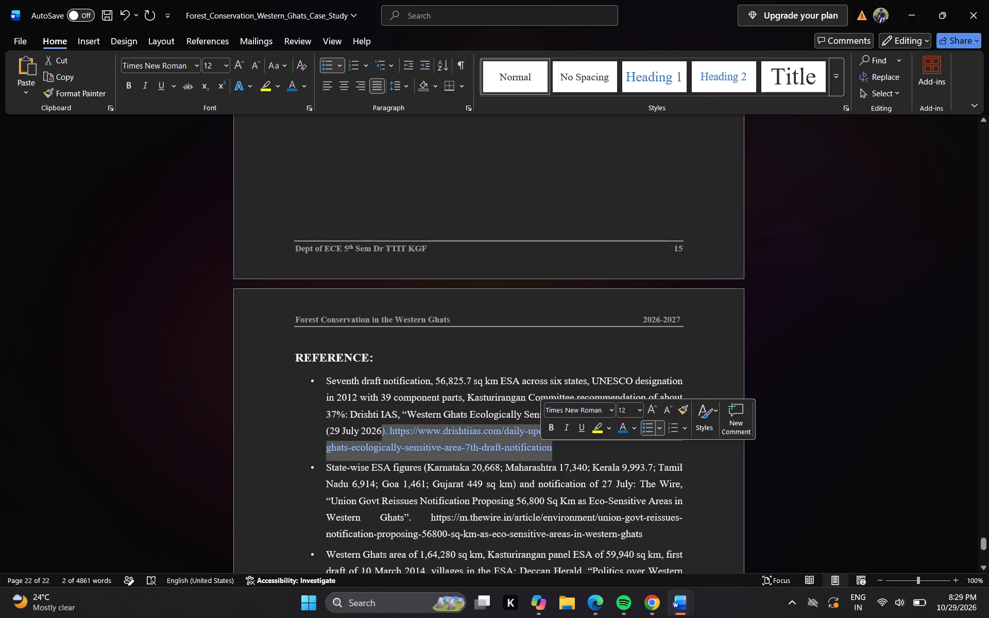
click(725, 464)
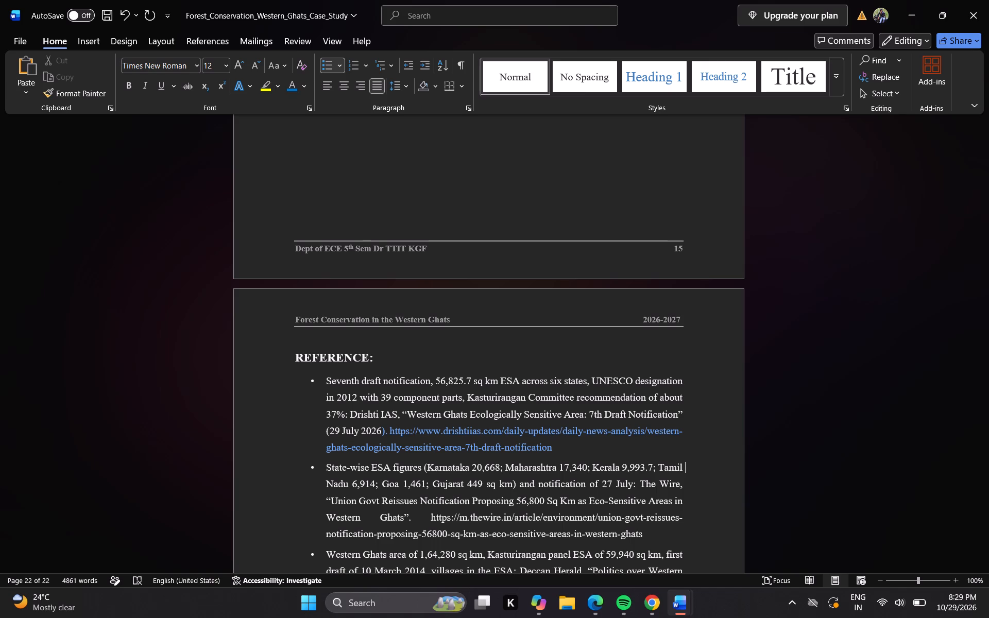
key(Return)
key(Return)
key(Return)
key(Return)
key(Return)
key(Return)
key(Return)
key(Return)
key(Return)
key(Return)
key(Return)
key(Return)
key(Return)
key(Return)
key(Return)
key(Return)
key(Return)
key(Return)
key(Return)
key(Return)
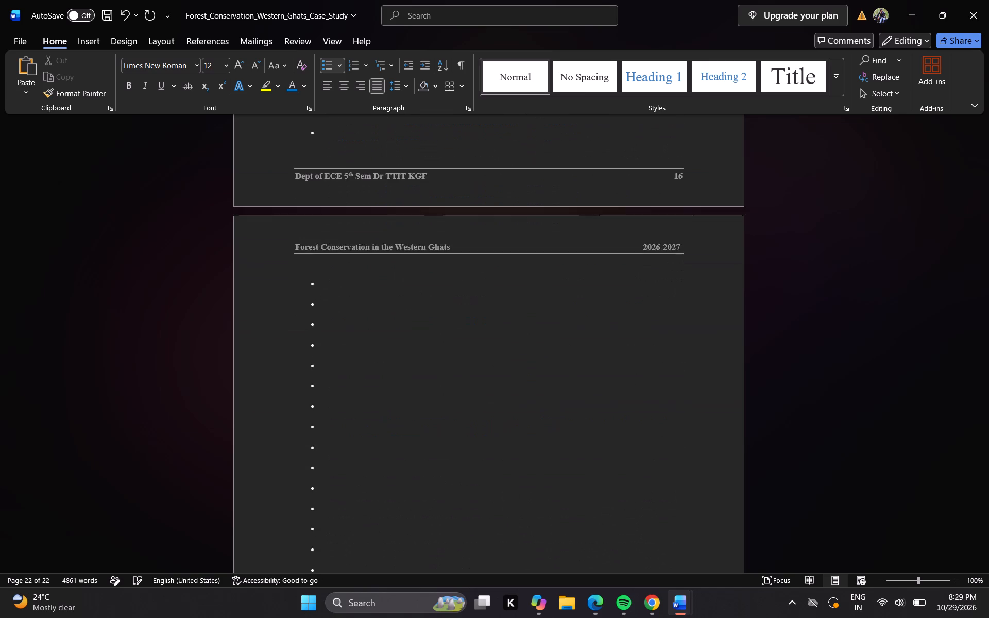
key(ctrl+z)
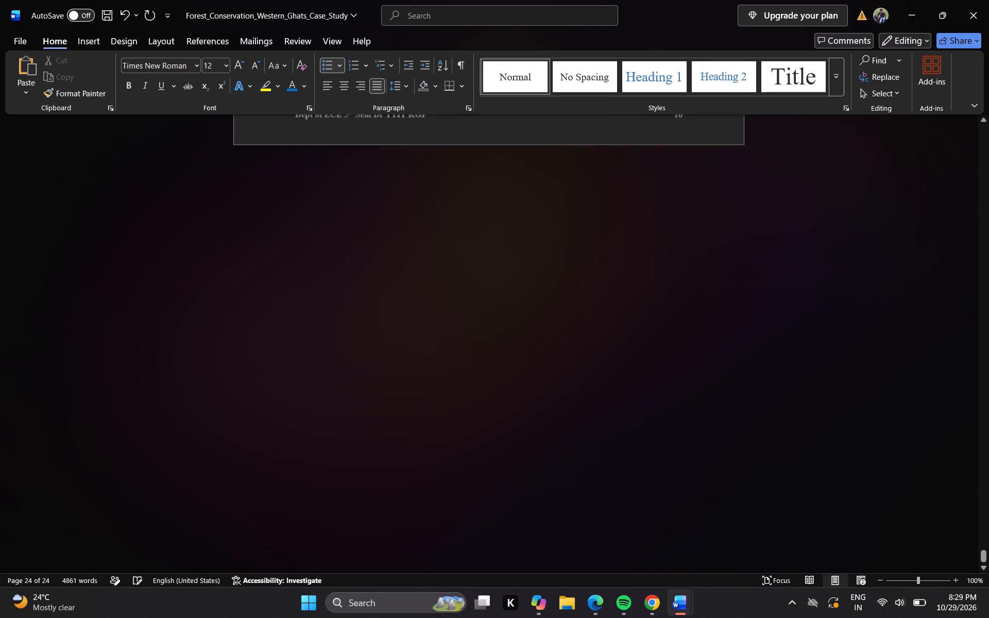
Undo the recent REFERENCE list edits and further back through the removal of the last OBJECTIVES bullet.
key(ctrl+z)
key(ctrl+z)
key(ctrl+z)
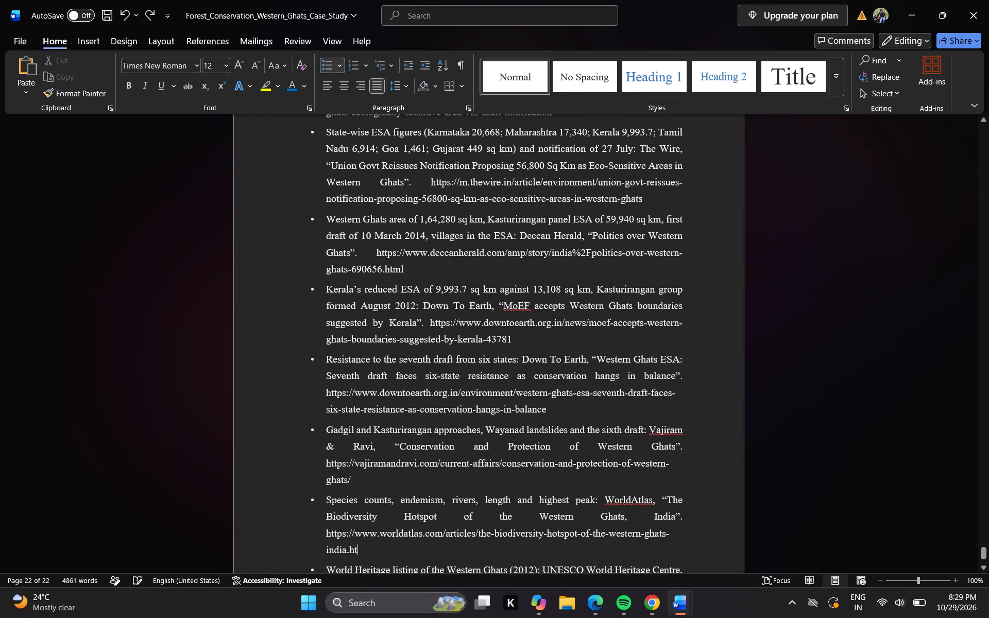
key(ctrl+z)
key(ctrl+z)
key(ctrl+z)
key(ctrl+z)
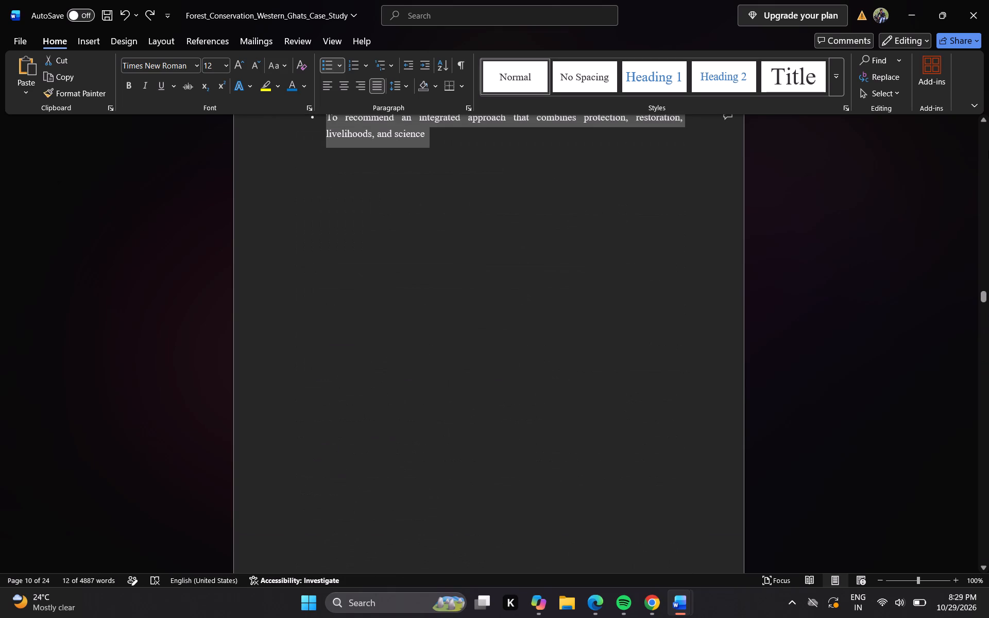
Delete the last OBJECTIVES bullet, "To recommend an integrated approach that combines protection, restoration, livelihoods, and science".
click(983, 165)
click(983, 165)
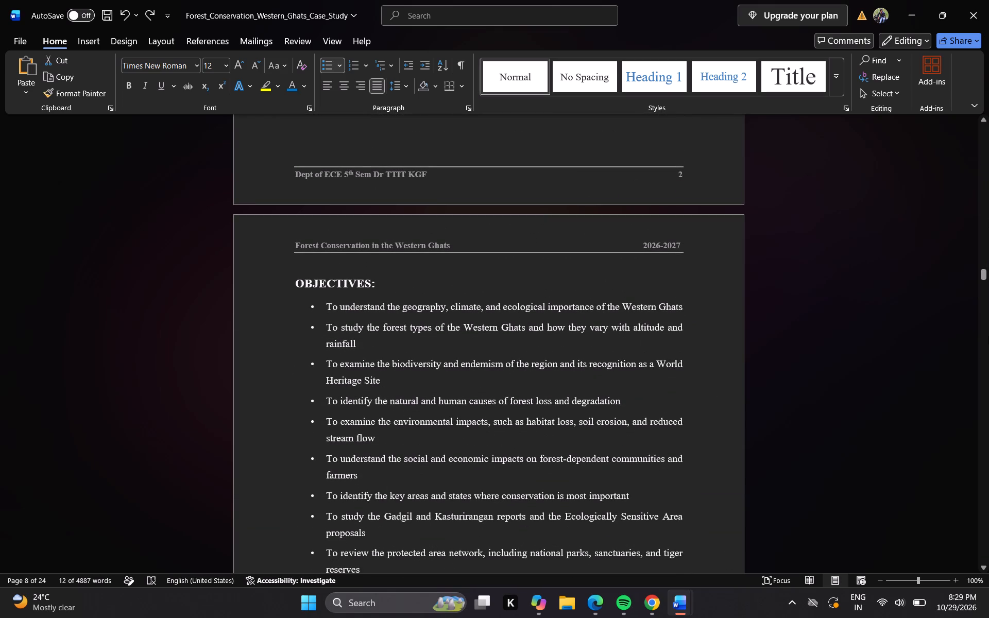
triple_click(979, 357)
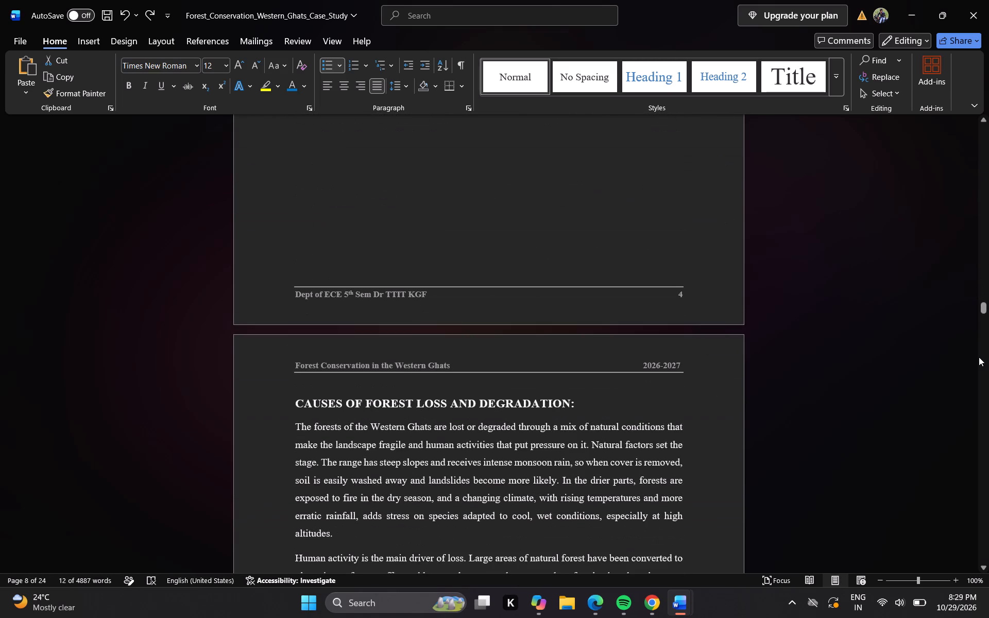
click(978, 234)
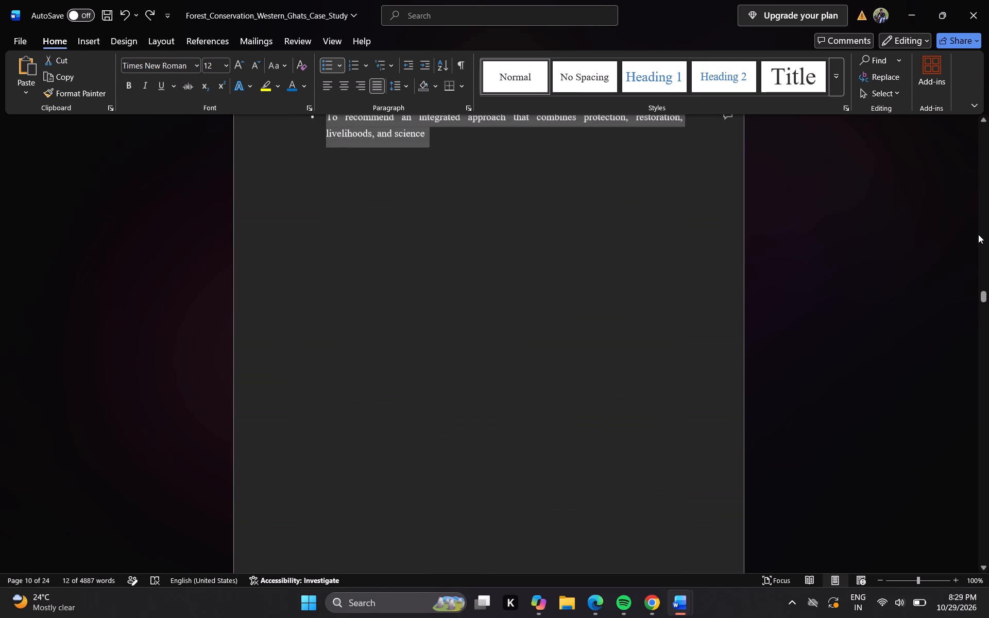
click(978, 234)
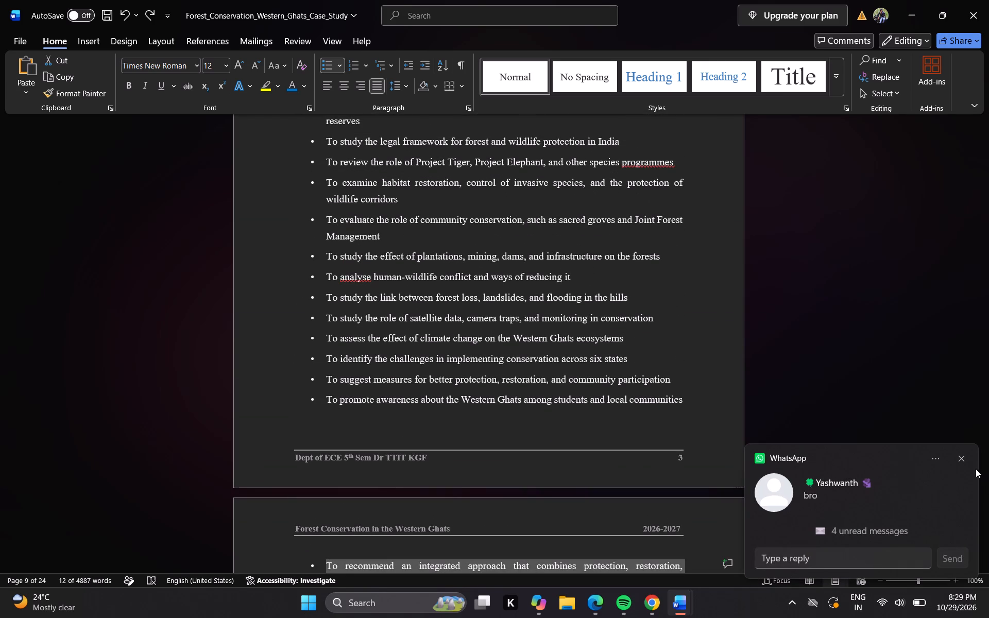
click(958, 456)
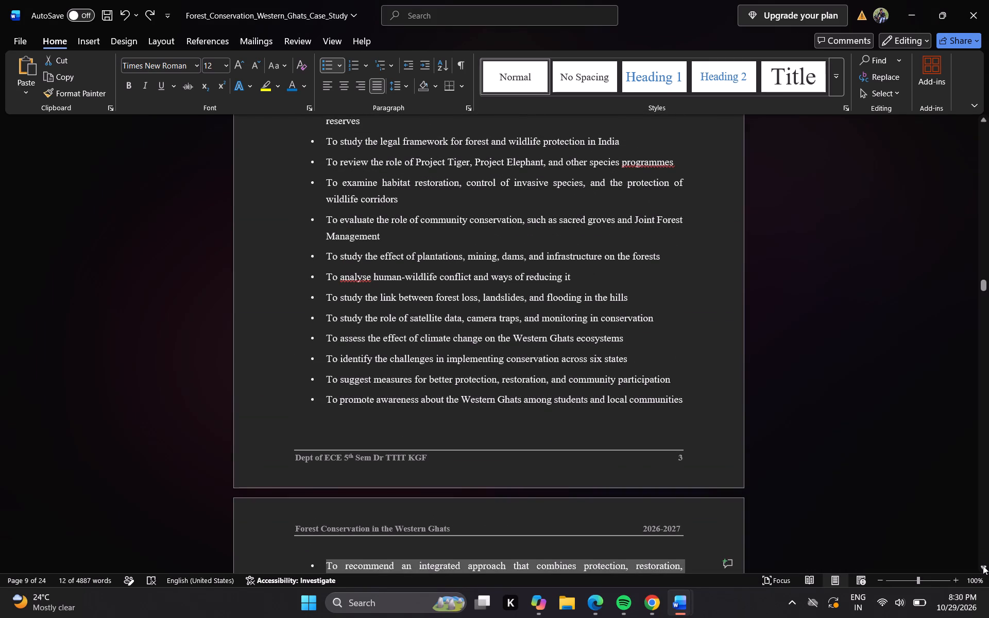
click(983, 566)
triple_click(983, 566)
triple_click(983, 566)
click(983, 566)
key(BackSpace)
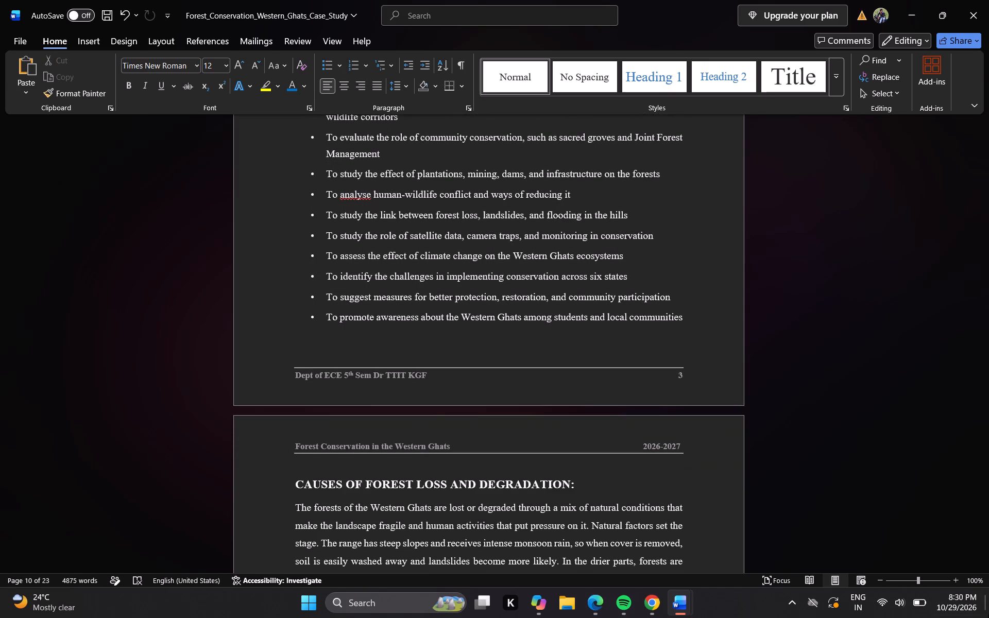
Look through the pages after the OBJECTIVES list, covering the causes and effects of forest loss.
click(988, 518)
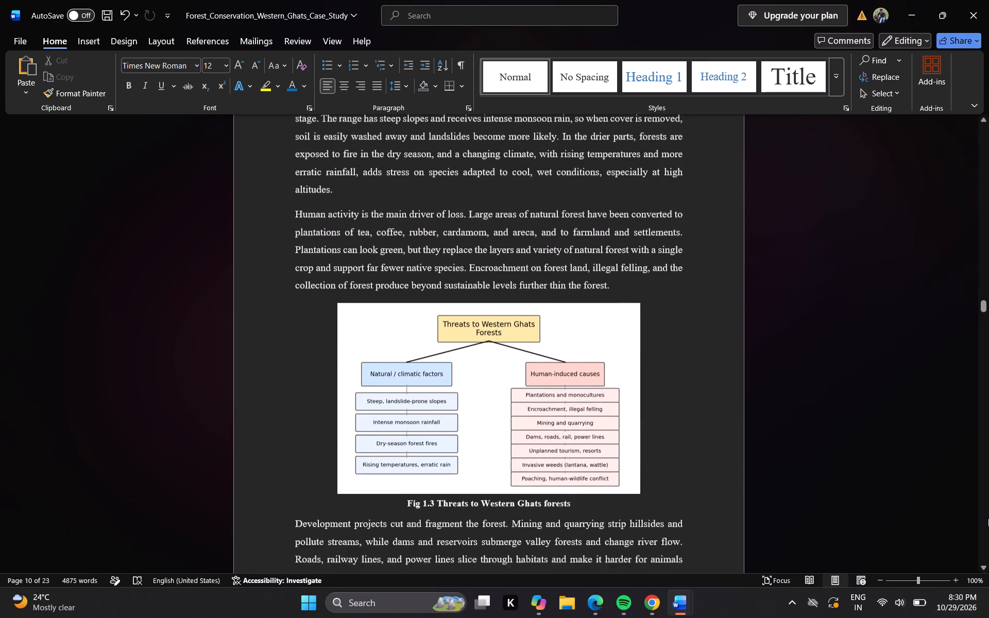
click(988, 518)
click(988, 518)
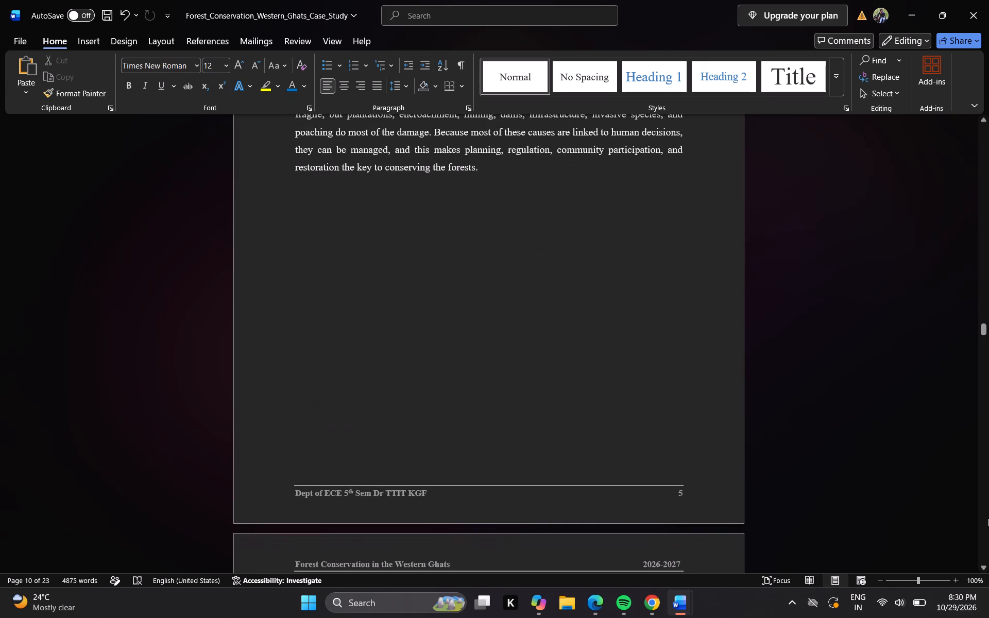
click(988, 518)
click(988, 518)
click(988, 518)
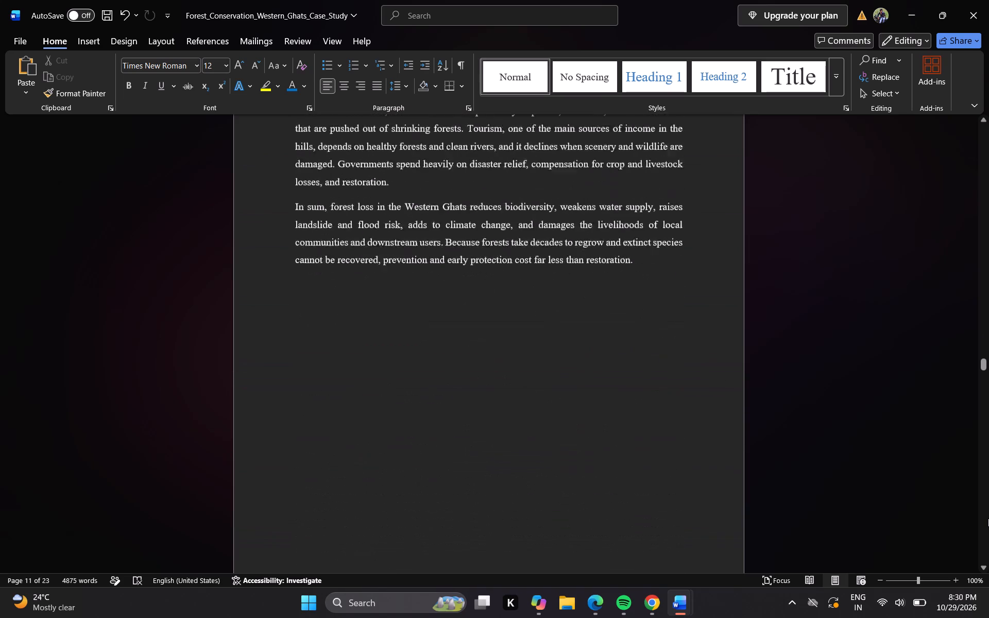
Delete the Compensatory Afforestation (CAMPA) funds bullet that spills onto its own page after the Joint Forest Management entry.
click(988, 518)
click(988, 518)
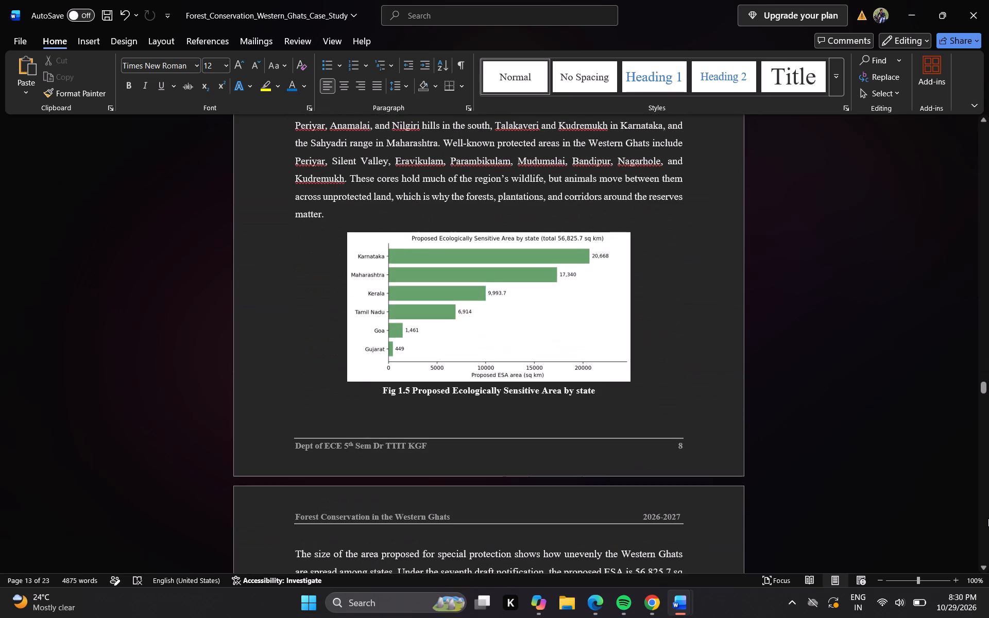
click(988, 518)
click(988, 518)
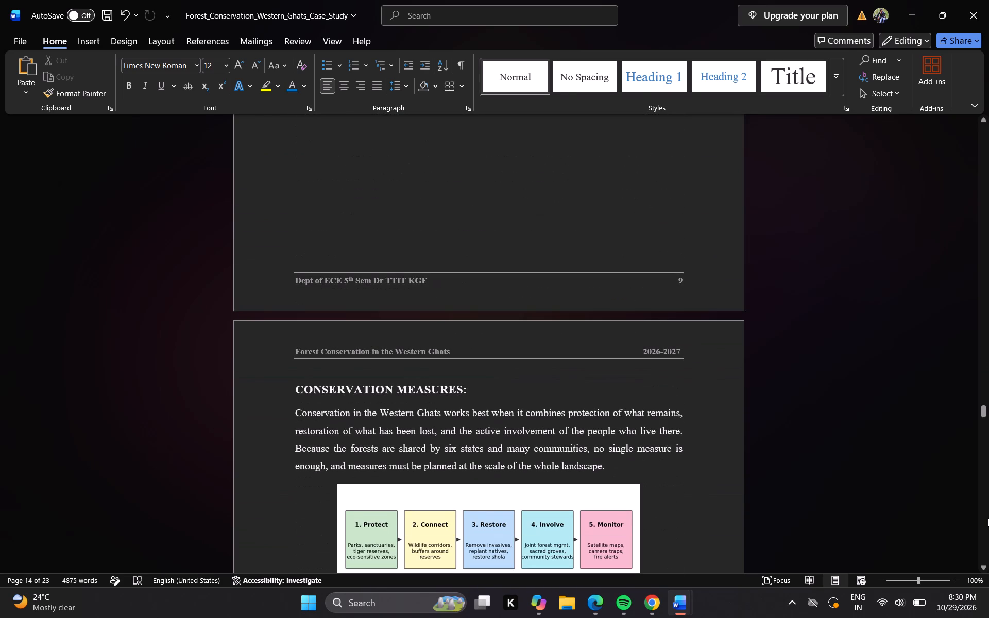
click(988, 518)
click(988, 518)
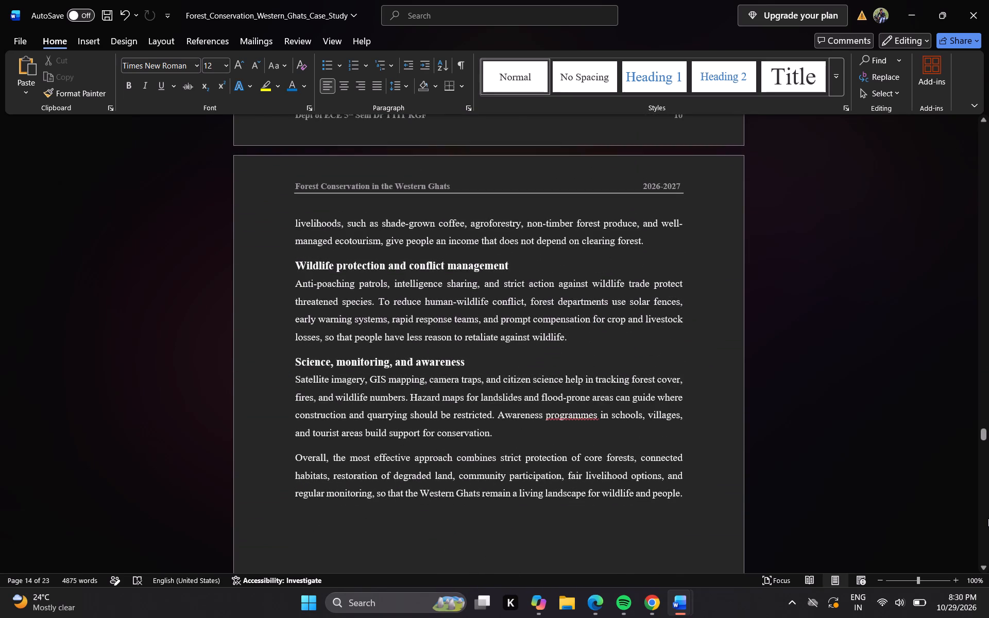
click(988, 518)
click(988, 518)
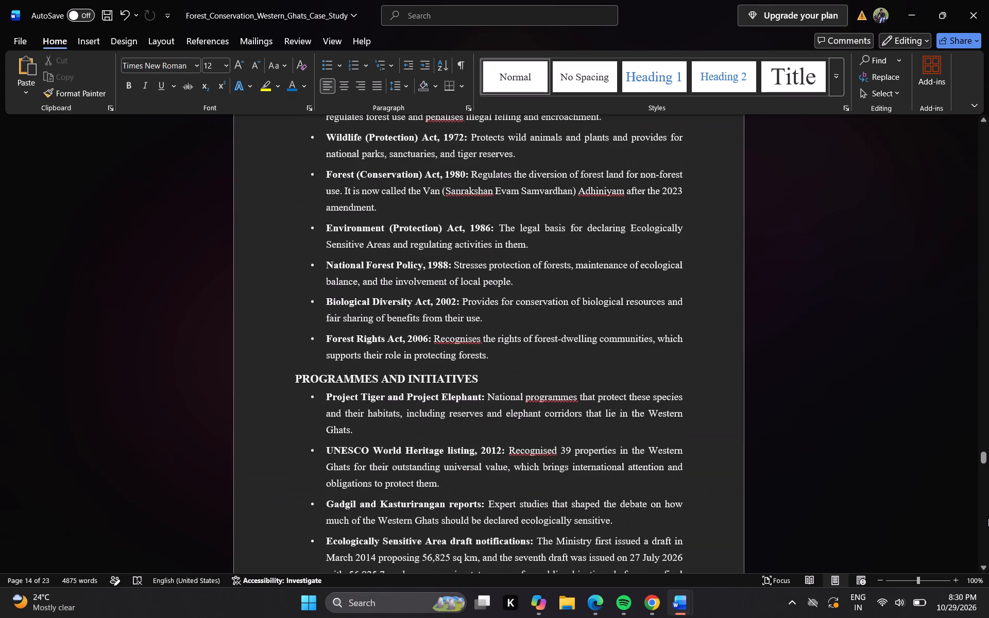
click(988, 518)
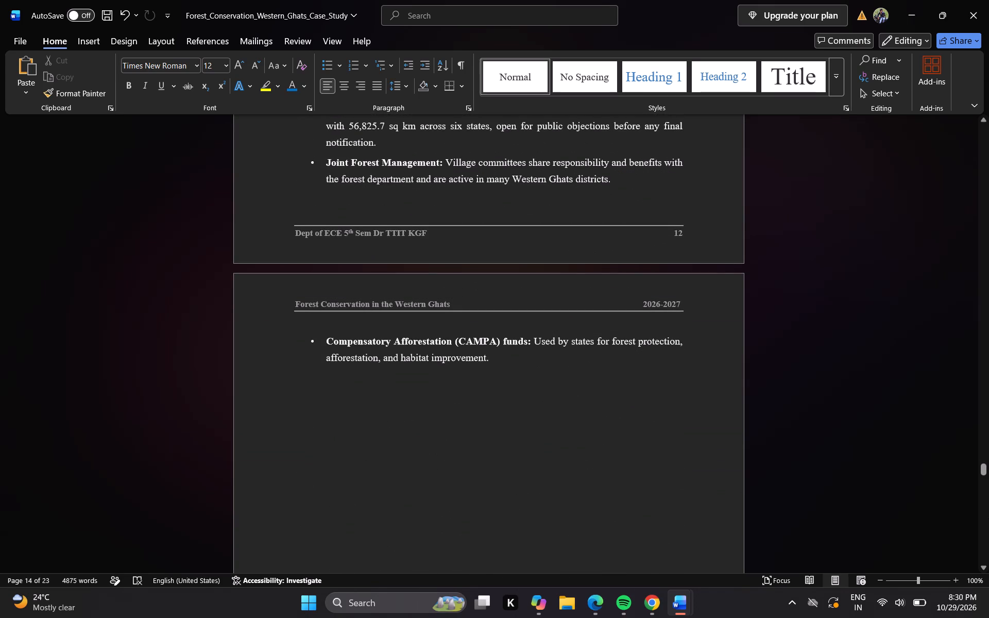
drag(270, 318, 446, 365)
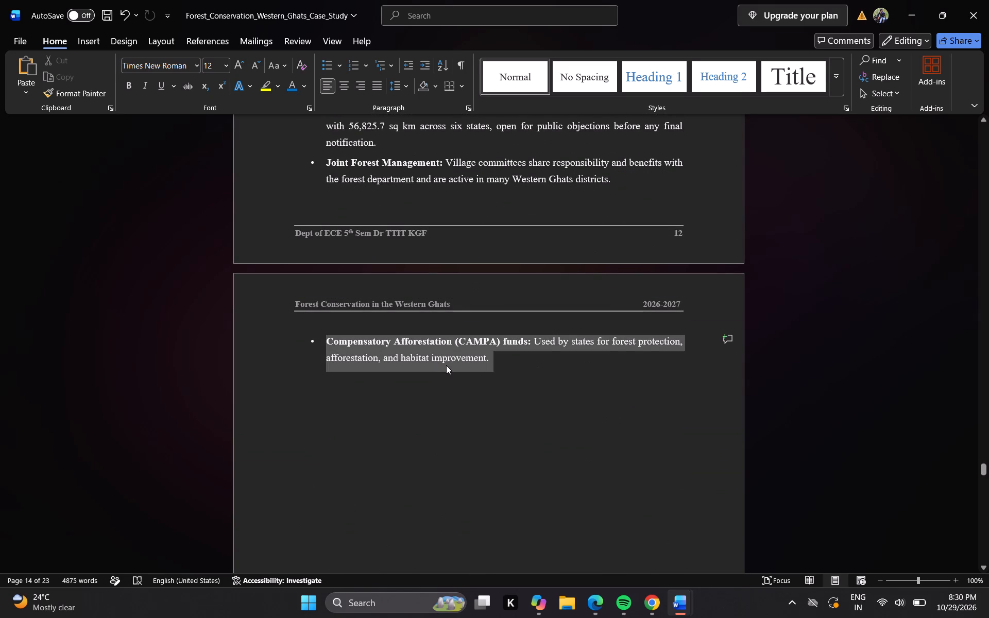
drag(446, 365, 447, 366)
key(BackSpace)
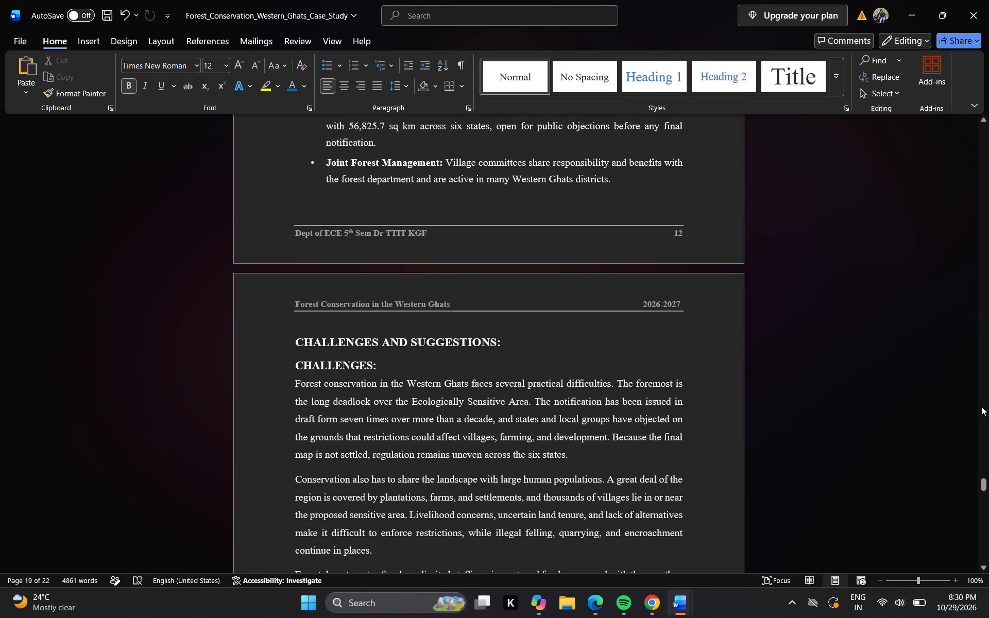
Colour the Drishti IAS web address in the first REFERENCE entry blue.
click(979, 505)
click(979, 505)
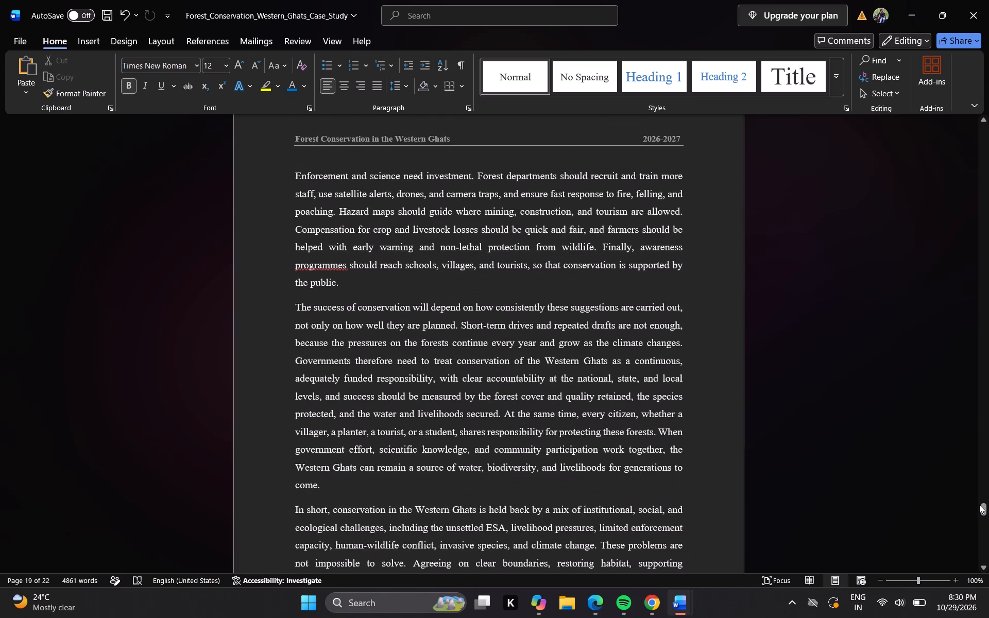
click(979, 505)
click(986, 528)
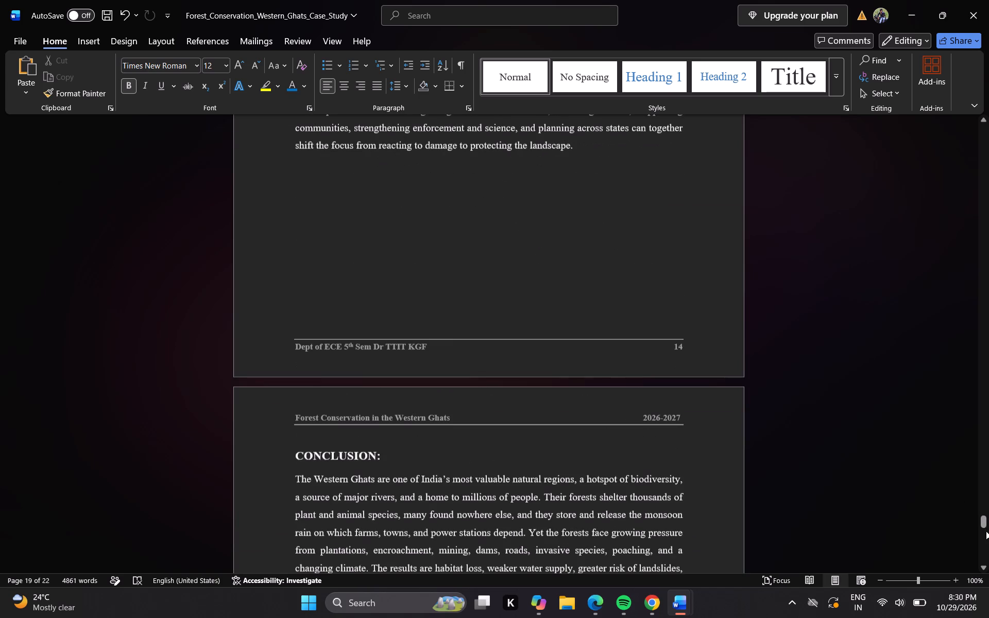
click(986, 543)
click(986, 548)
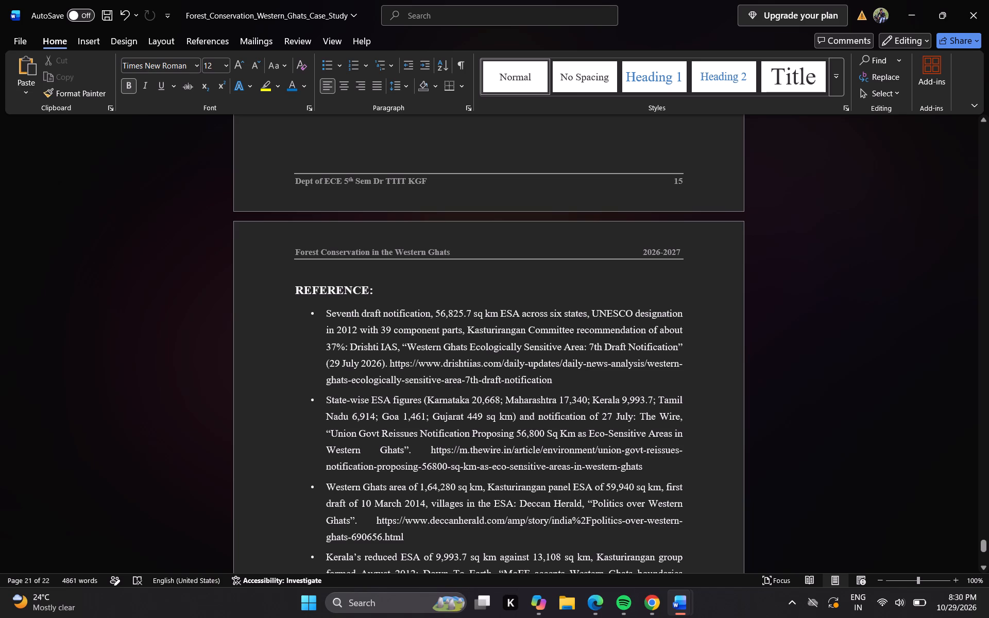
drag(389, 362, 552, 376)
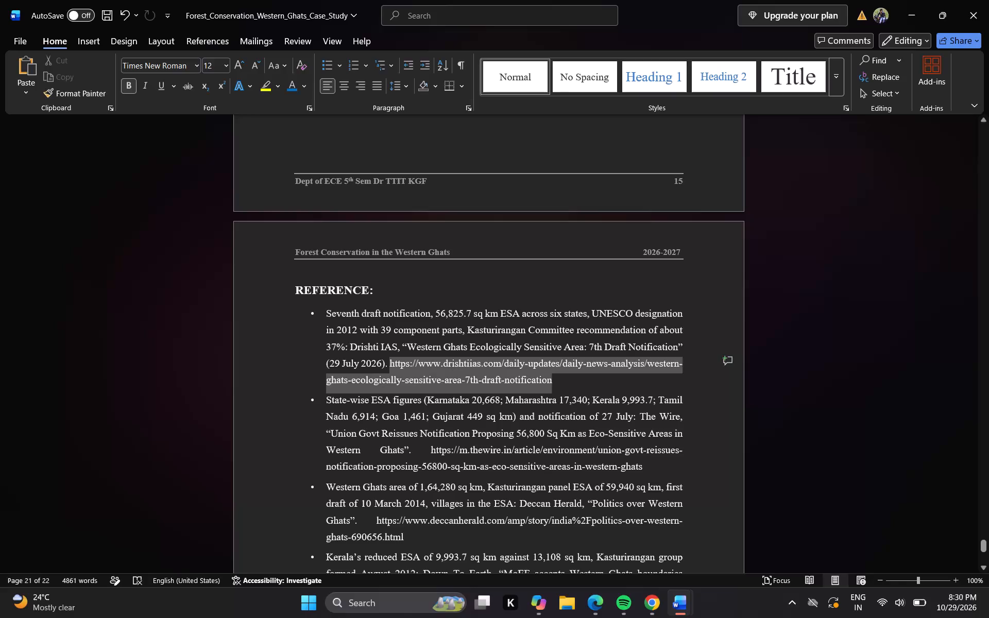
click(634, 353)
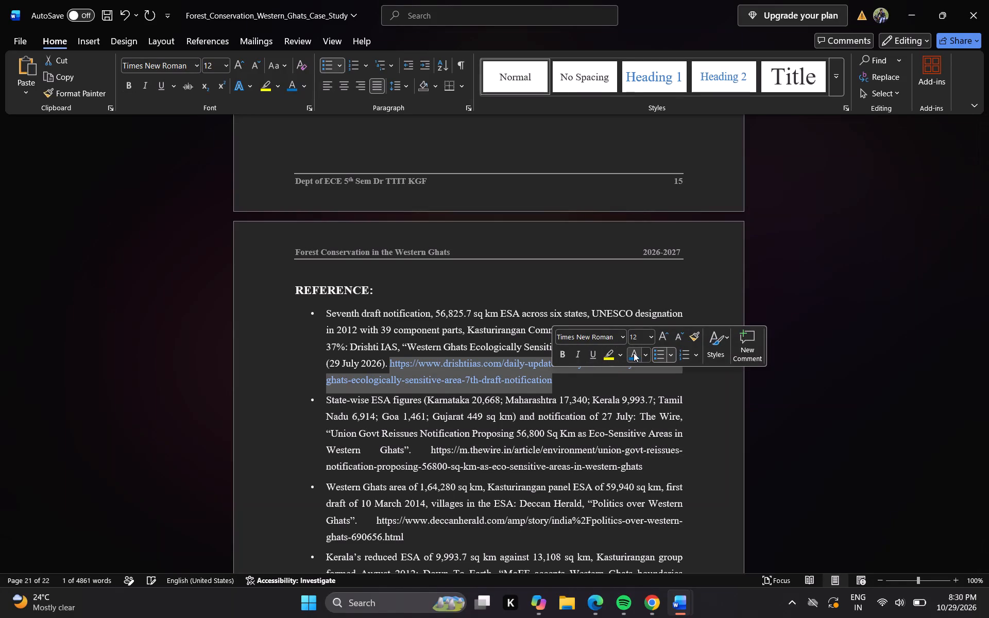
click(705, 396)
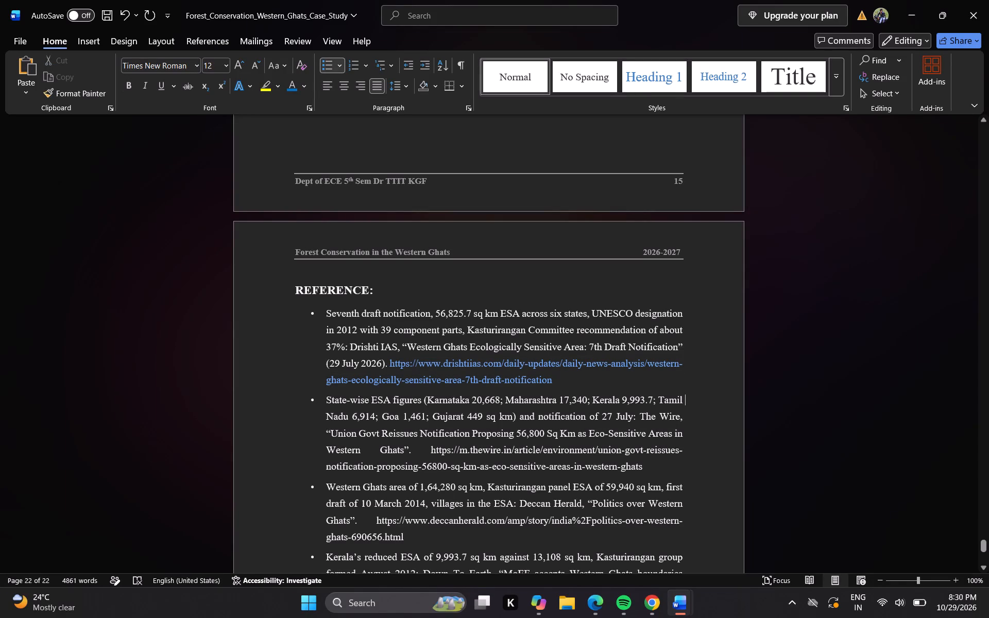
Remove the space before The Wire web address in the second REFERENCE entry and colour the address blue.
click(431, 449)
key(BackSpace)
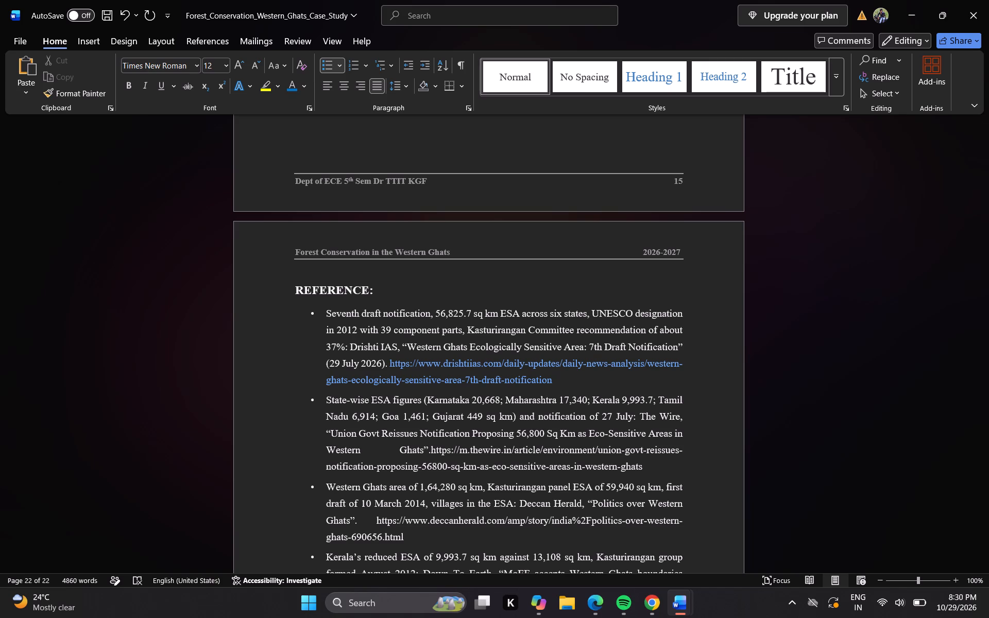
double_click(431, 449)
click(431, 449)
drag(431, 449, 650, 466)
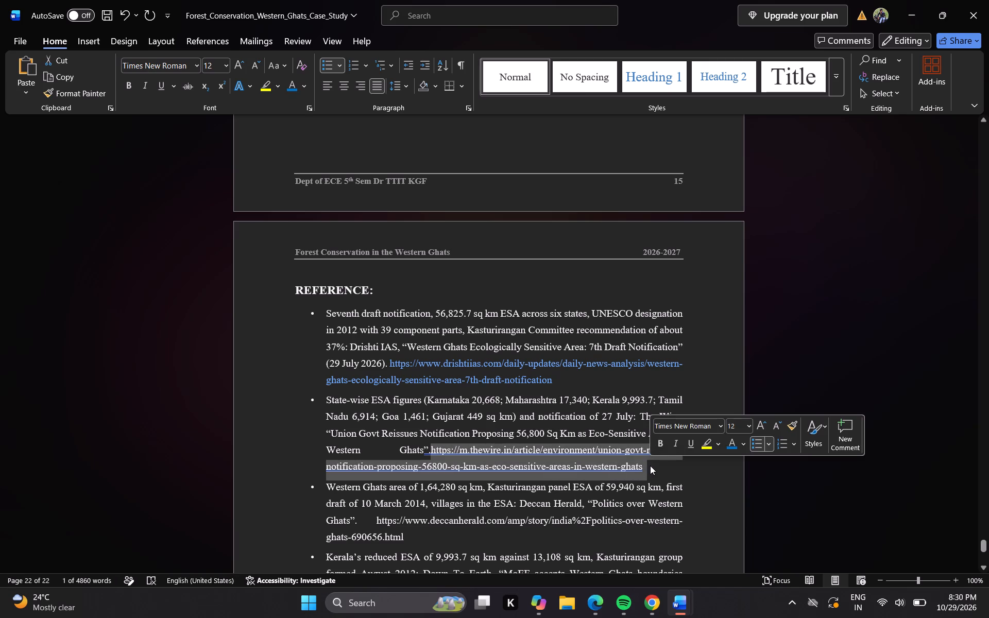
click(734, 446)
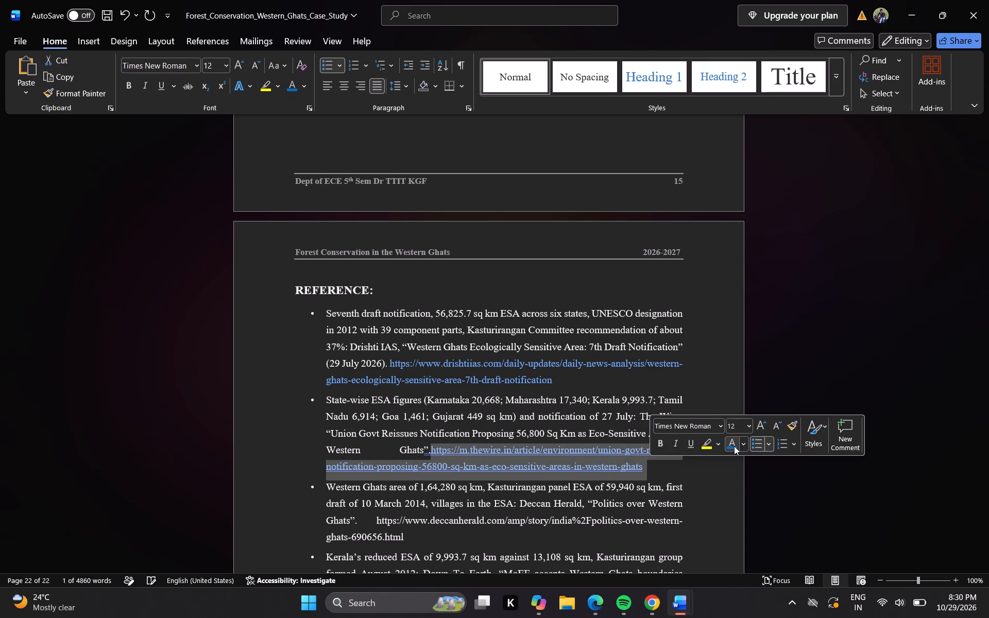
click(714, 488)
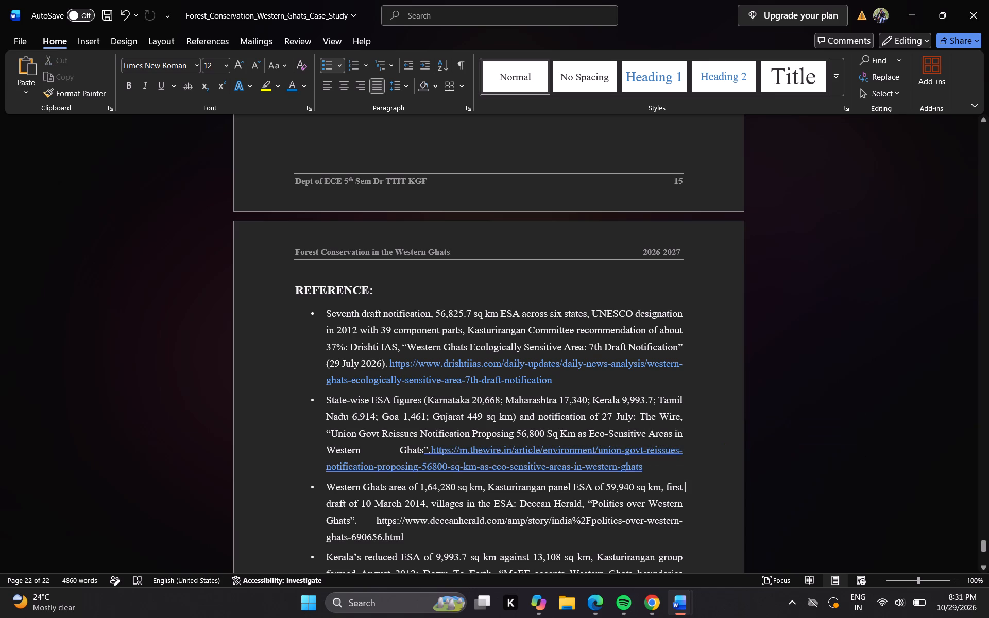
Colour the Vajiram & Ravi, WorldAtlas and UNESCO web addresses in the last three REFERENCE entries blue.
click(983, 559)
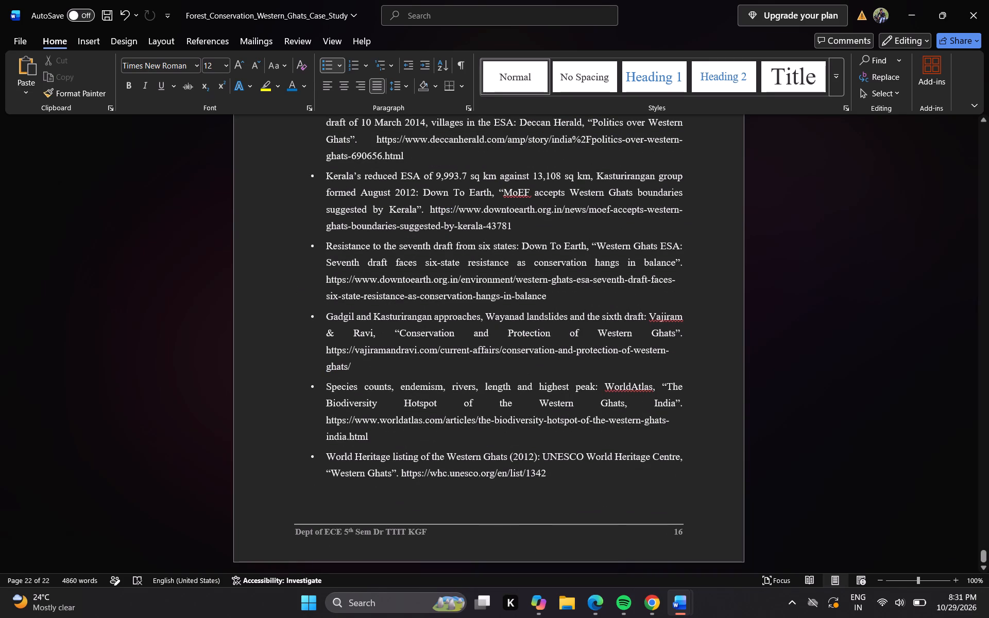
drag(325, 348, 356, 368)
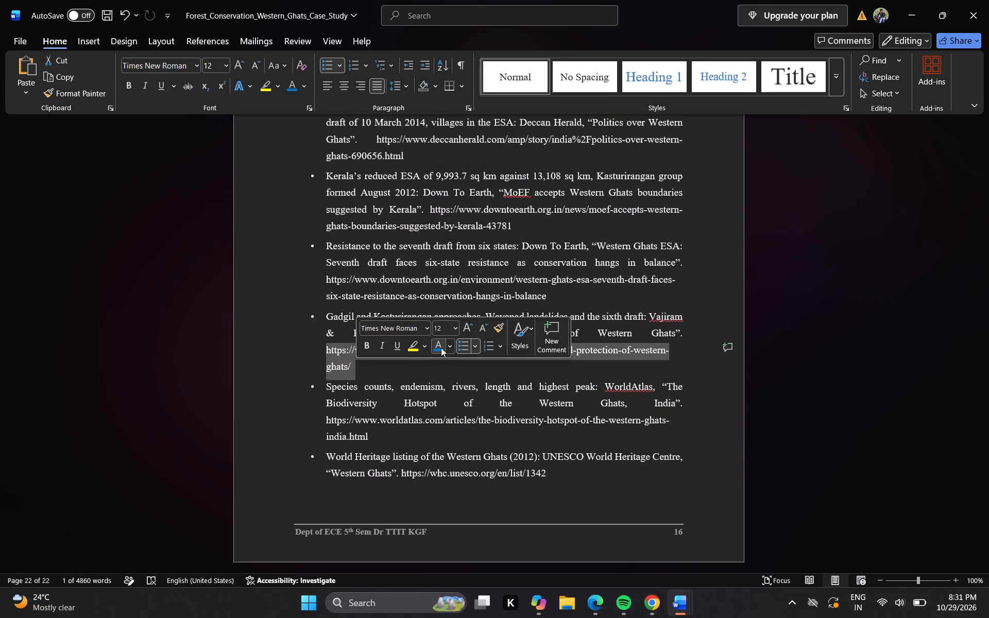
click(441, 348)
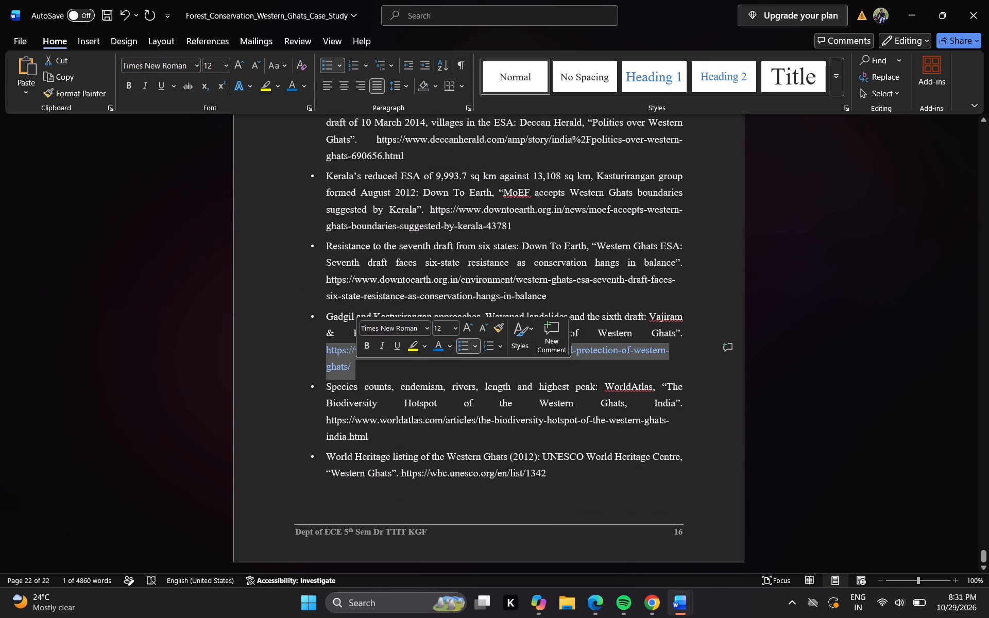
drag(322, 419, 372, 440)
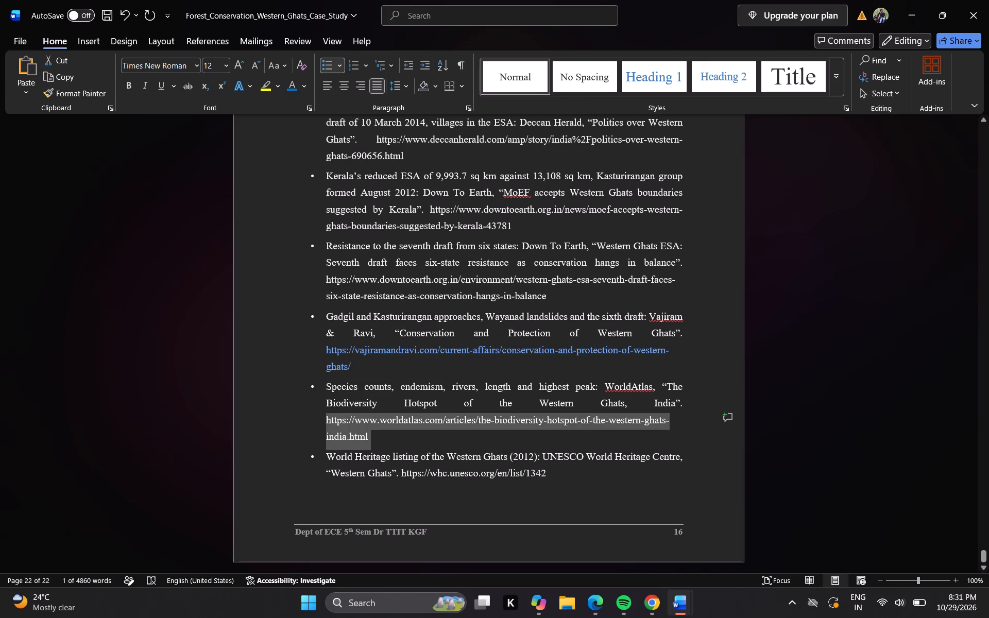
drag(372, 440, 373, 441)
click(453, 418)
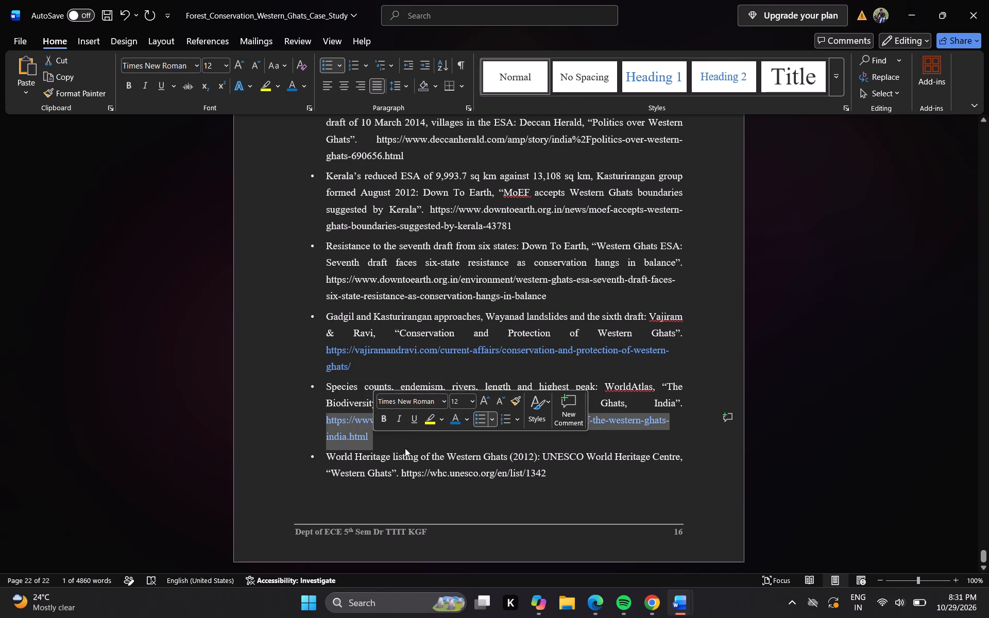
drag(401, 473, 422, 469)
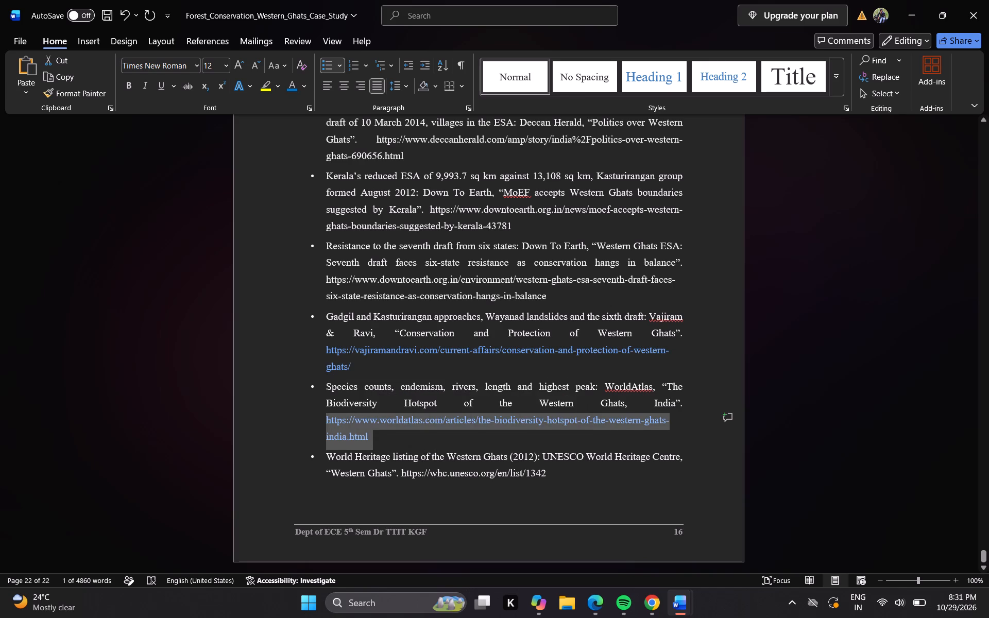
drag(422, 469, 560, 468)
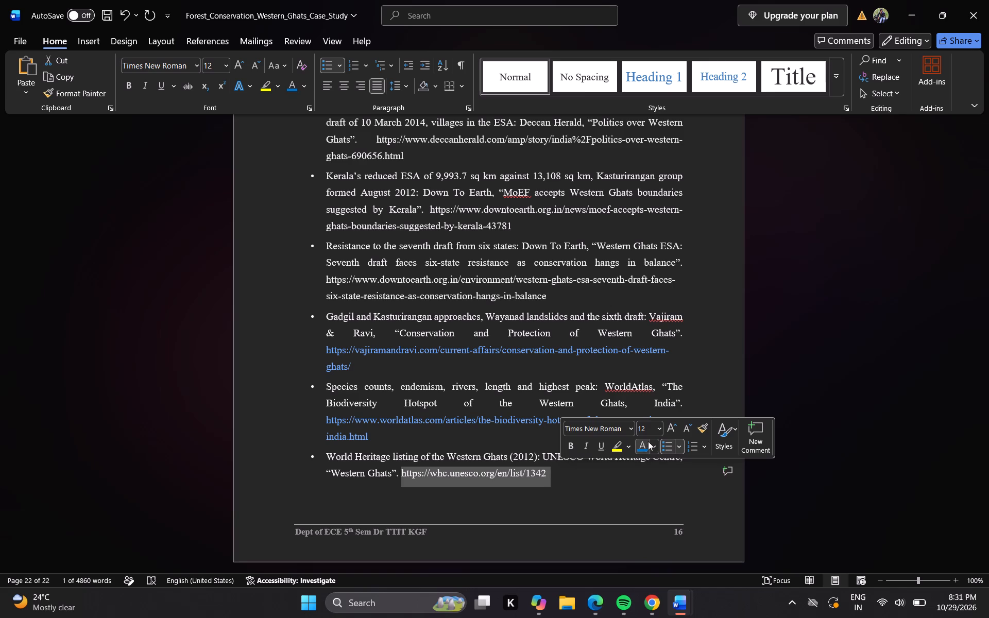
click(643, 444)
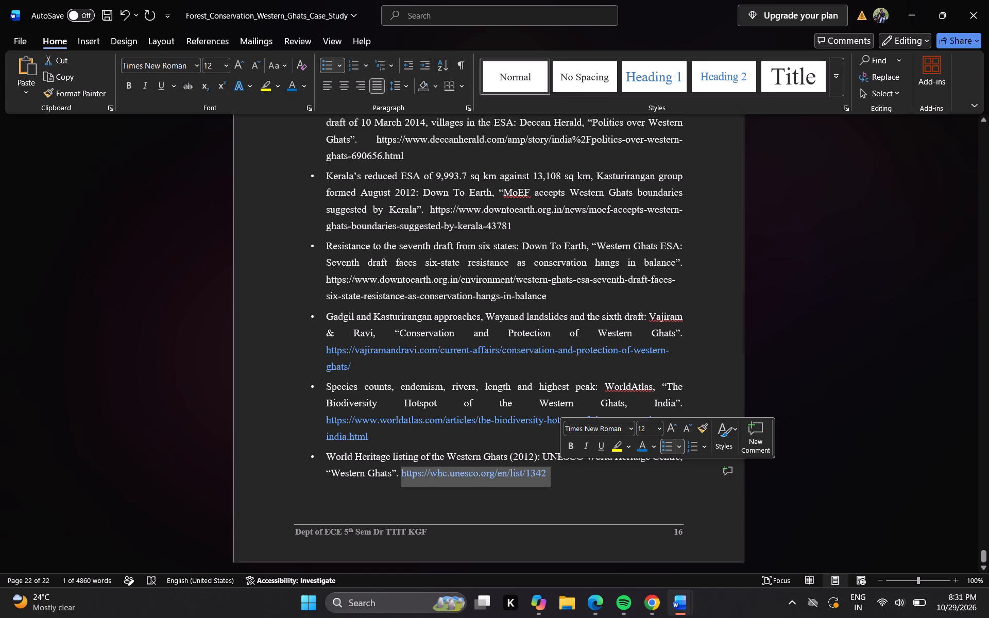
Colour the two Down To Earth web addresses and the Deccan Herald web address in the REFERENCE list blue.
drag(327, 278, 492, 295)
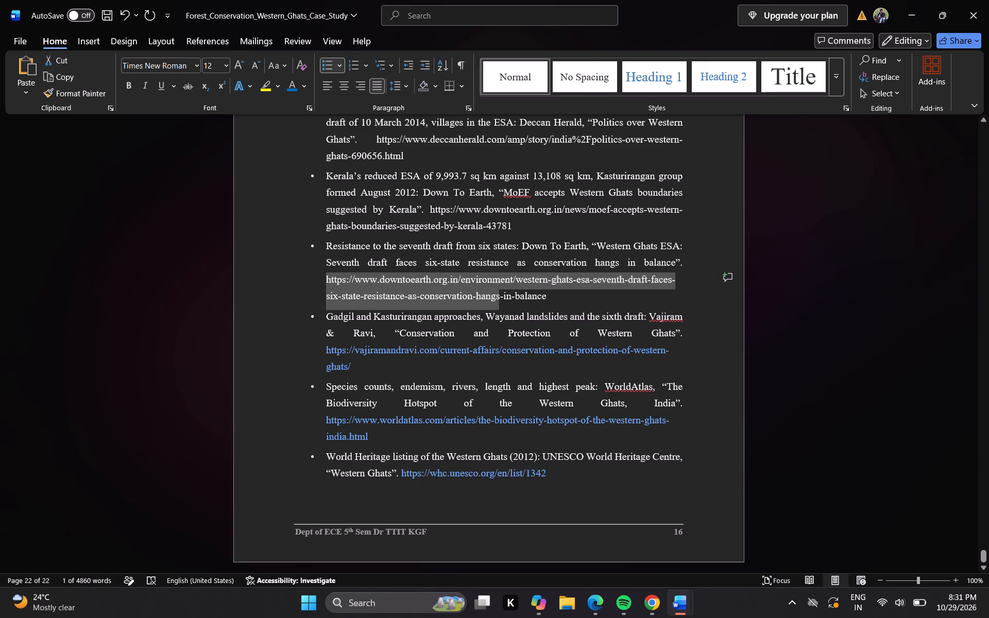
drag(492, 295, 543, 292)
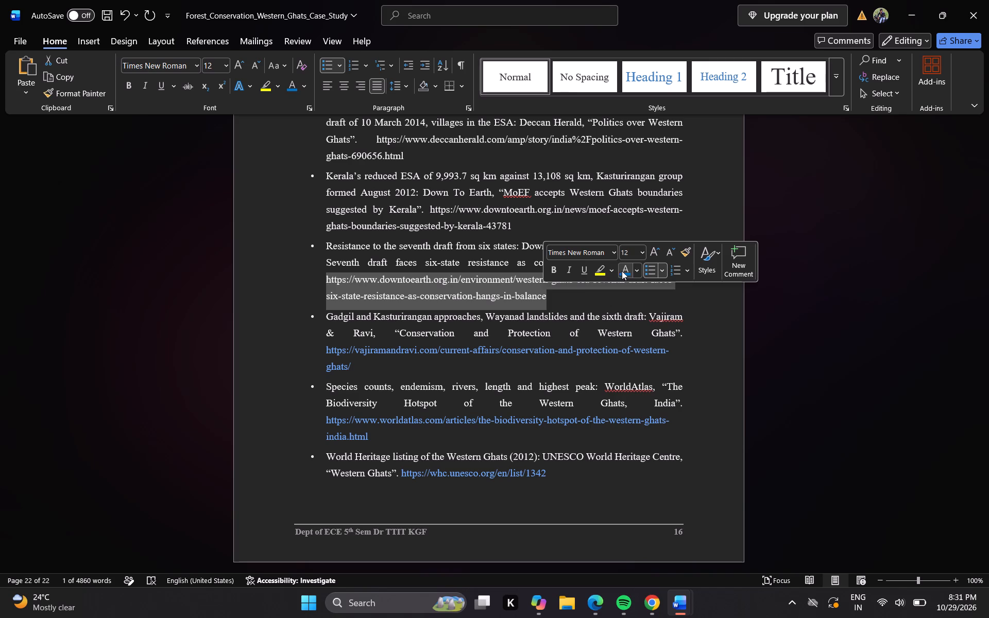
click(623, 271)
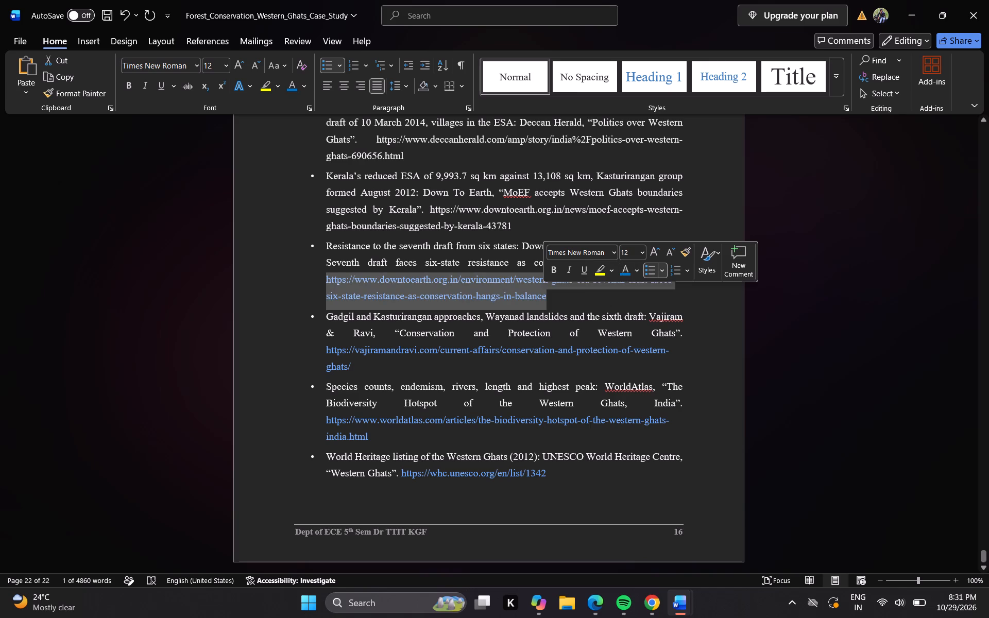
drag(415, 203, 429, 205)
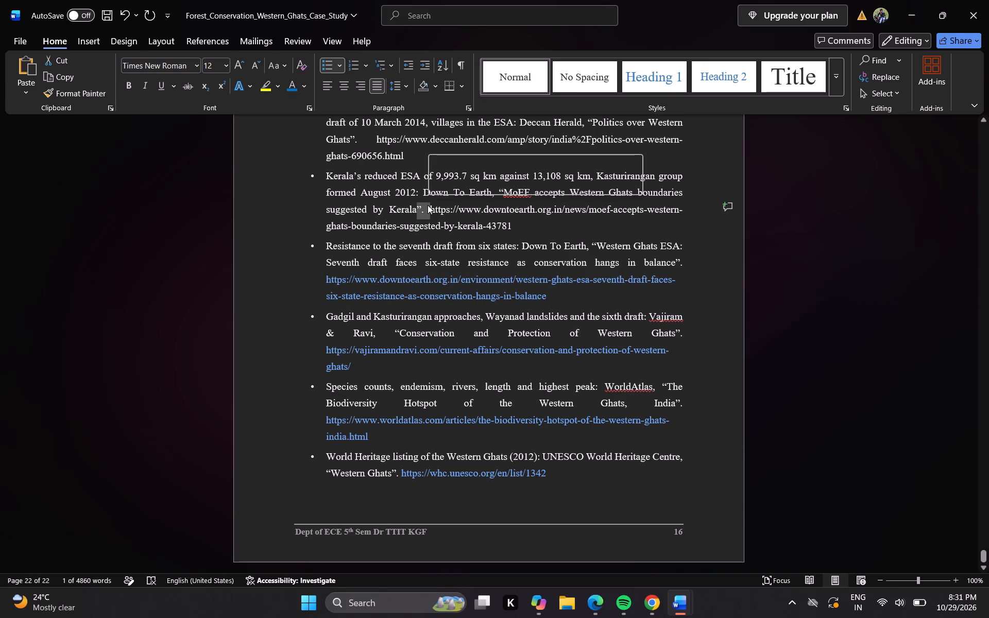
click(428, 205)
drag(428, 205, 500, 221)
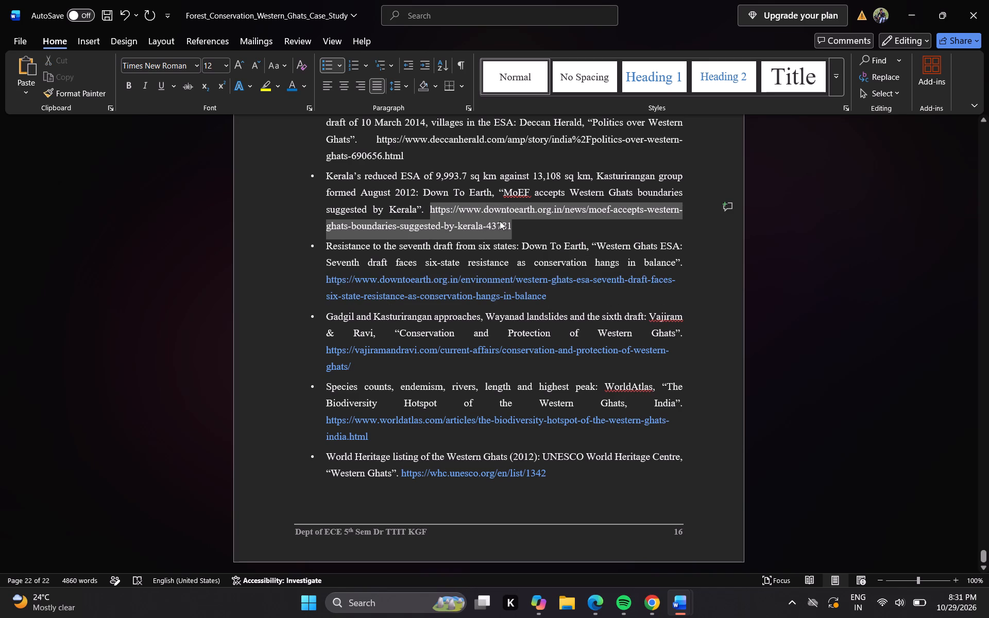
drag(500, 221, 510, 220)
click(589, 197)
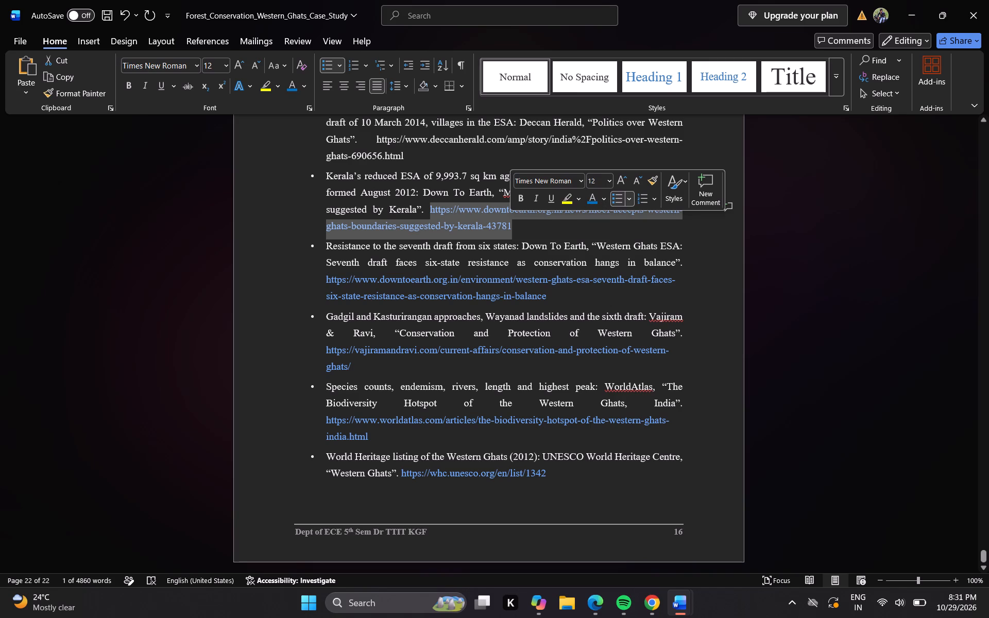
drag(378, 136, 416, 152)
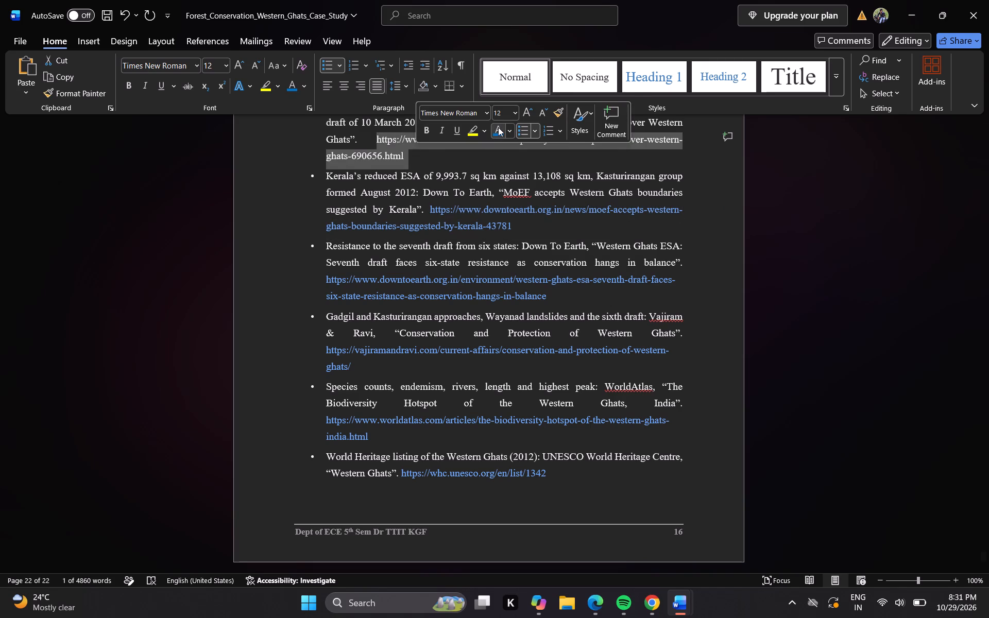
click(498, 127)
Review the report's pages from the REFERENCE list back to the cover page.
click(988, 139)
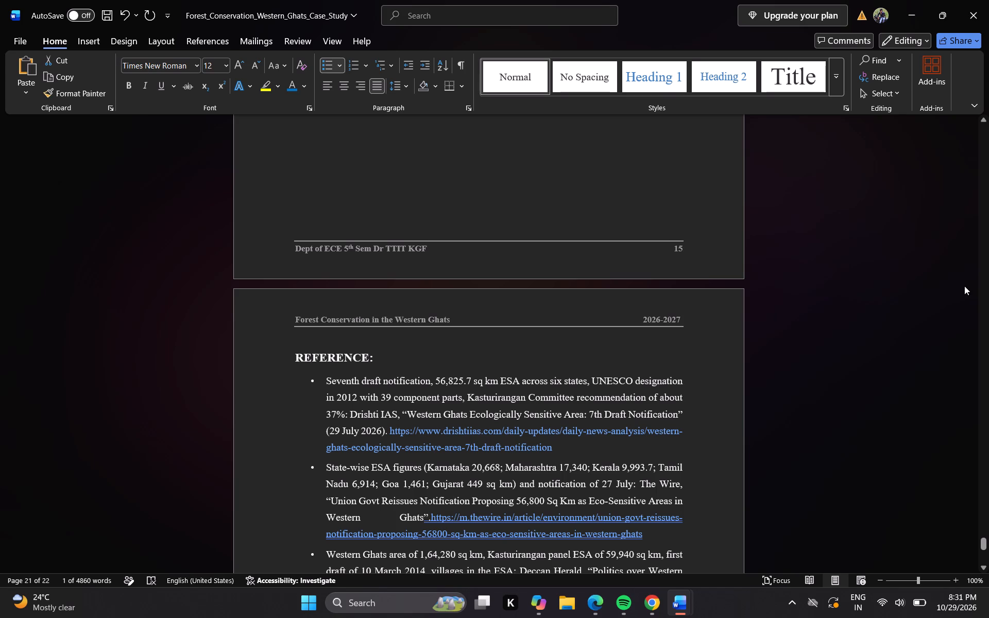
click(988, 163)
triple_click(988, 163)
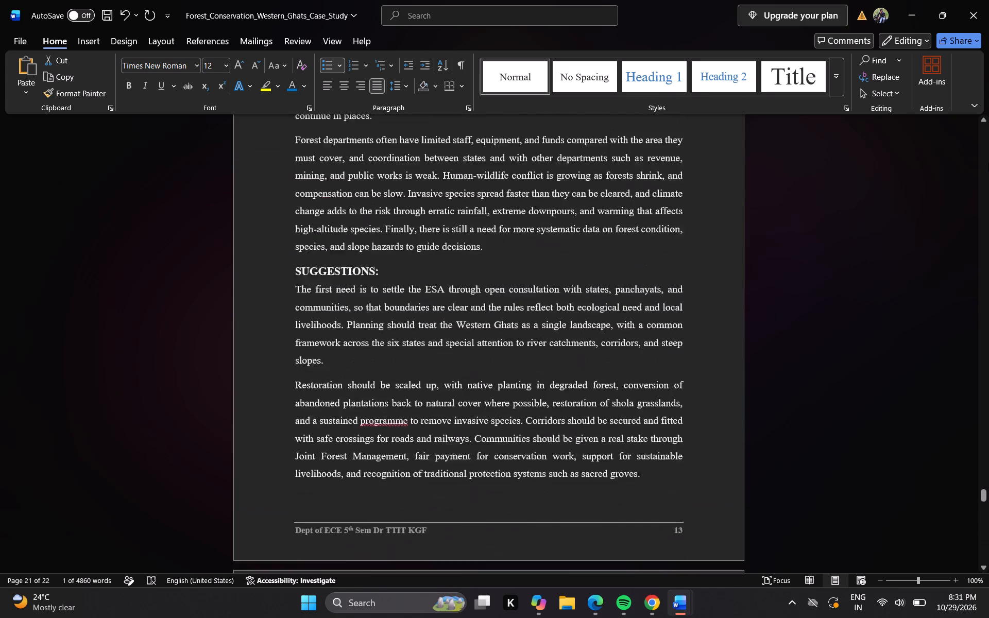
triple_click(988, 163)
click(988, 163)
triple_click(988, 163)
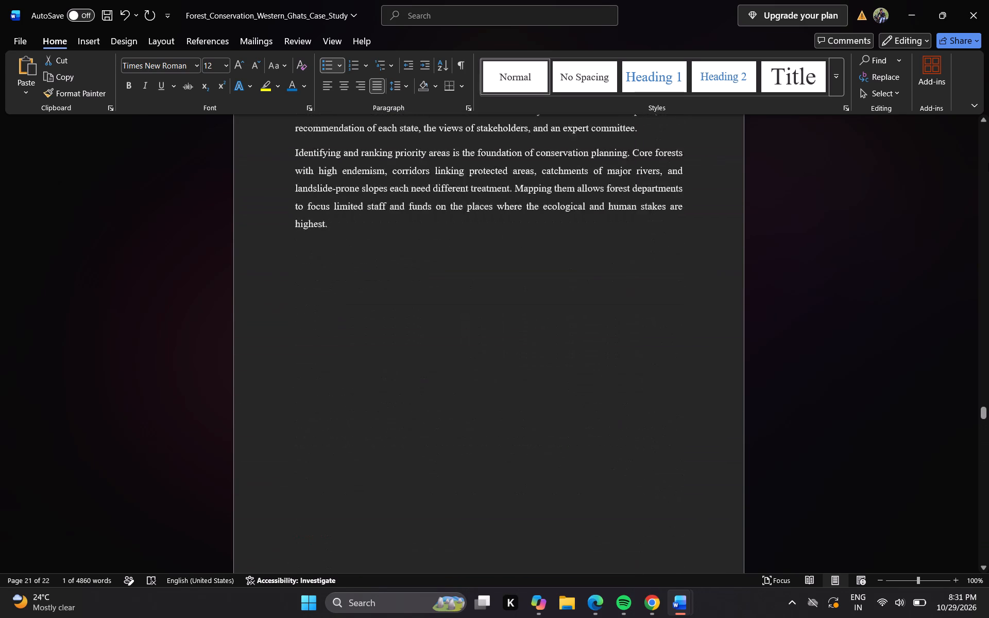
triple_click(988, 163)
triple_click(988, 163)
triple_click(988, 163)
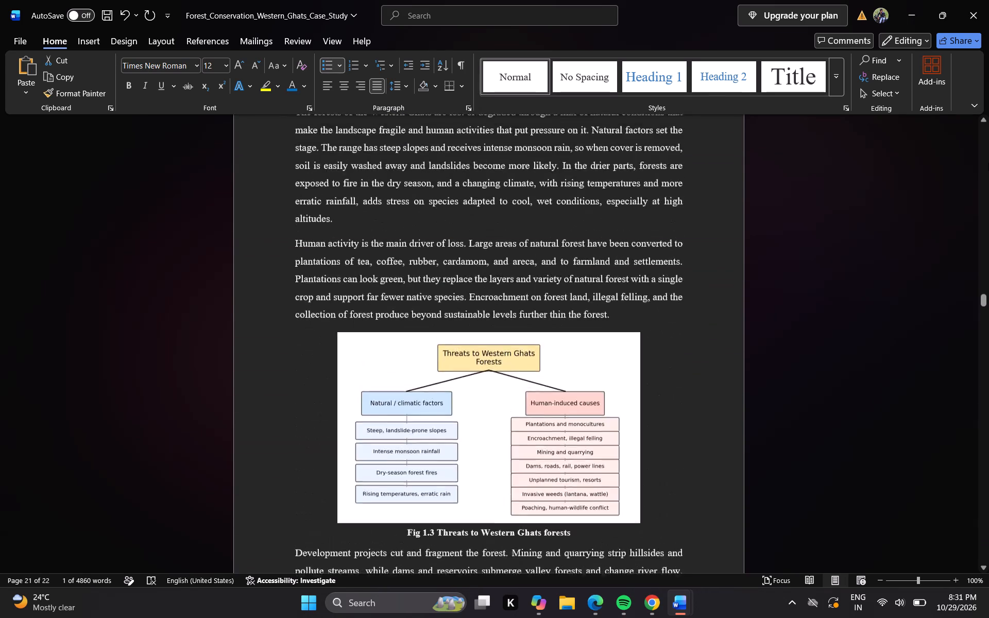
triple_click(988, 163)
triple_click(988, 163)
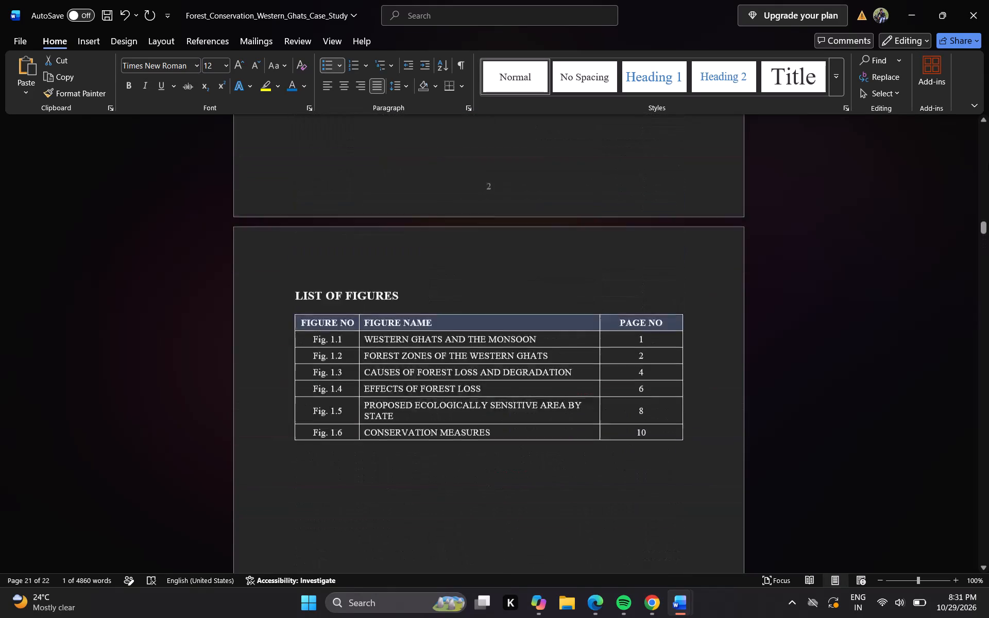
click(988, 163)
triple_click(988, 163)
double_click(988, 163)
click(988, 163)
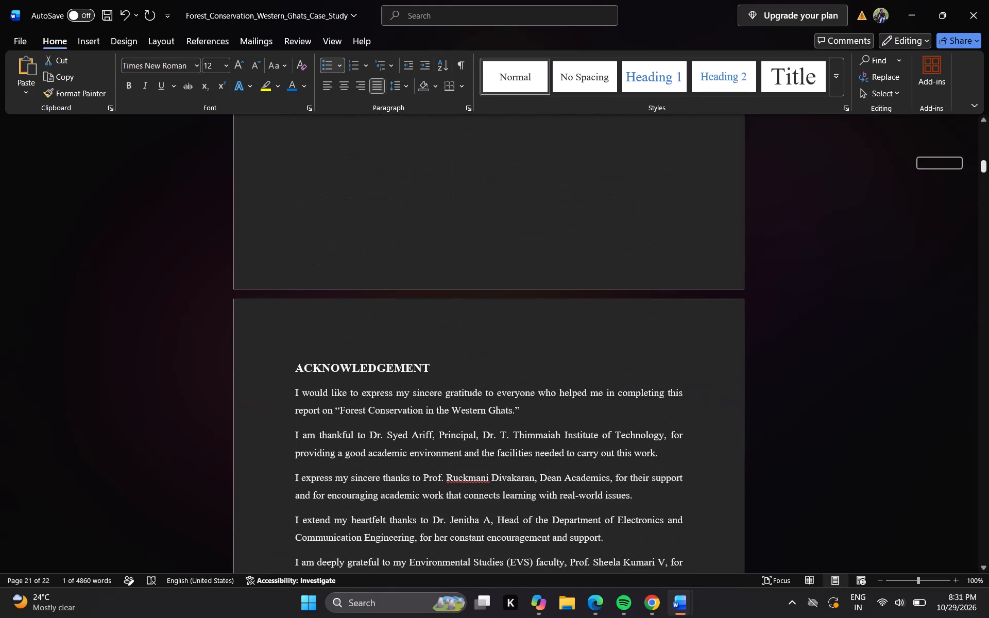
click(988, 163)
drag(976, 140, 984, 134)
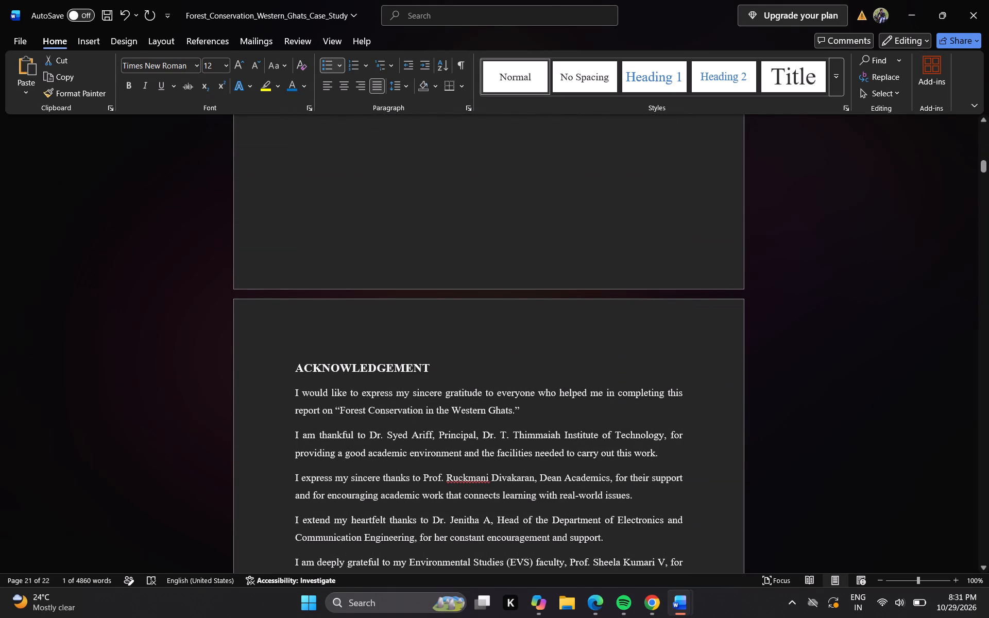
drag(984, 134, 985, 133)
triple_click(985, 133)
click(985, 133)
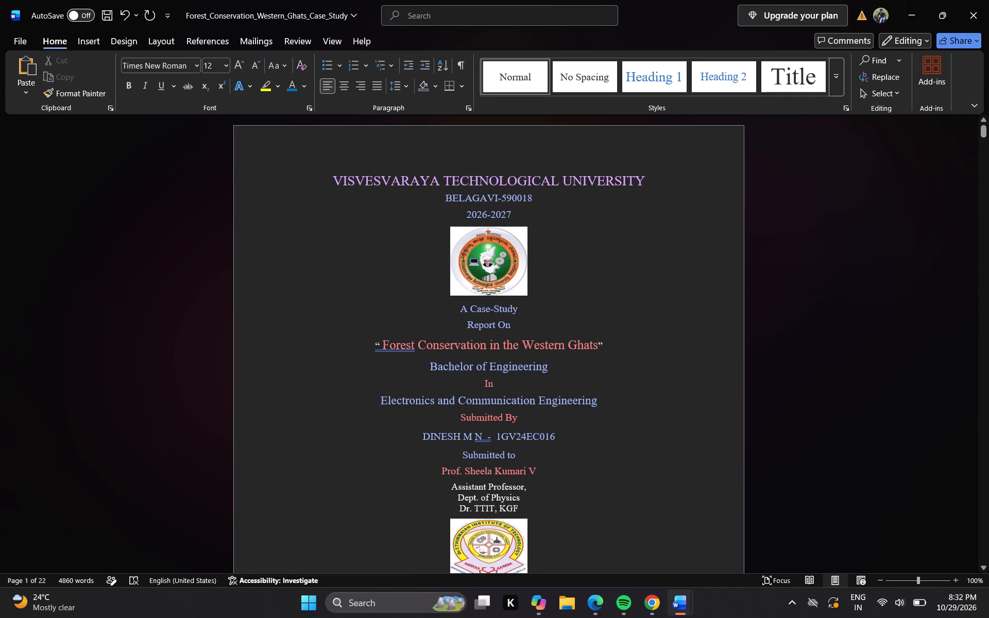
Open the export options for creating a PDF/XPS document of the case study.
click(24, 39)
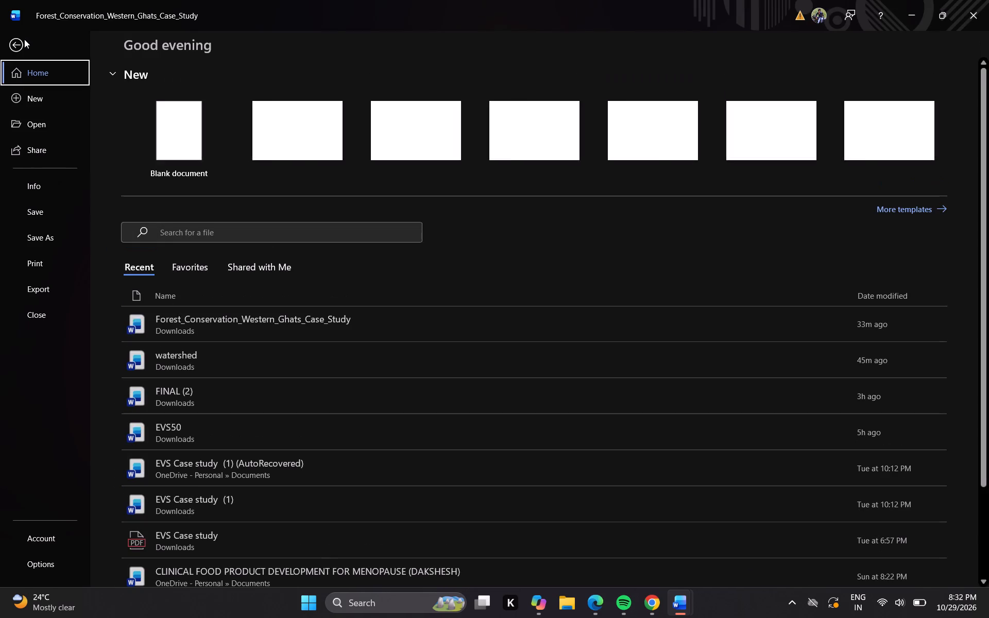
click(55, 287)
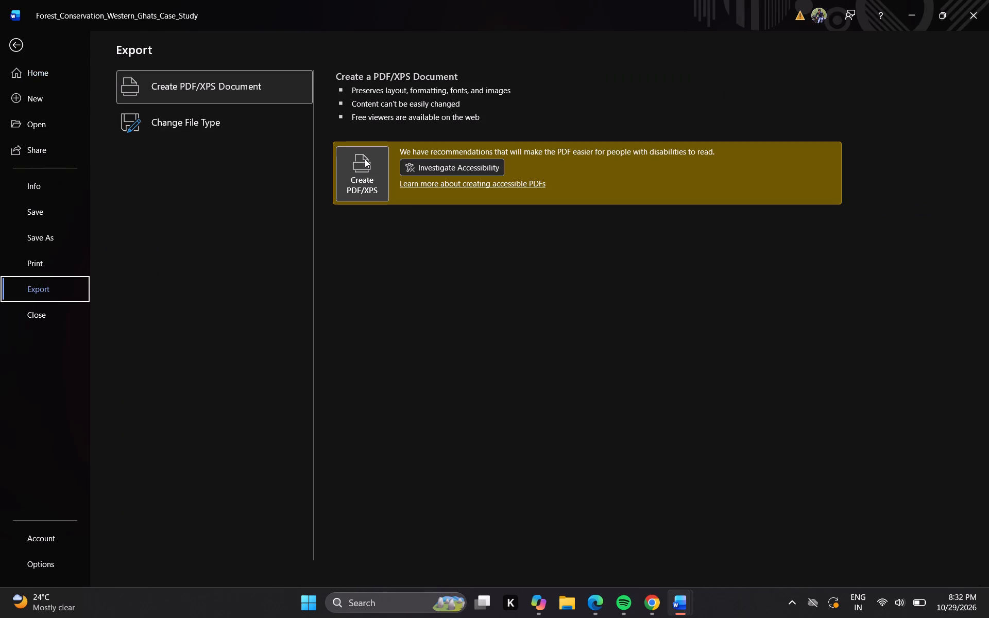
Publish the case study as a PDF in the Downloads folder, using the submitting student's name in capitals as the file name.
click(365, 159)
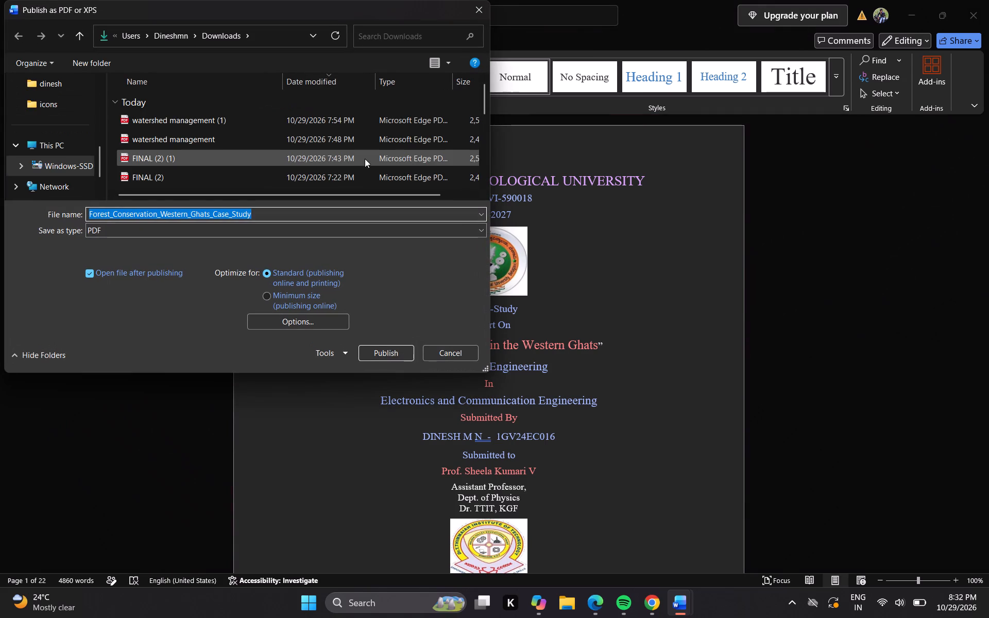
key(BackSpace)
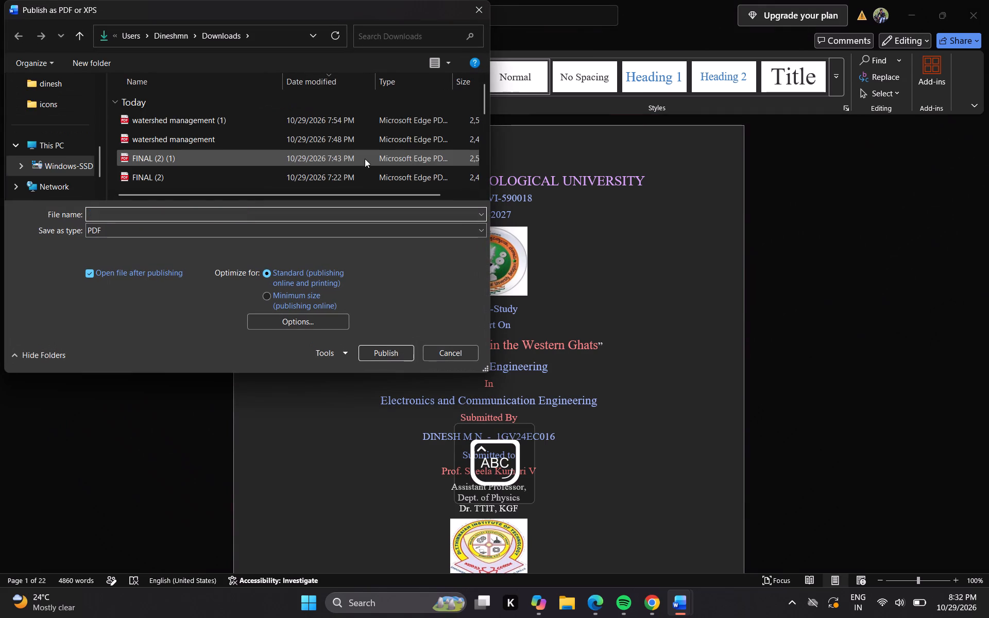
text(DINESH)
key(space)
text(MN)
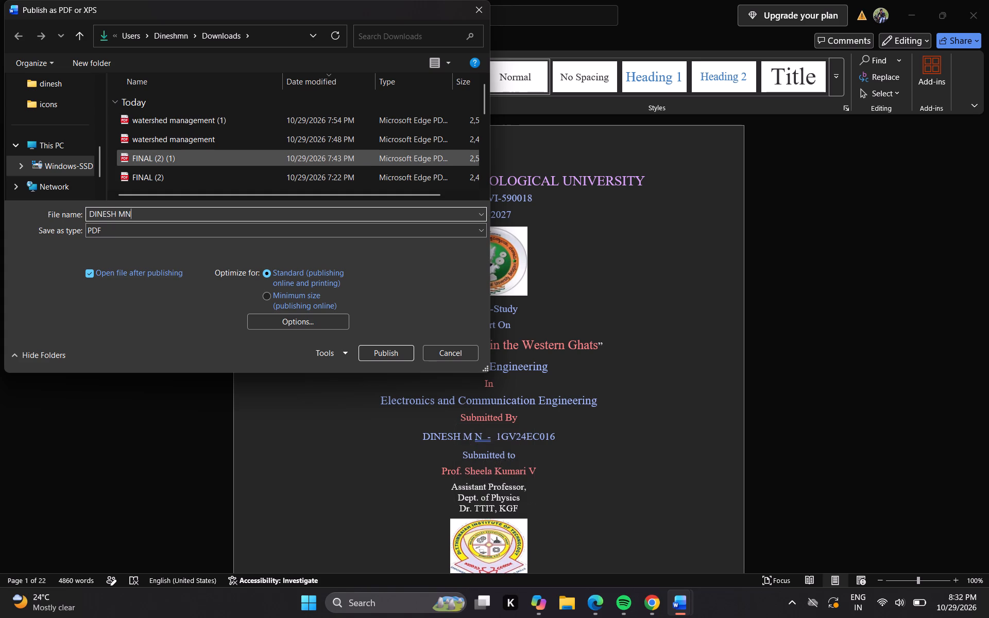
click(393, 350)
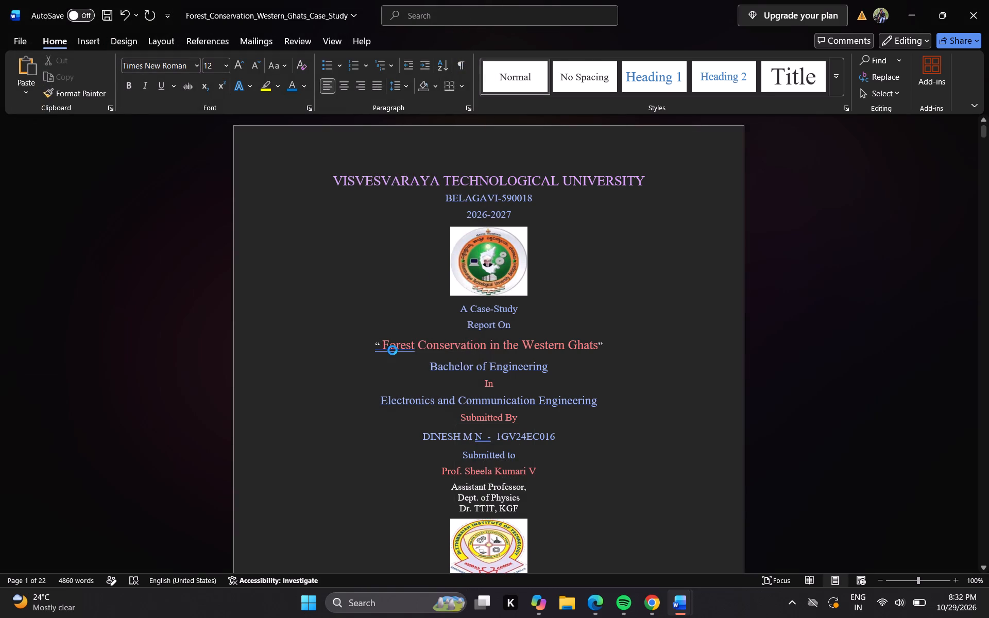